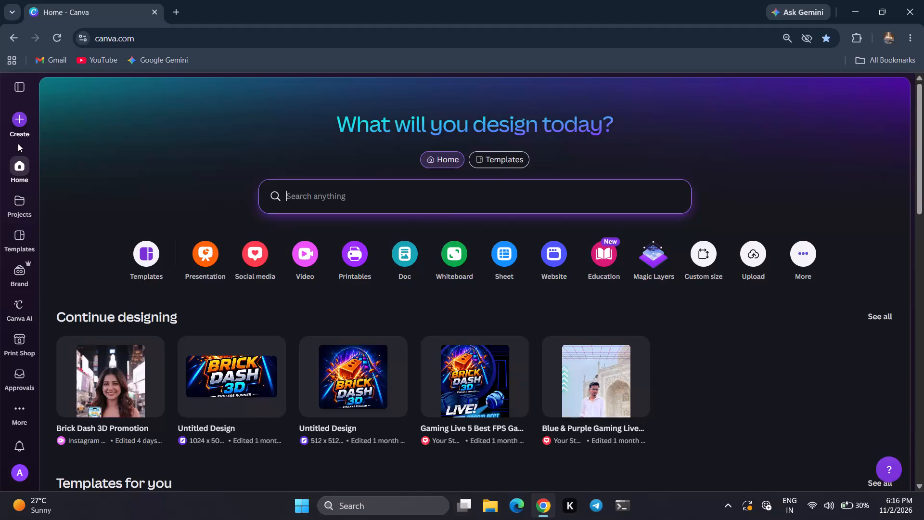
# Open the templates library and search it for the suggested query "wedding invitation".
pyautogui.click(20, 246)
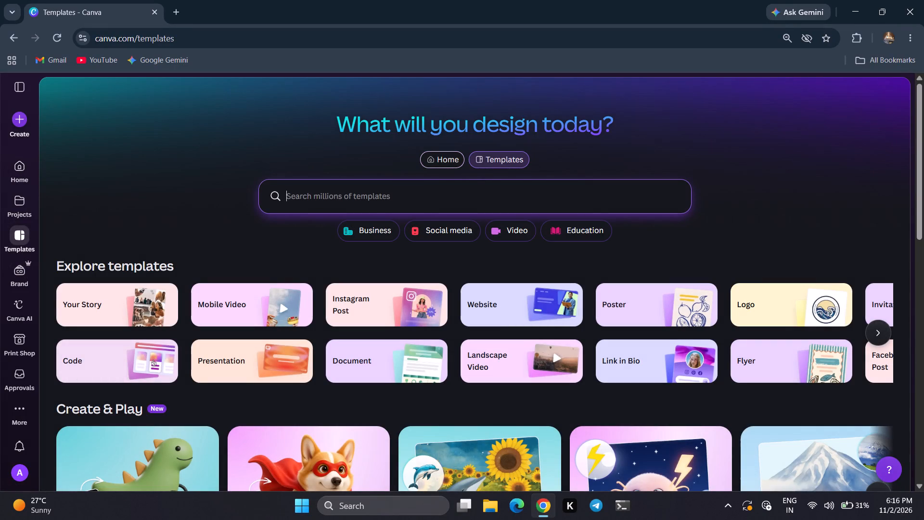
pyautogui.press('w')
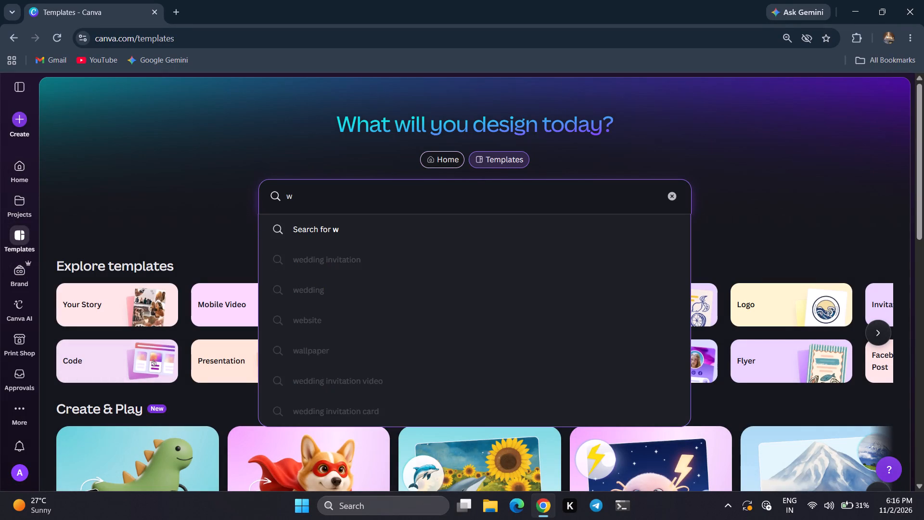
pyautogui.write('ee')
pyautogui.press('BackSpace')
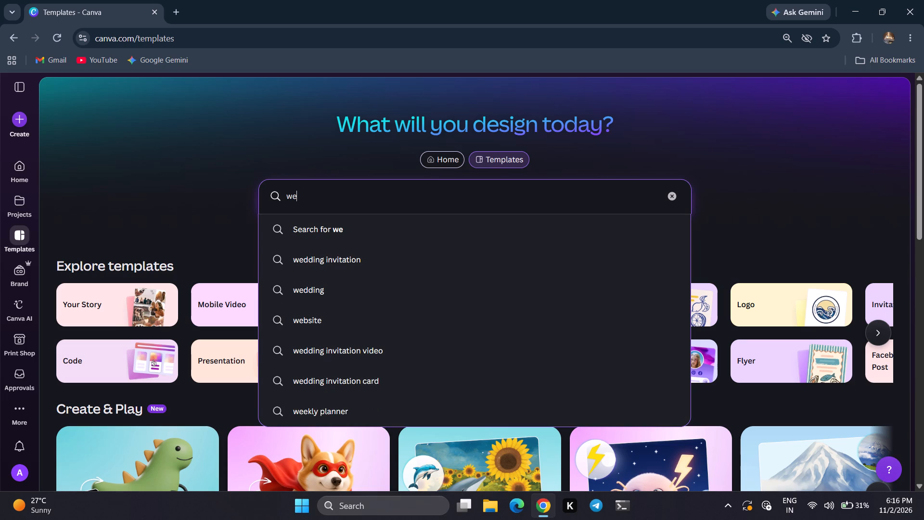
pyautogui.write('dding')
pyautogui.press('space')
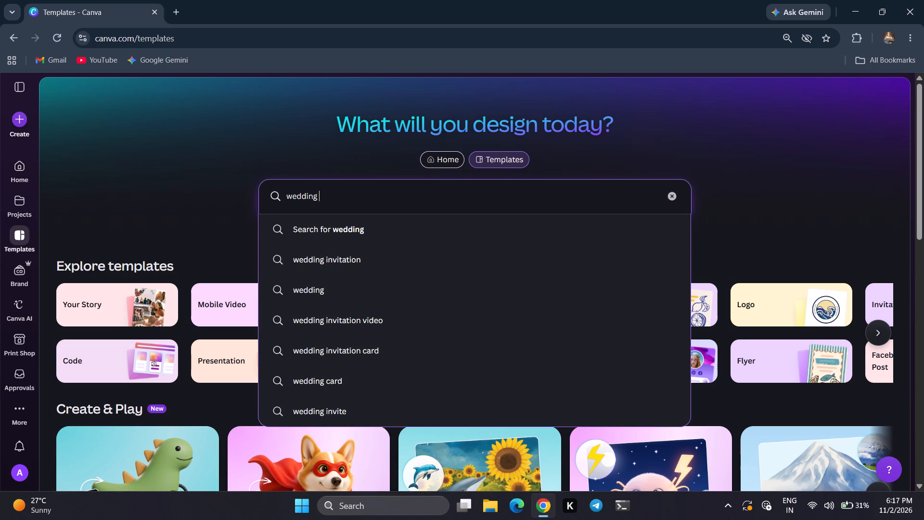
pyautogui.click(340, 261)
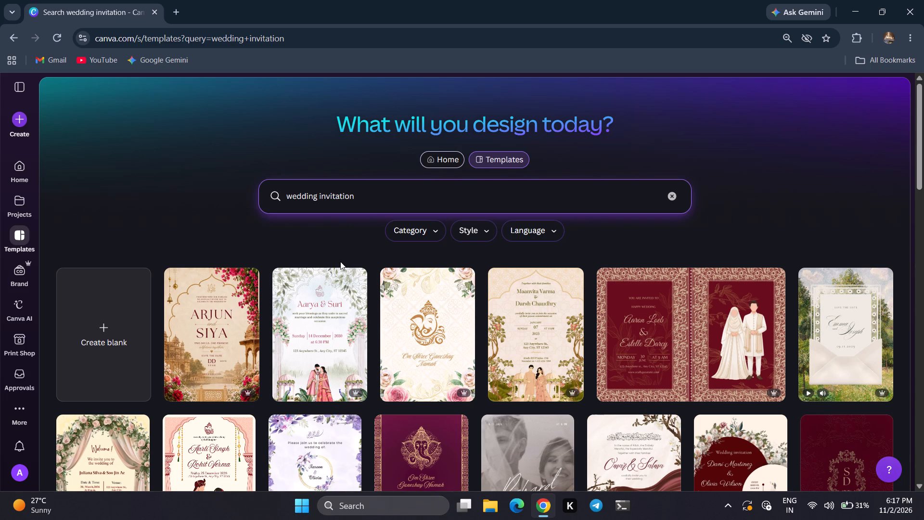
# Look through the wedding invitation template results for a suitable design.
pyautogui.press('Delete')
pyautogui.press('Down')
pyautogui.click(193, 195)
pyautogui.press('Down')
pyautogui.press('Down')
pyautogui.press('Down')
pyautogui.press('Down')
pyautogui.press('Down')
pyautogui.press('Down')
pyautogui.press('Down')
pyautogui.press('Down')
pyautogui.press('Down')
pyautogui.press('Down')
pyautogui.press('Down')
pyautogui.press('Down')
pyautogui.press('Down')
pyautogui.press('Down')
pyautogui.press('Down')
pyautogui.press('Down')
pyautogui.press('Down')
pyautogui.press('Down')
pyautogui.press('Down')
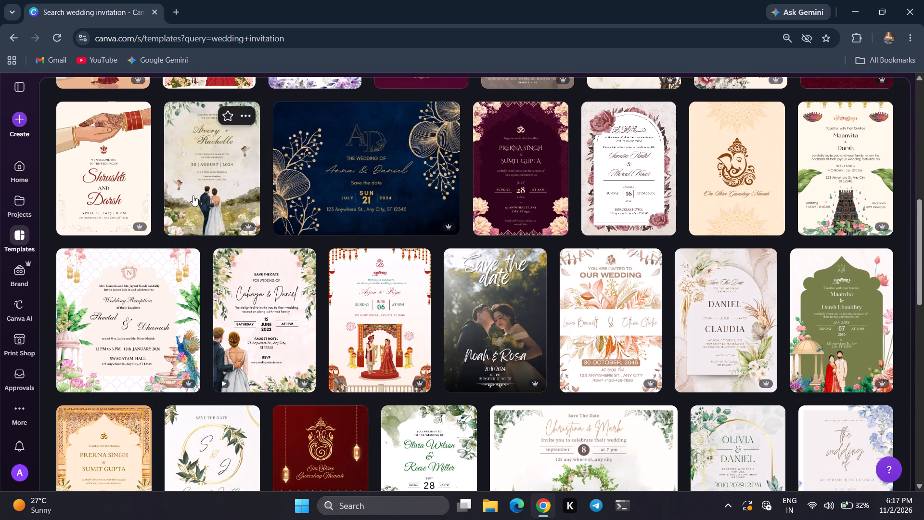
pyautogui.press('Up')
pyautogui.press('Up')
pyautogui.press('Up')
pyautogui.press('Up')
pyautogui.press('Up')
pyautogui.press('Up')
pyautogui.press('Up')
pyautogui.press('Up')
pyautogui.press('Up')
pyautogui.press('Up')
pyautogui.press('Up')
pyautogui.press('Up')
pyautogui.press('Up')
pyautogui.press('Up')
pyautogui.press('Up')
pyautogui.press('Up')
pyautogui.press('Up')
pyautogui.press('Up')
pyautogui.press('Up')
pyautogui.press('Up')
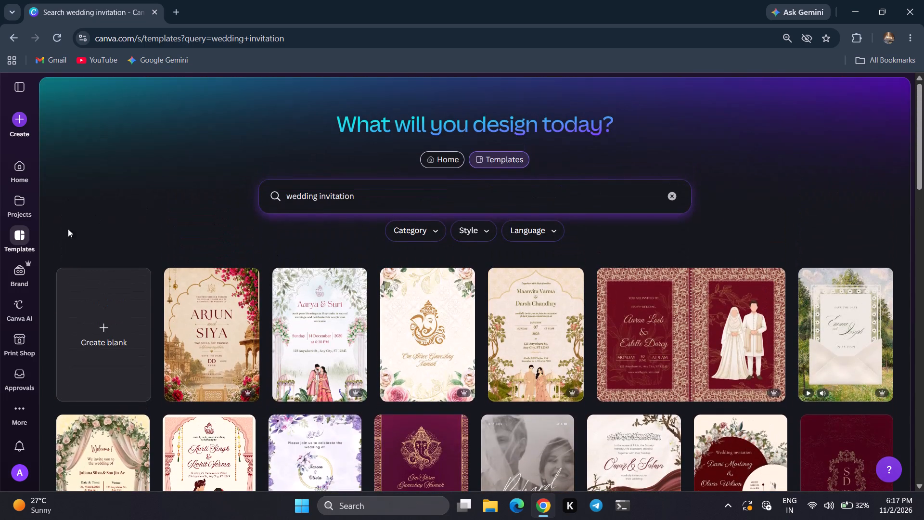
# Change the template search to the suggested query "wedding invitation card video".
pyautogui.click(366, 198)
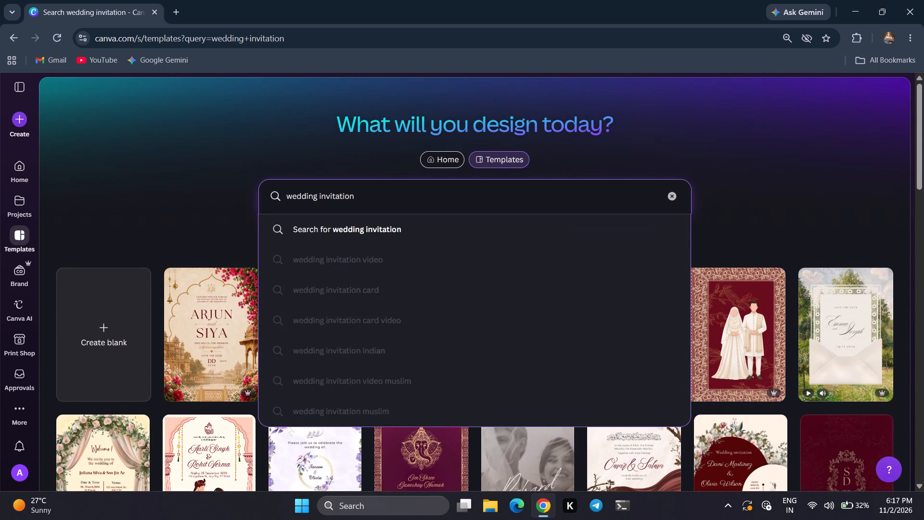
pyautogui.click(361, 321)
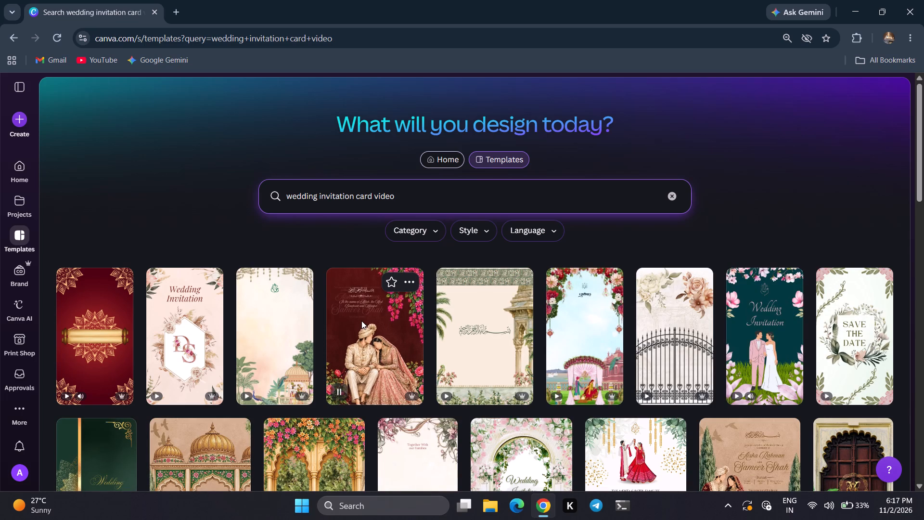
# Browse the wedding invitation card video templates to compare the animated designs.
pyautogui.click(189, 212)
pyautogui.press('Down')
pyautogui.press('Down')
pyautogui.press('Down')
pyautogui.press('Down')
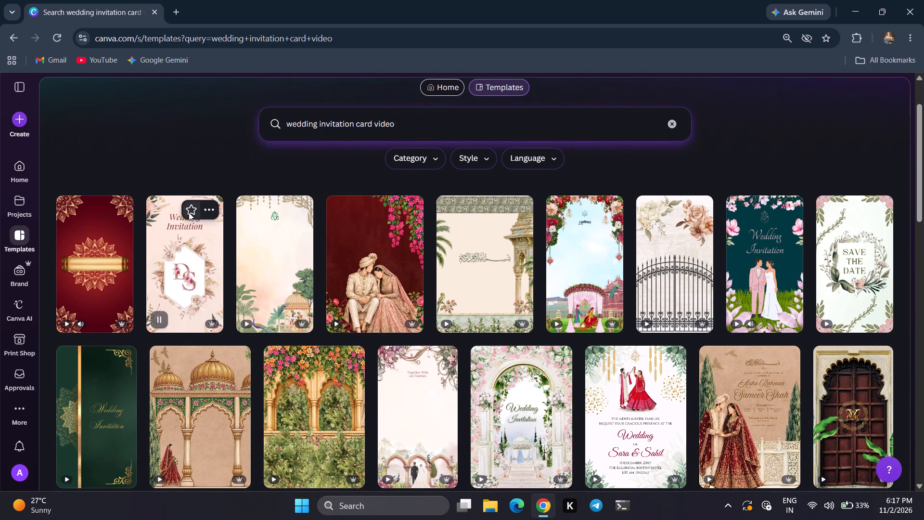
pyautogui.press('Down')
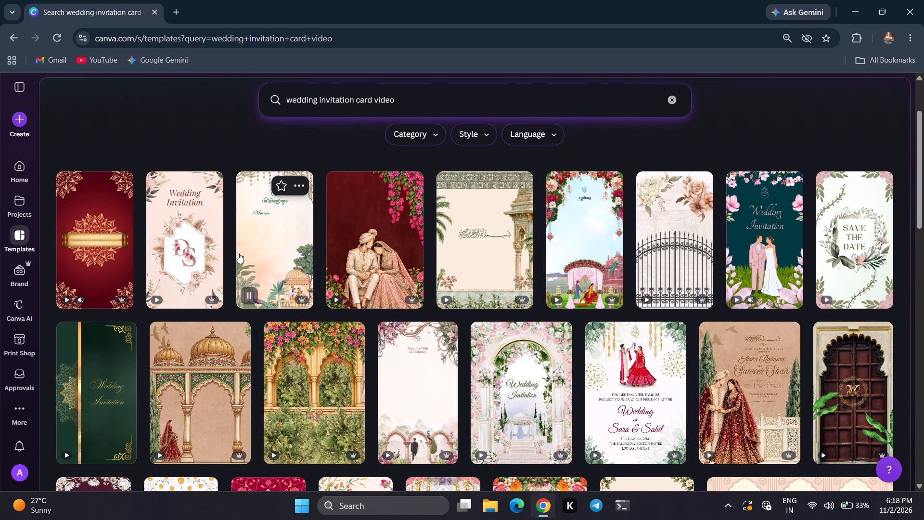
pyautogui.press('Down')
pyautogui.press('Down')
pyautogui.press('Down')
pyautogui.press('Down')
pyautogui.press('Down')
pyautogui.press('Down')
pyautogui.press('Down')
pyautogui.press('Down')
pyautogui.press('Down')
pyautogui.press('Down')
pyautogui.press('Down')
pyautogui.press('Down')
pyautogui.press('Down')
pyautogui.press('Down')
pyautogui.press('Down')
pyautogui.press('Down')
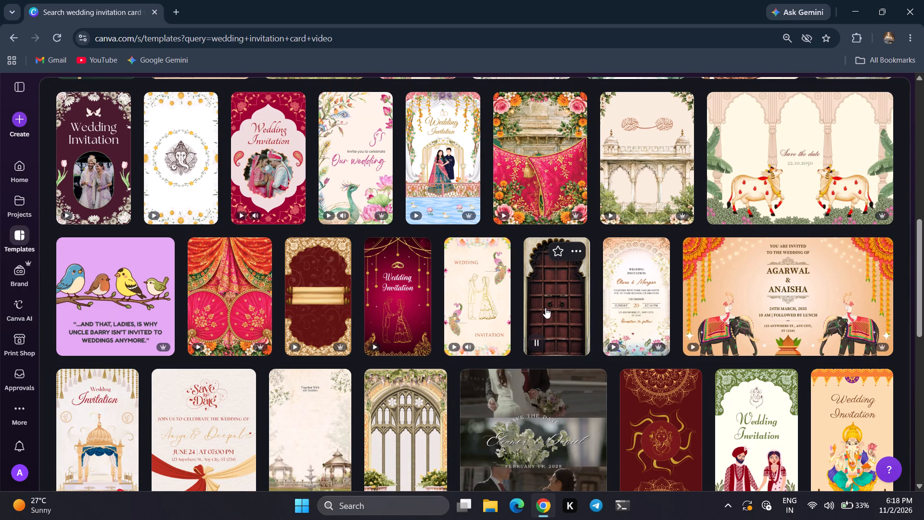
# Pause and resume the preview of the dark wooden door video template.
pyautogui.click(537, 341)
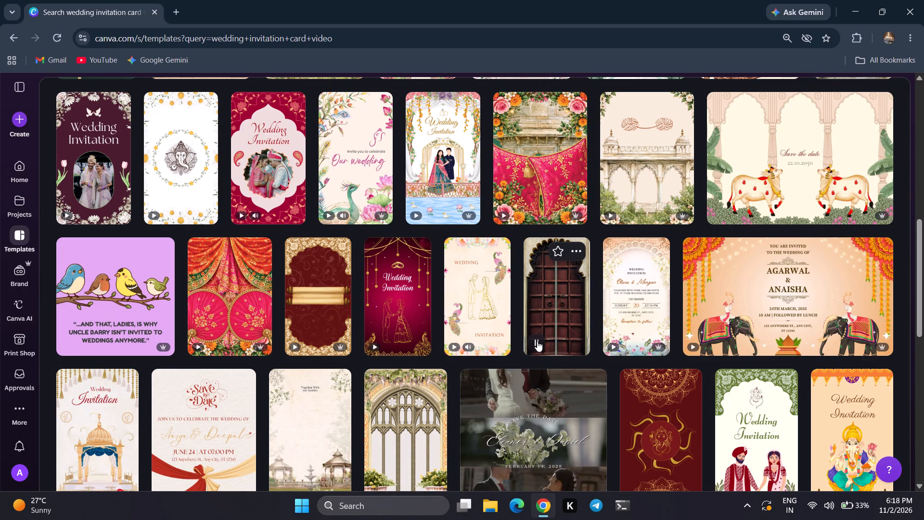
pyautogui.click(537, 341)
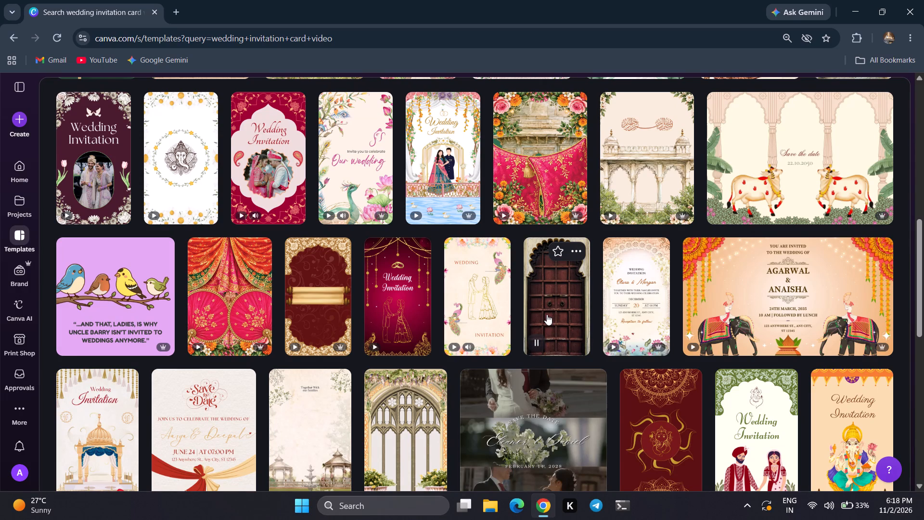
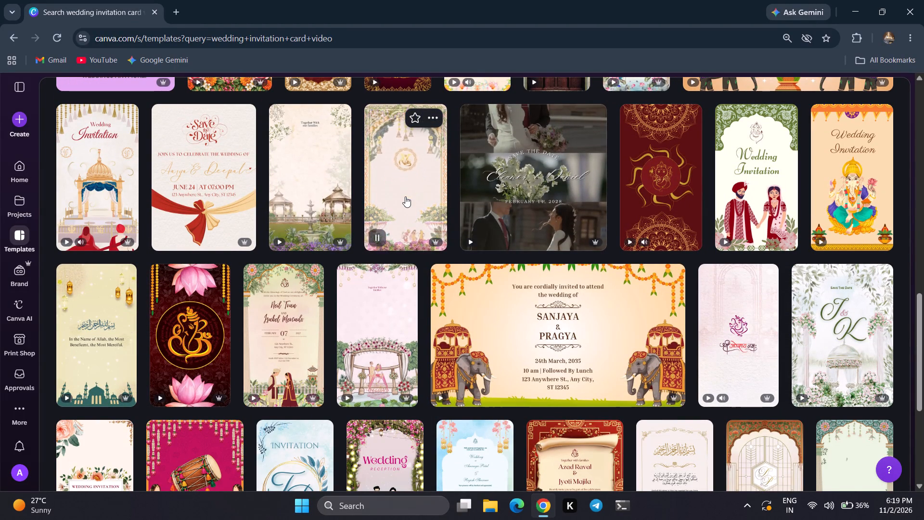
# Browse further down the wedding invitation card video results to compare more animated designs.
pyautogui.press('Down')
pyautogui.press('Down')
pyautogui.press('Down')
pyautogui.press('Down')
pyautogui.press('Down')
pyautogui.press('Down')
pyautogui.press('Down')
pyautogui.press('Down')
pyautogui.press('Down')
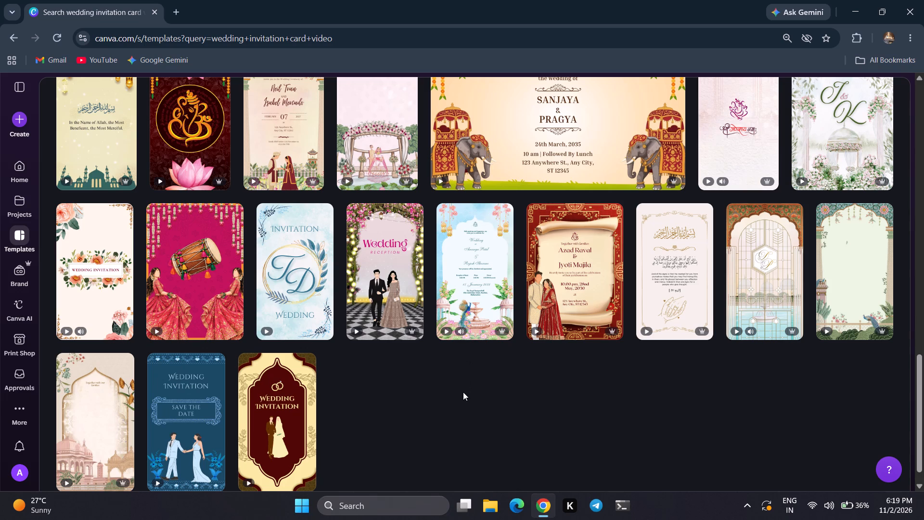
pyautogui.press('Down')
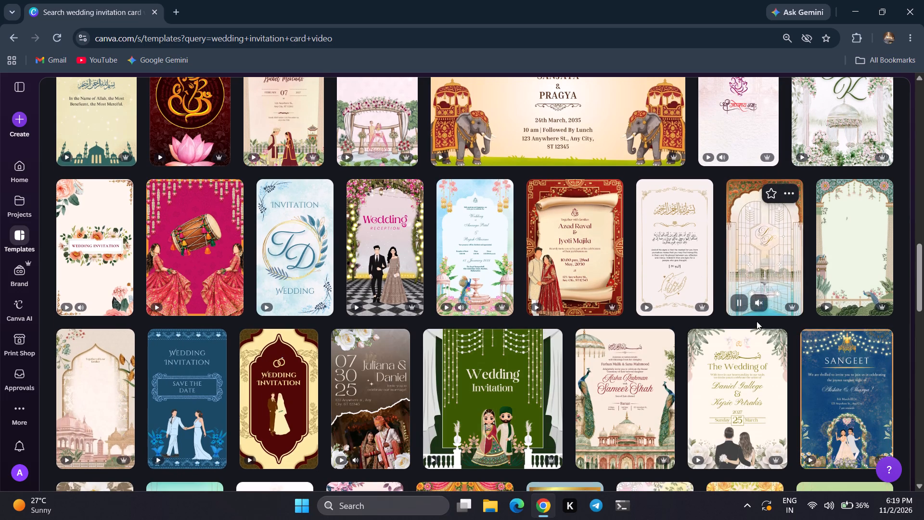
# Listen to the preview audio of the arched palace gate template with the monogram, and mute it again.
pyautogui.click(758, 300)
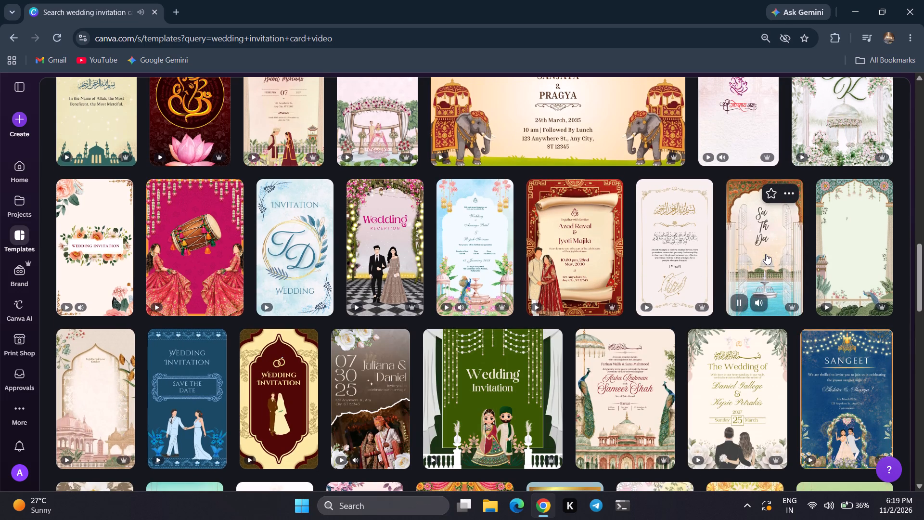
pyautogui.click(758, 299)
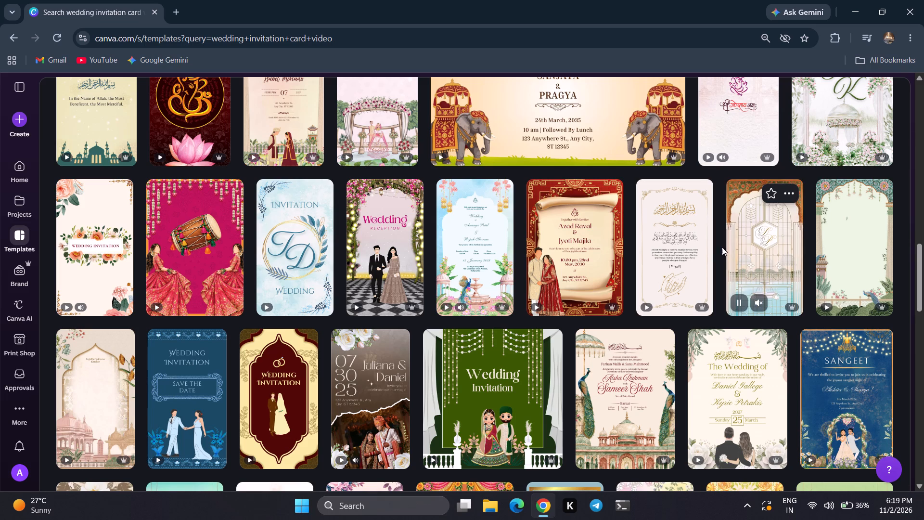
# Examine the remaining wedding invitation card video templates for a suitable animated design.
pyautogui.press('Down')
pyautogui.press('Down')
pyautogui.press('Down')
pyautogui.press('Down')
pyautogui.press('Down')
pyautogui.press('Down')
pyautogui.press('Down')
pyautogui.press('Down')
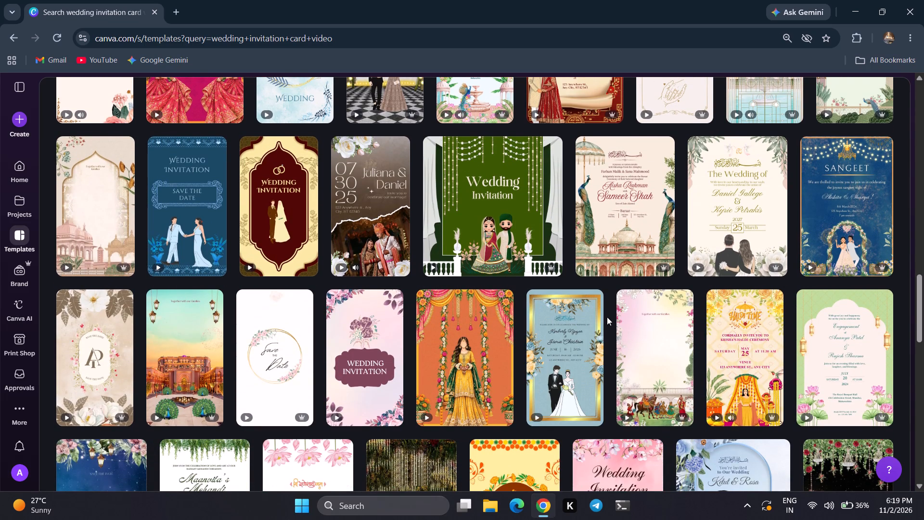
pyautogui.press('Down')
pyautogui.press('Down')
pyautogui.press('Down')
pyautogui.press('Down')
pyautogui.press('Down')
pyautogui.press('Down')
pyautogui.press('Down')
pyautogui.press('Down')
pyautogui.press('Down')
pyautogui.press('Down')
pyautogui.press('Down')
pyautogui.press('Down')
pyautogui.press('Down')
pyautogui.press('Down')
pyautogui.press('Down')
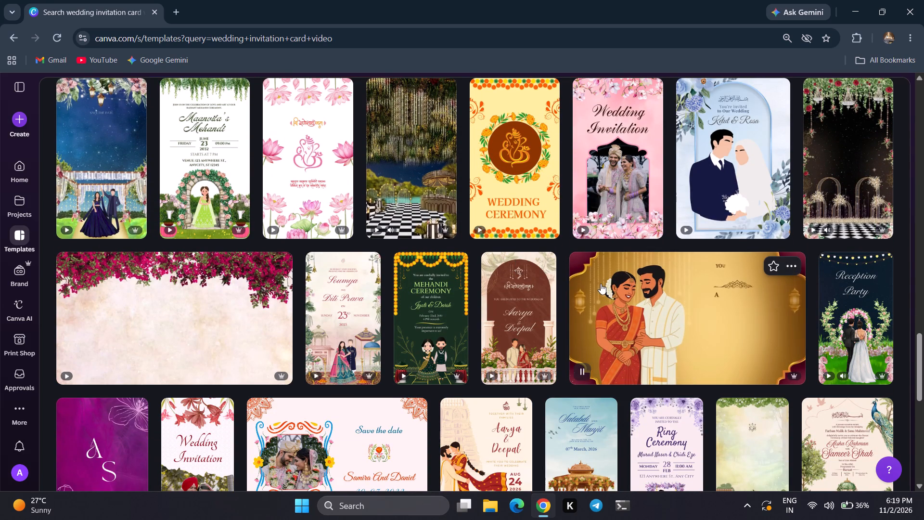
pyautogui.press('Down')
pyautogui.press('Down')
pyautogui.press('Down')
pyautogui.press('Down')
pyautogui.press('Down')
pyautogui.press('Down')
pyautogui.press('Down')
pyautogui.press('Down')
pyautogui.press('Down')
pyautogui.press('Down')
pyautogui.press('Down')
pyautogui.press('Down')
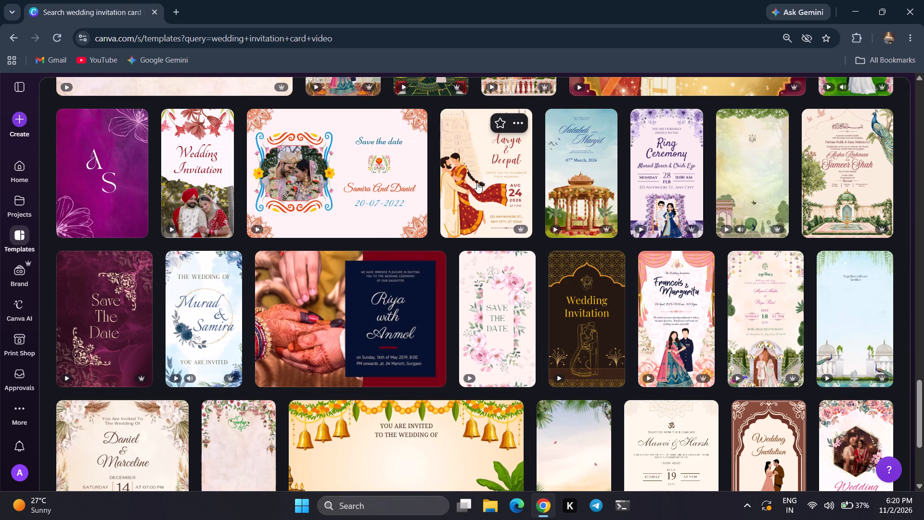
pyautogui.press('Down')
pyautogui.press('Down')
pyautogui.press('Down')
pyautogui.press('Down')
pyautogui.press('Down')
pyautogui.press('Down')
pyautogui.press('Down')
pyautogui.press('Down')
pyautogui.press('Down')
pyautogui.press('Down')
pyautogui.press('Down')
pyautogui.press('Down')
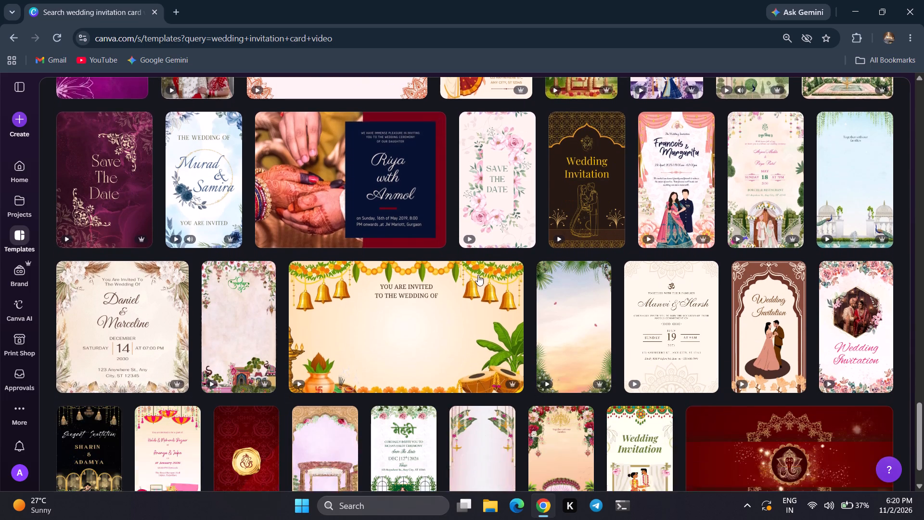
pyautogui.press('Down')
pyautogui.press('Down')
pyautogui.press('Down')
pyautogui.press('Down')
pyautogui.press('Down')
pyautogui.press('Down')
pyautogui.press('Down')
pyautogui.press('Down')
pyautogui.press('Down')
pyautogui.press('Down')
pyautogui.press('Down')
pyautogui.press('Down')
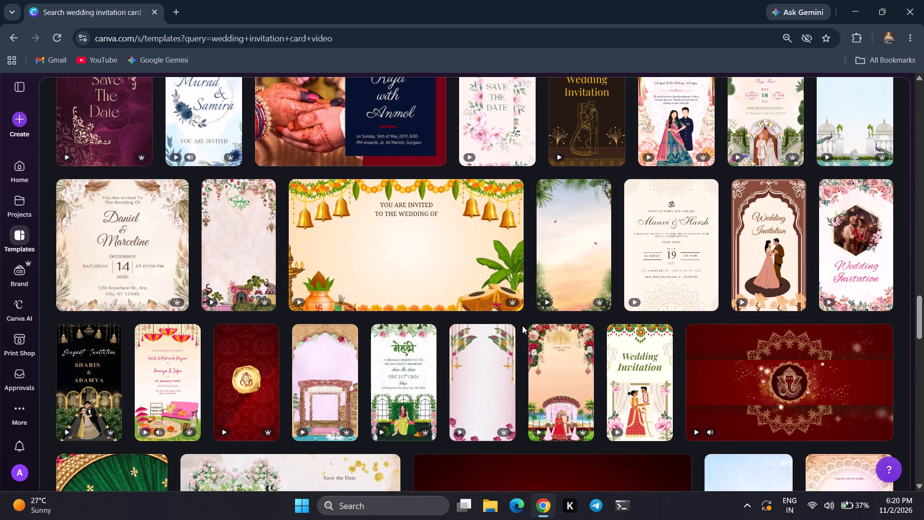
pyautogui.press('Down')
pyautogui.press('Down')
pyautogui.press('Down')
pyautogui.press('Down')
pyautogui.press('Down')
pyautogui.press('Down')
pyautogui.press('Down')
pyautogui.press('Down')
pyautogui.press('Down')
pyautogui.press('Down')
pyautogui.press('Down')
pyautogui.press('Down')
pyautogui.press('Down')
pyautogui.press('Down')
pyautogui.press('Down')
pyautogui.press('Down')
pyautogui.press('Down')
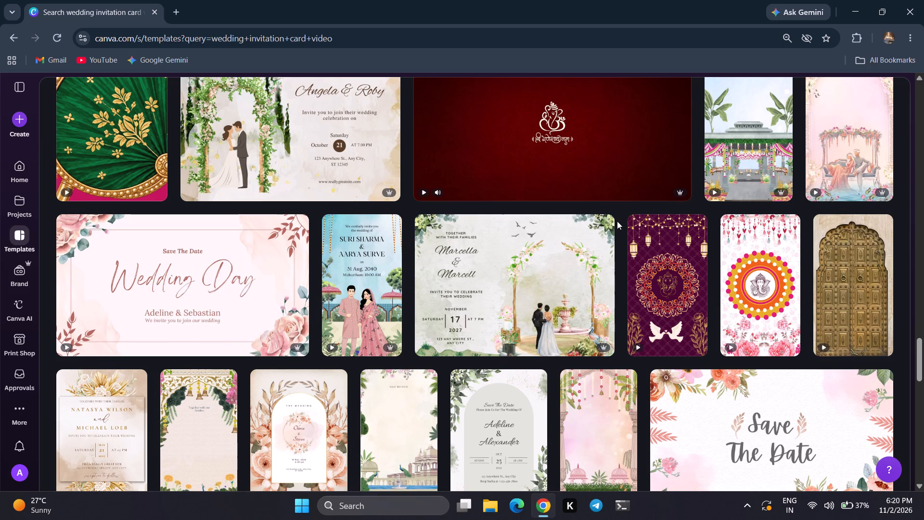
pyautogui.press('Down')
pyautogui.press('Down')
pyautogui.press('Down')
pyautogui.press('Down')
pyautogui.press('Down')
pyautogui.press('Down')
pyautogui.press('Down')
pyautogui.press('Down')
pyautogui.press('Down')
pyautogui.press('Down')
pyautogui.press('Down')
pyautogui.press('Down')
pyautogui.press('Down')
pyautogui.press('Down')
pyautogui.press('Down')
pyautogui.press('Down')
pyautogui.press('Down')
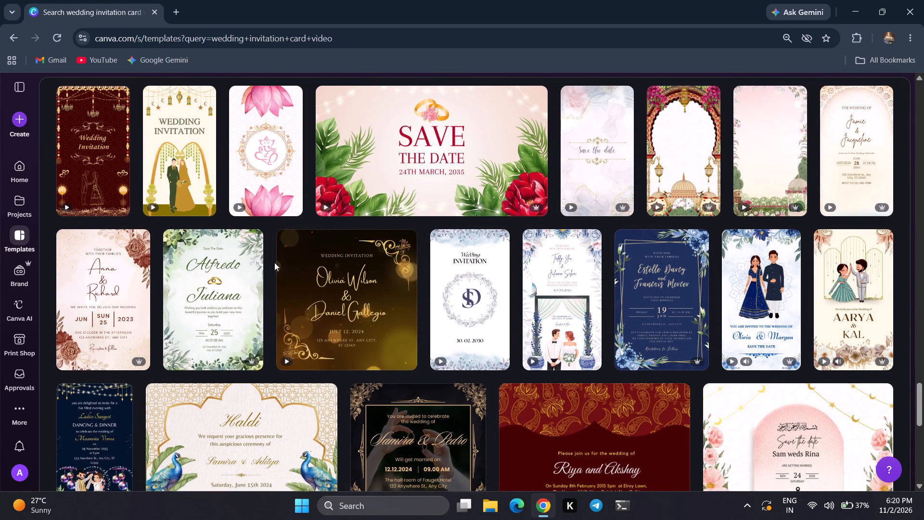
pyautogui.press('Down')
pyautogui.press('Down')
pyautogui.press('Down')
pyautogui.press('Down')
pyautogui.press('Down')
pyautogui.press('Down')
pyautogui.press('Down')
pyautogui.press('Down')
pyautogui.press('Down')
pyautogui.press('Down')
pyautogui.press('Down')
pyautogui.press('Down')
pyautogui.press('Down')
pyautogui.click(274, 262)
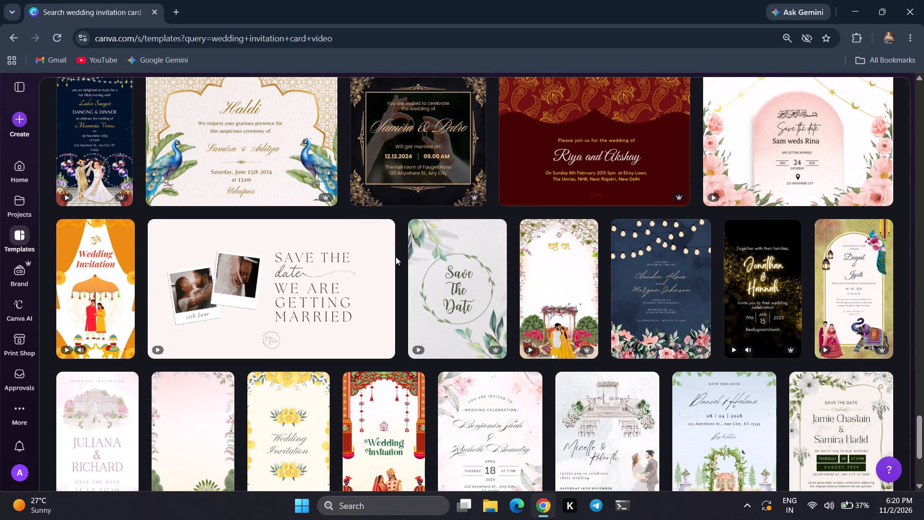
pyautogui.press('Down')
pyautogui.press('Down')
pyautogui.press('Down')
pyautogui.press('Down')
pyautogui.press('Down')
pyautogui.press('Down')
pyautogui.press('Down')
pyautogui.press('Down')
pyautogui.press('Down')
pyautogui.press('Down')
pyautogui.press('Down')
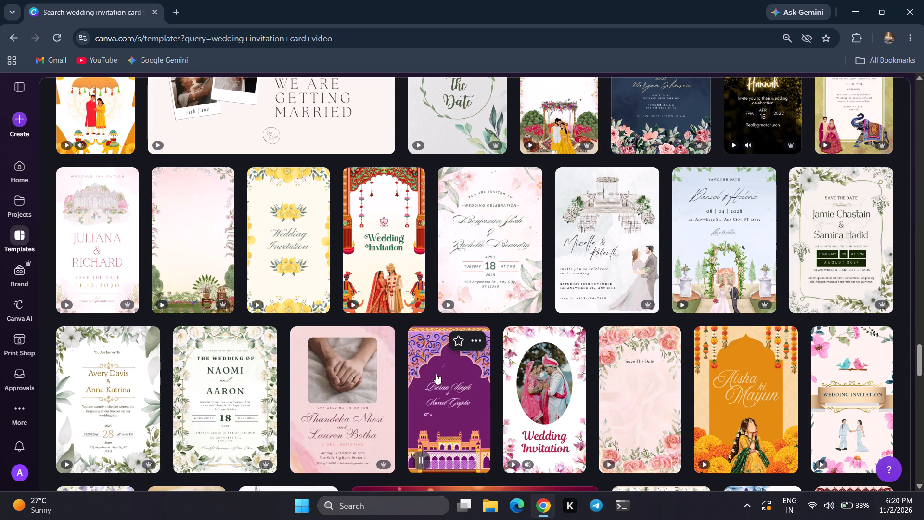
# Change the template search to the suggested query "wedding invitation card video elegant".
pyautogui.click(923, 89)
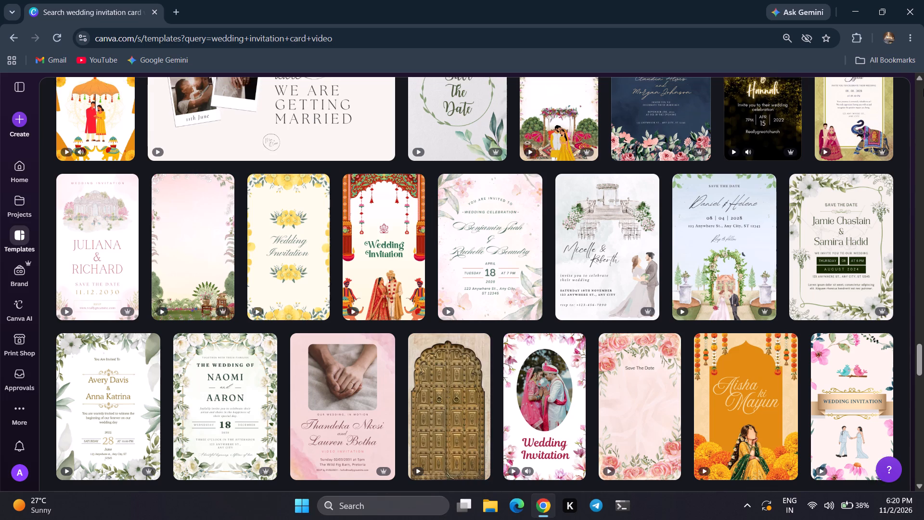
pyautogui.tripleClick(921, 89)
pyautogui.click(921, 89)
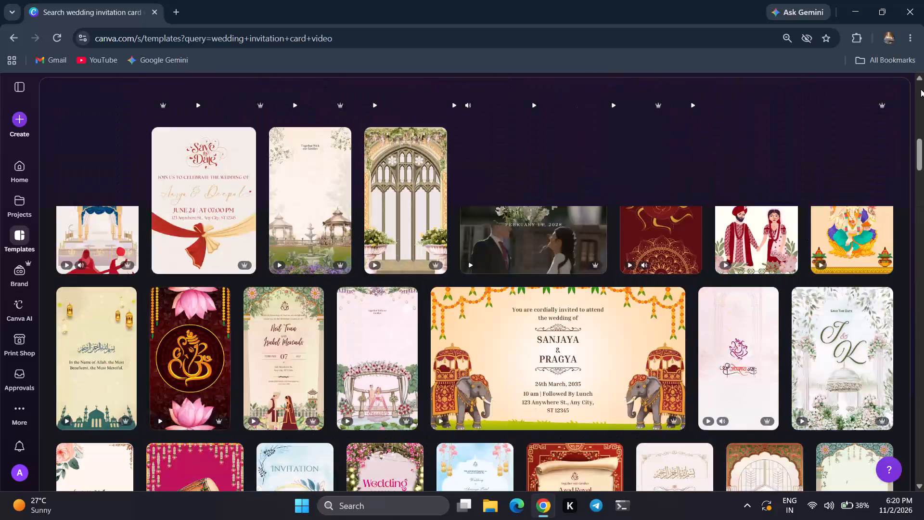
pyautogui.click(463, 200)
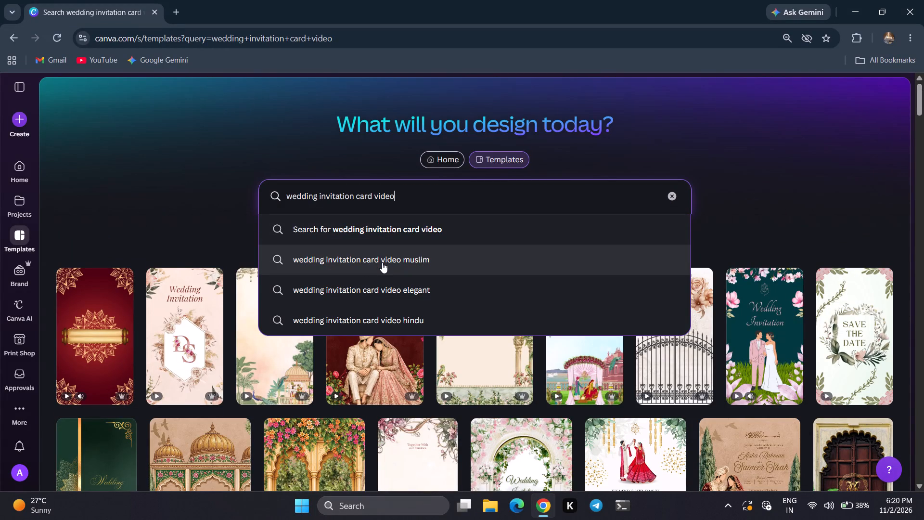
pyautogui.click(387, 284)
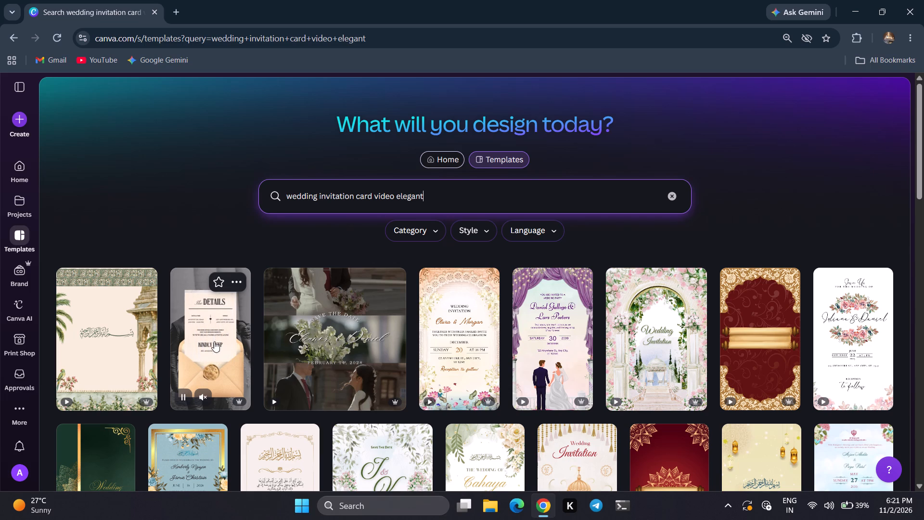
# Examine the elegant wedding invitation card video results for a suitable animated template.
pyautogui.press('Down')
pyautogui.press('Down')
pyautogui.press('Down')
pyautogui.press('Down')
pyautogui.click(410, 342)
pyautogui.press('Down')
pyautogui.press('Down')
pyautogui.press('Down')
pyautogui.press('Down')
pyautogui.press('Down')
pyautogui.press('Down')
pyautogui.press('Down')
pyautogui.press('Down')
pyautogui.press('Down')
pyautogui.press('Down')
pyautogui.press('Down')
pyautogui.press('Down')
pyautogui.press('Down')
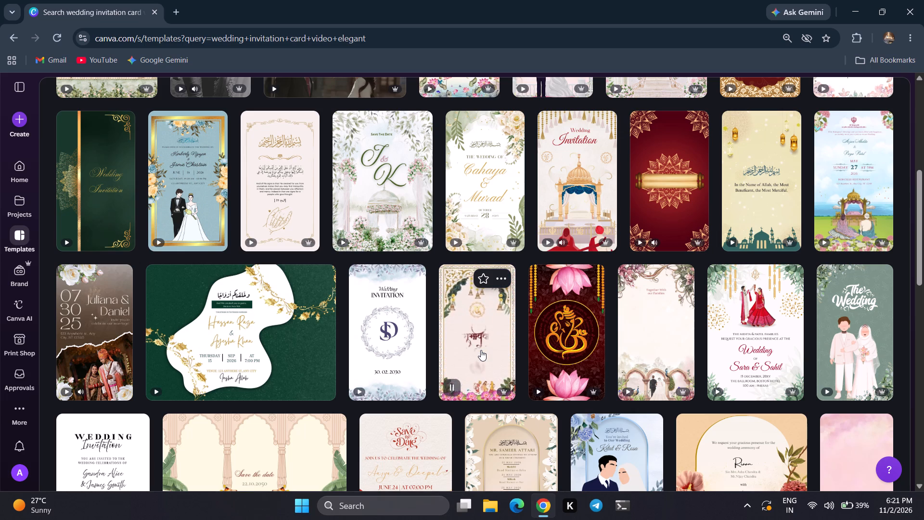
pyautogui.press('Down')
pyautogui.press('Down')
pyautogui.press('Down')
pyautogui.press('Down')
pyautogui.press('Down')
pyautogui.press('Down')
pyautogui.press('Down')
pyautogui.press('Down')
pyautogui.press('Down')
pyautogui.press('Down')
pyautogui.press('Down')
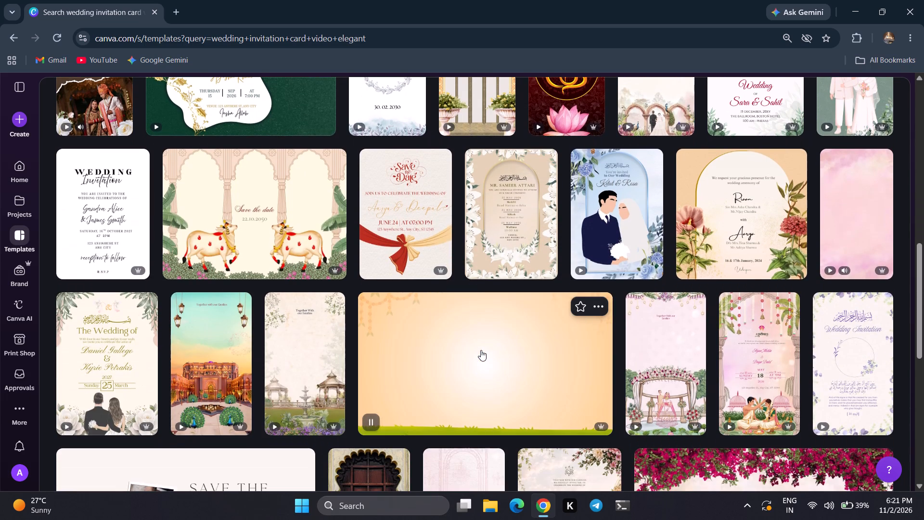
pyautogui.press('Down')
pyautogui.press('Down')
pyautogui.press('Down')
pyautogui.press('Down')
pyautogui.press('Down')
pyautogui.press('Down')
pyautogui.press('Down')
pyautogui.press('Down')
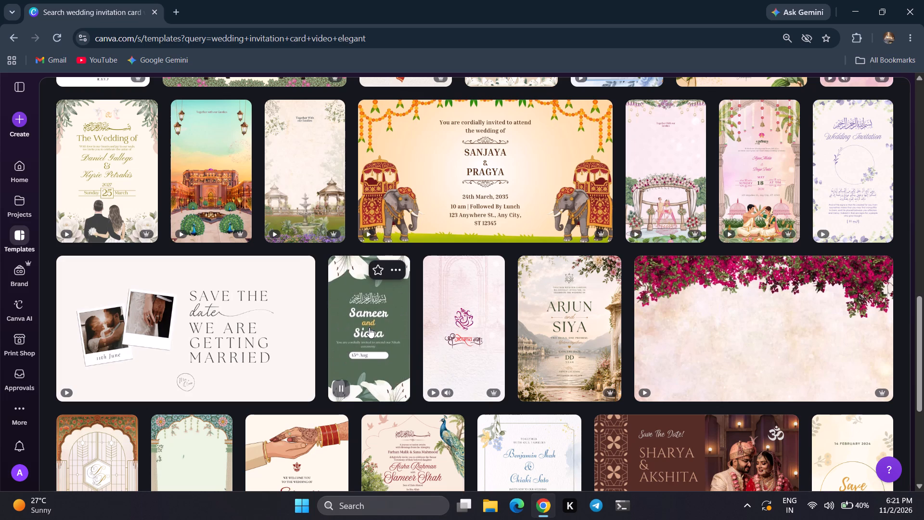
# Browse further rows of the elegant wedding invitation results, comparing the traditional Indian and floral video designs.
pyautogui.click(419, 327)
pyautogui.press('Down')
pyautogui.press('Down')
pyautogui.press('Down')
pyautogui.press('Down')
pyautogui.press('Down')
pyautogui.press('Down')
pyautogui.press('Down')
pyautogui.press('Down')
pyautogui.press('Down')
pyautogui.press('Down')
pyautogui.press('Down')
pyautogui.press('Down')
pyautogui.press('Down')
pyautogui.press('Down')
pyautogui.press('Down')
pyautogui.press('Down')
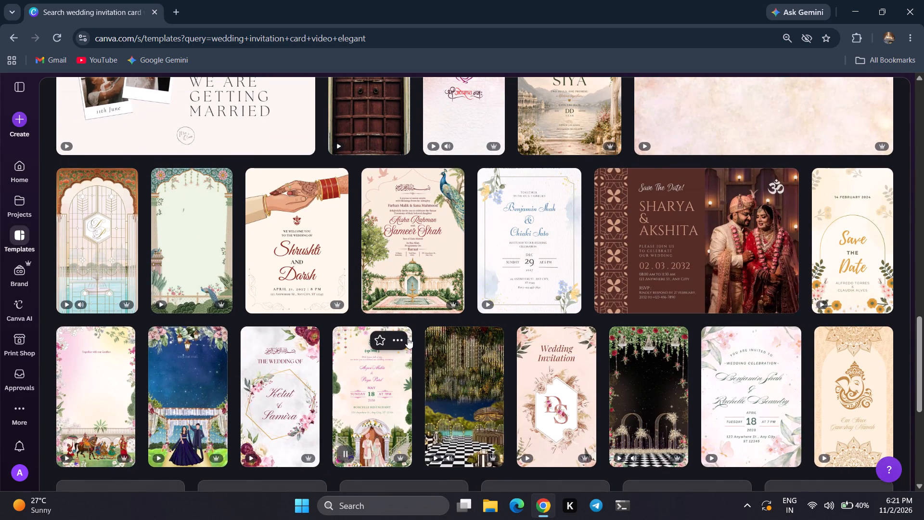
# Open the preview of the orange-arched palace fountain "Save The Date" wedding video template.
pyautogui.click(107, 258)
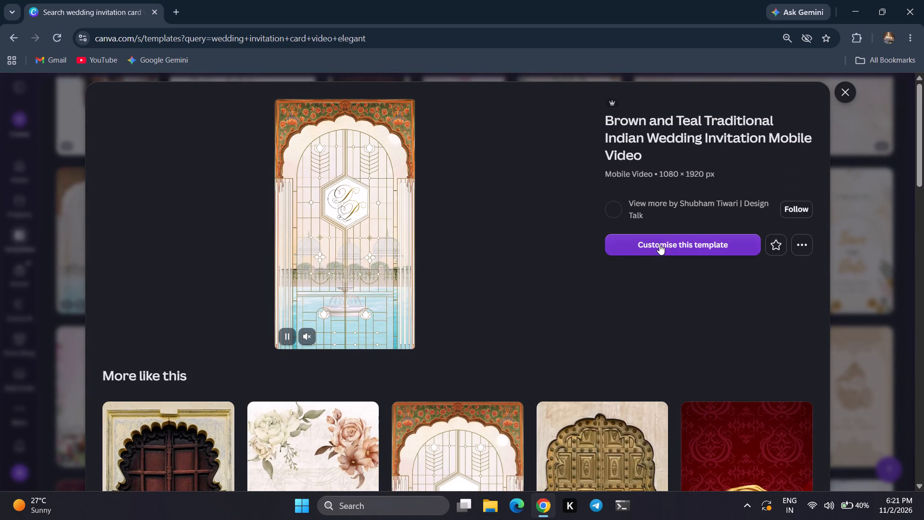
# Watch the Brown and Teal Traditional Indian Wedding Invitation preview and compare it with the first similar templates under "More like this".
pyautogui.click(580, 318)
pyautogui.press('Down')
pyautogui.press('Down')
pyautogui.press('Down')
pyautogui.press('Down')
pyautogui.press('Down')
pyautogui.press('Down')
pyautogui.press('Down')
pyautogui.press('Down')
pyautogui.press('Down')
pyautogui.press('Down')
pyautogui.press('Down')
pyautogui.press('Down')
pyautogui.press('Down')
pyautogui.press('Down')
pyautogui.press('Down')
pyautogui.press('Down')
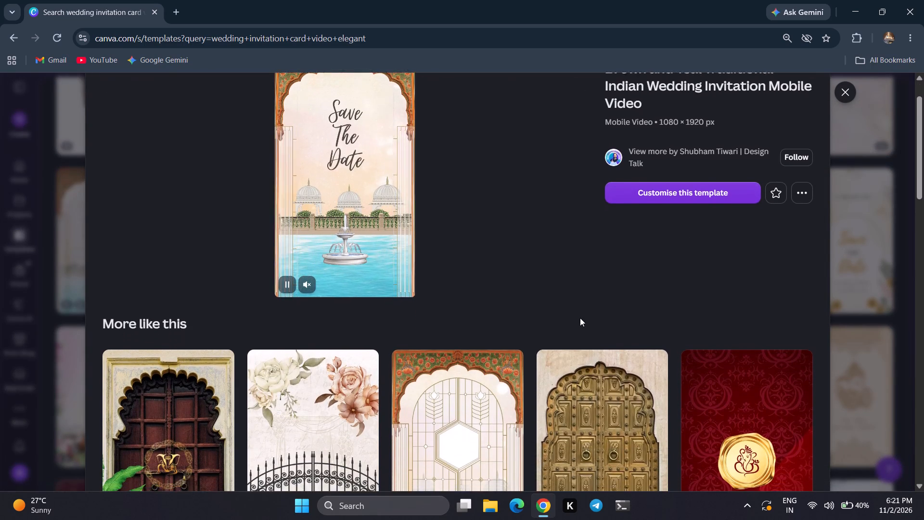
pyautogui.press('Up')
pyautogui.press('Up')
pyautogui.press('Up')
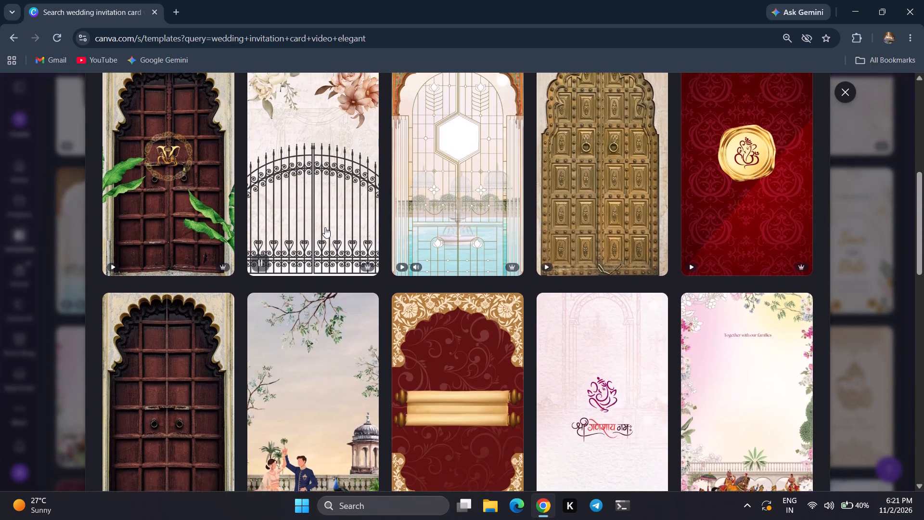
pyautogui.press('Up')
pyautogui.press('Up')
pyautogui.press('Up')
pyautogui.press('Up')
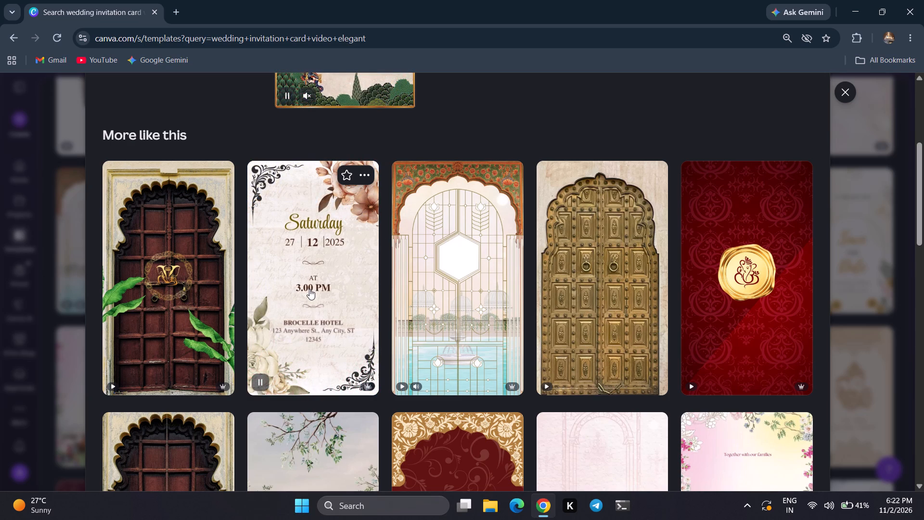
# Examine the similar wedding video templates under "More like this", from the door and gate designs to the illustrated garden scenes.
pyautogui.click(389, 397)
pyautogui.press('Down')
pyautogui.press('Down')
pyautogui.press('Down')
pyautogui.press('Down')
pyautogui.press('Down')
pyautogui.press('Down')
pyautogui.press('Down')
pyautogui.press('Down')
pyautogui.press('Down')
pyautogui.press('Down')
pyautogui.press('Down')
pyautogui.press('Down')
pyautogui.press('Down')
pyautogui.press('Down')
pyautogui.press('Down')
pyautogui.press('Down')
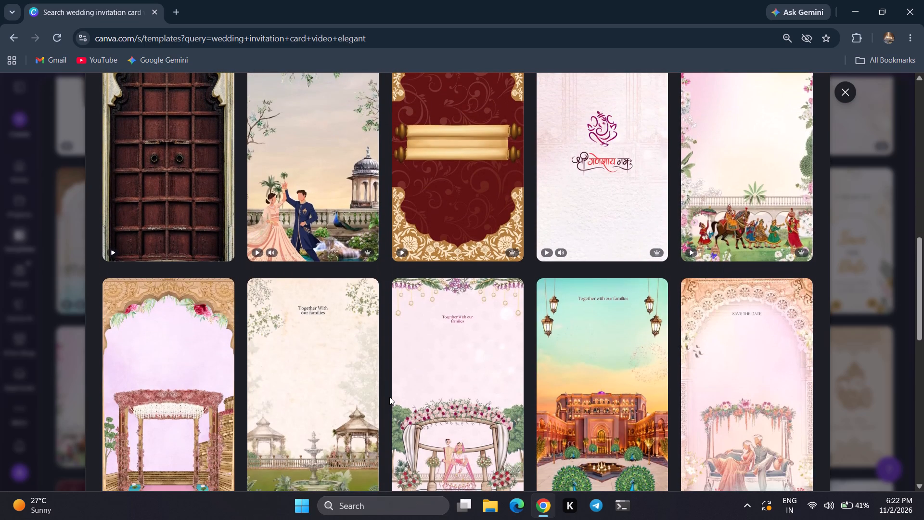
pyautogui.press('Down')
pyautogui.press('Down')
pyautogui.press('Down')
pyautogui.press('Down')
pyautogui.press('Down')
pyautogui.press('Down')
pyautogui.press('Down')
pyautogui.press('Down')
pyautogui.press('Down')
pyautogui.press('Down')
pyautogui.press('Down')
pyautogui.press('Down')
pyautogui.press('Down')
pyautogui.press('Down')
pyautogui.press('Down')
pyautogui.press('Down')
pyautogui.press('Down')
pyautogui.press('Down')
pyautogui.press('Down')
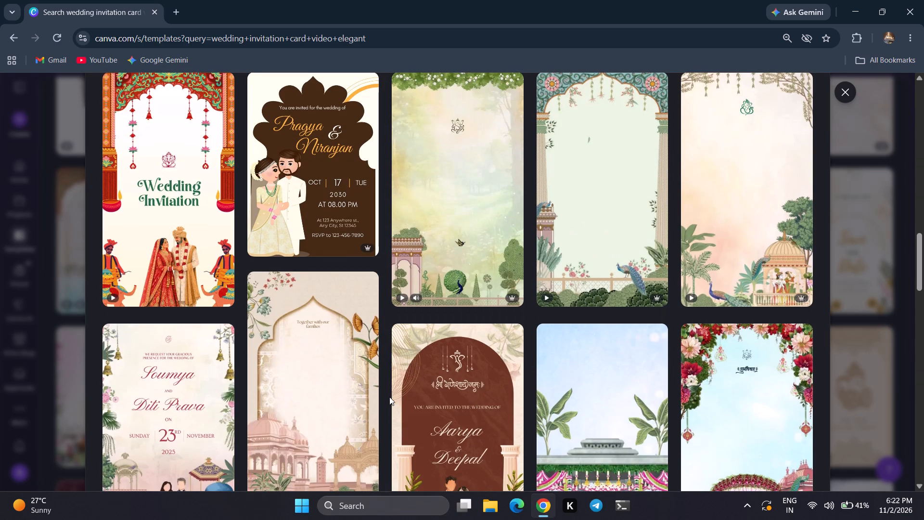
# Browse further down the similar wedding invitation templates to compare more illustrated couple, mandap and palace designs.
pyautogui.press('Down')
pyautogui.press('Down')
pyautogui.press('Down')
pyautogui.press('Down')
pyautogui.press('Down')
pyautogui.press('Down')
pyautogui.press('Down')
pyautogui.press('Down')
pyautogui.press('Down')
pyautogui.press('Down')
pyautogui.press('Down')
pyautogui.press('Down')
pyautogui.press('Down')
pyautogui.press('Down')
pyautogui.press('Down')
pyautogui.press('Down')
pyautogui.press('Down')
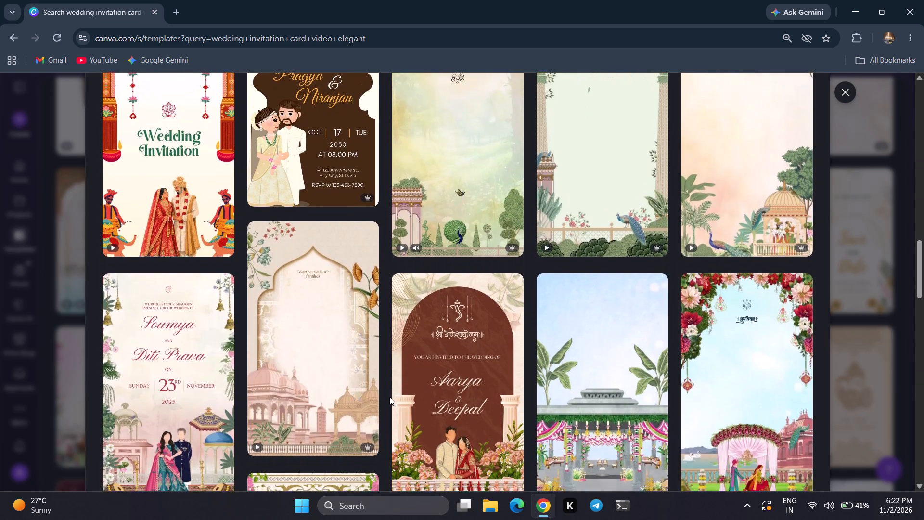
pyautogui.press('Down')
pyautogui.press('Down')
pyautogui.press('Down')
pyautogui.press('Down')
pyautogui.press('Down')
pyautogui.press('Down')
pyautogui.press('Down')
pyautogui.press('Down')
pyautogui.press('Down')
pyautogui.press('Down')
pyautogui.press('Down')
pyautogui.press('Down')
pyautogui.press('Down')
pyautogui.press('Down')
pyautogui.press('Down')
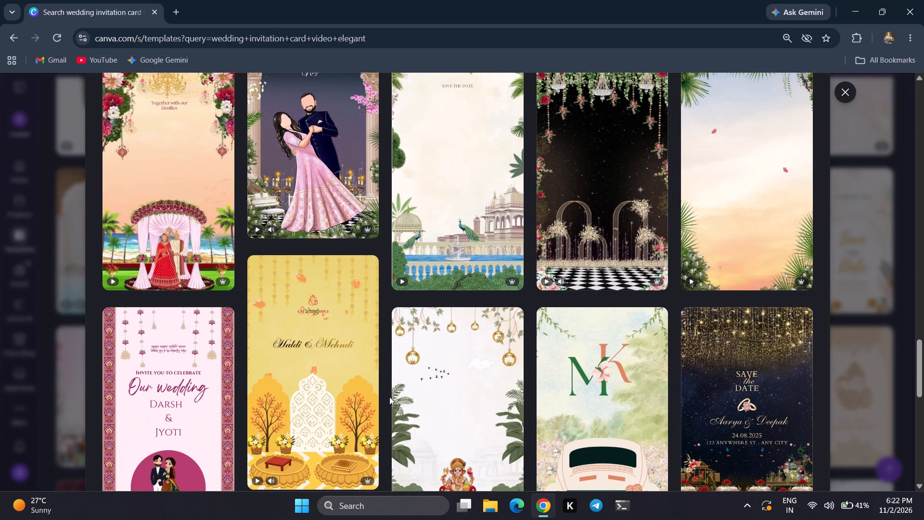
# Return to the Brown and Teal template's details and re-examine the first row of similar templates with doors, gate, arch and seal.
pyautogui.press('Up')
pyautogui.press('Up')
pyautogui.press('Up')
pyautogui.press('Up')
pyautogui.press('Up')
pyautogui.press('Up')
pyautogui.press('Up')
pyautogui.press('Up')
pyautogui.press('Up')
pyautogui.press('Up')
pyautogui.press('Up')
pyautogui.press('Up')
pyautogui.press('Up')
pyautogui.press('Up')
pyautogui.press('Up')
pyautogui.press('Up')
pyautogui.press('Up')
pyautogui.press('Up')
pyautogui.press('Up')
pyautogui.press('Up')
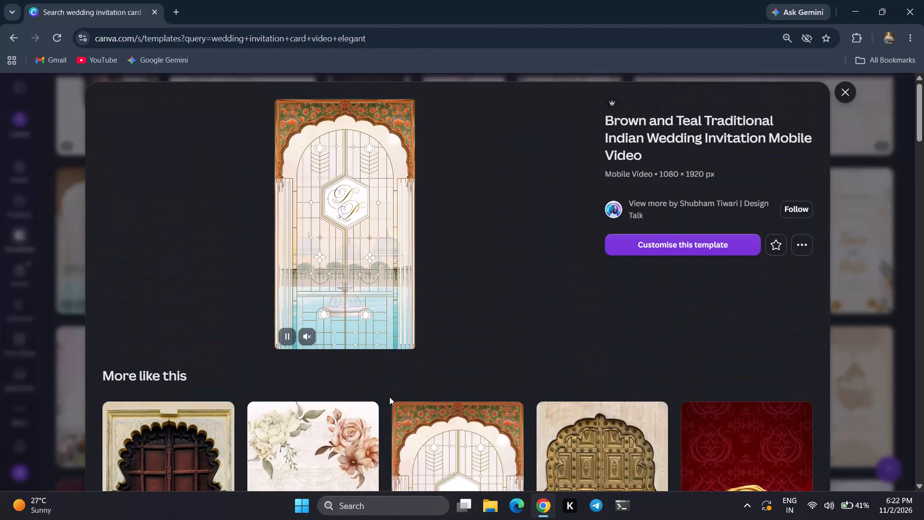
pyautogui.press('Down')
pyautogui.press('Down')
pyautogui.press('Down')
pyautogui.press('Down')
pyautogui.press('Down')
pyautogui.press('Down')
pyautogui.press('Down')
pyautogui.press('Down')
pyautogui.press('Down')
pyautogui.press('Down')
pyautogui.press('Down')
pyautogui.press('Down')
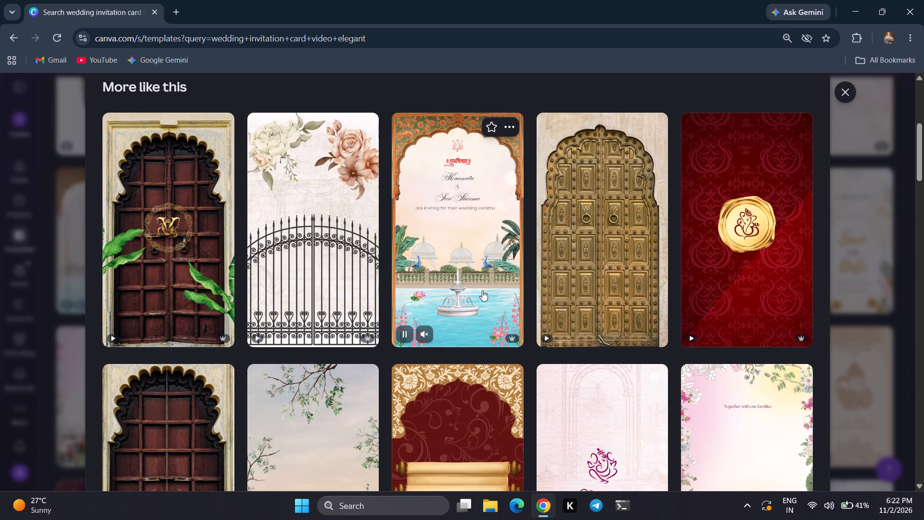
# Open the Brown and Teal Traditional Indian Wedding Invitation Mobile Video template for customising.
pyautogui.press('Up')
pyautogui.press('Up')
pyautogui.press('Up')
pyautogui.press('Up')
pyautogui.press('Up')
pyautogui.press('Up')
pyautogui.press('Up')
pyautogui.press('Up')
pyautogui.press('Up')
pyautogui.press('Up')
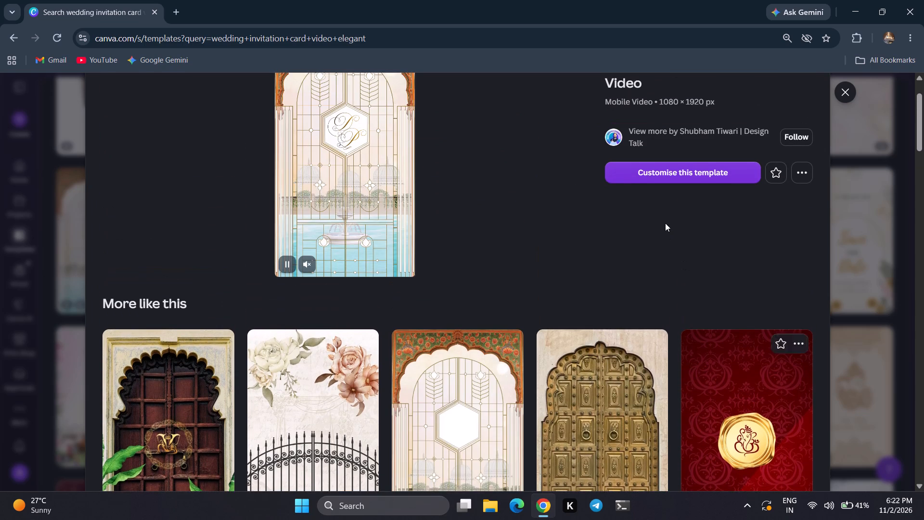
pyautogui.click(673, 197)
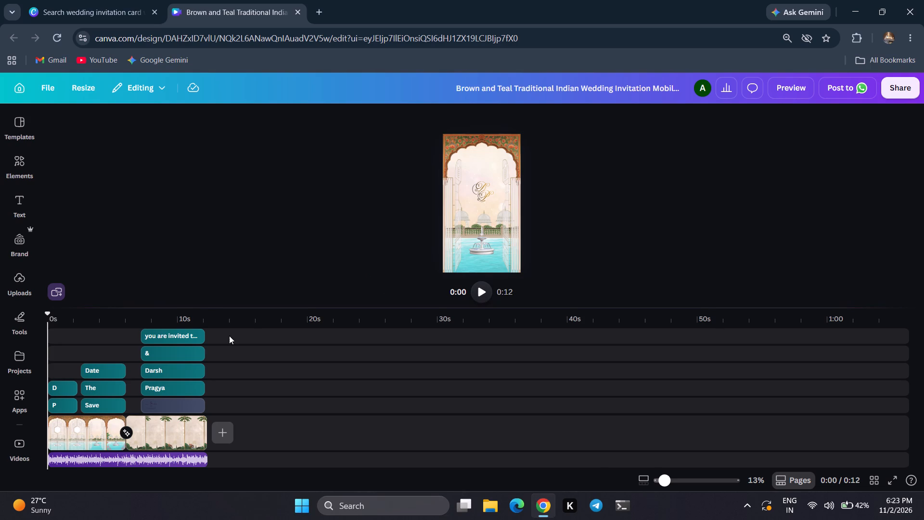
# On the invitation page at about 9 seconds, replace the name "Darsh" with the groom's full name.
pyautogui.click(167, 335)
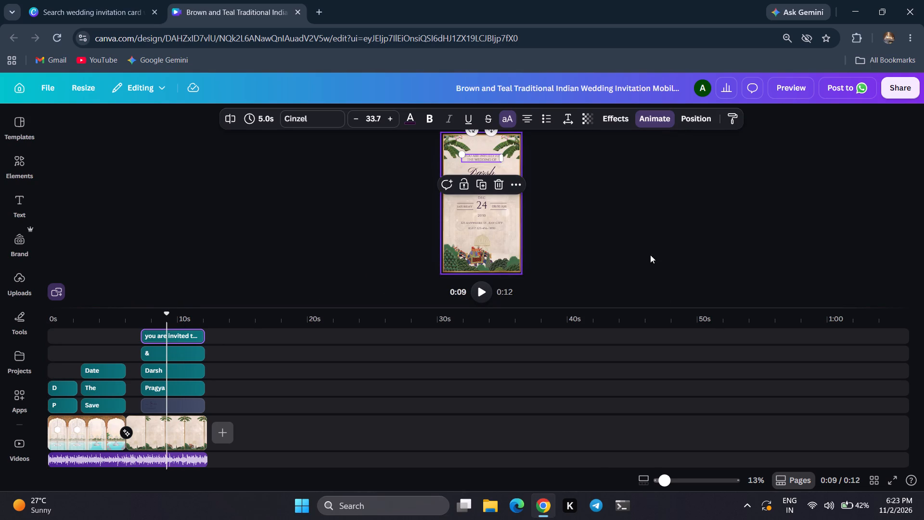
pyautogui.moveTo(666, 484); pyautogui.dragTo(670, 484)
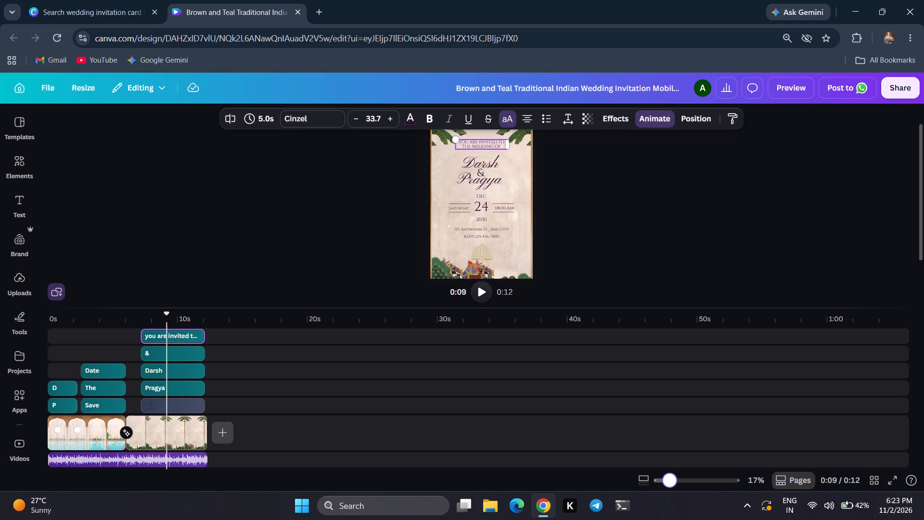
pyautogui.moveTo(670, 484); pyautogui.dragTo(677, 484)
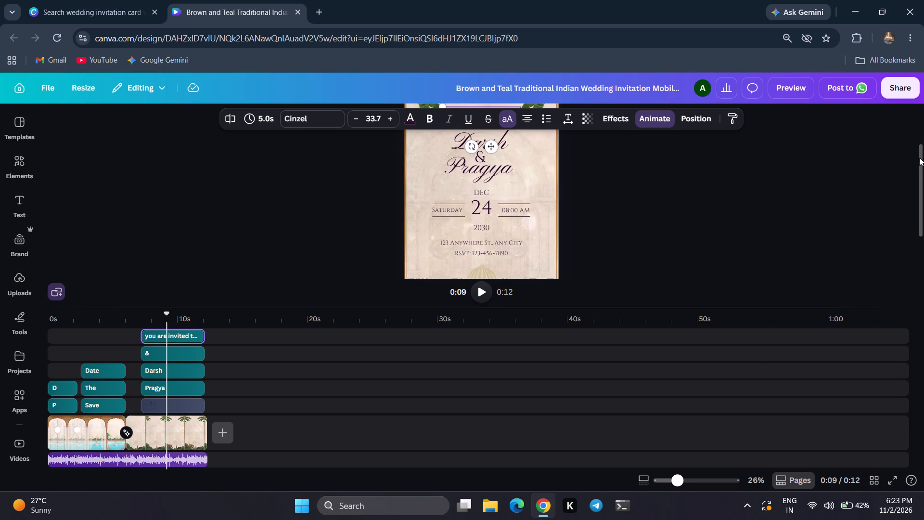
pyautogui.moveTo(922, 157); pyautogui.dragTo(922, 120)
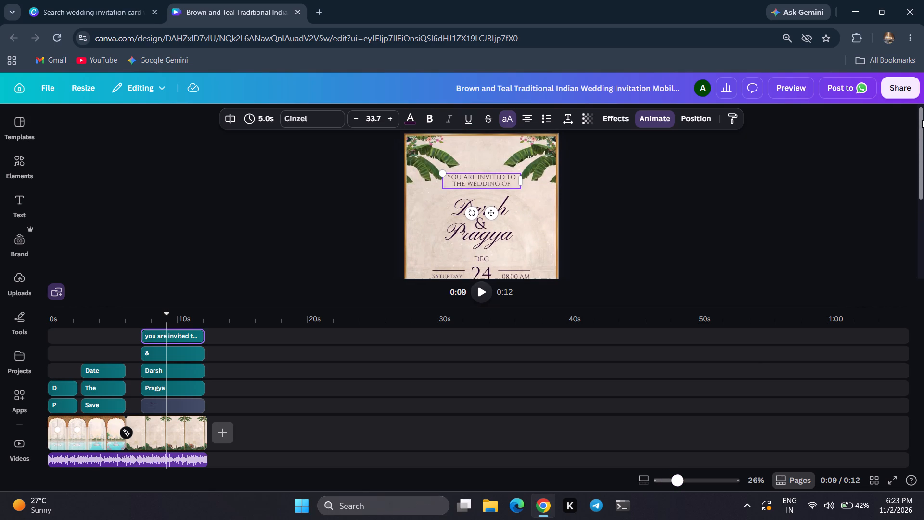
pyautogui.click(483, 208)
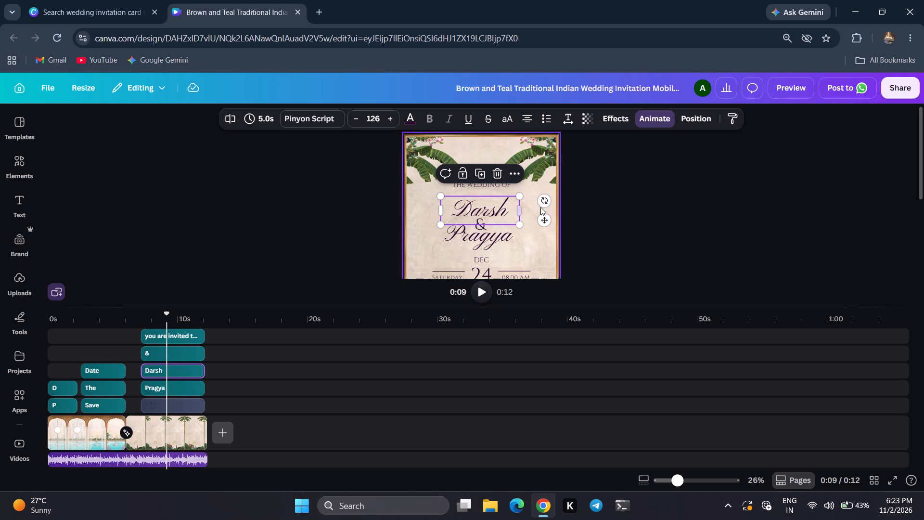
pyautogui.doubleClick(483, 208)
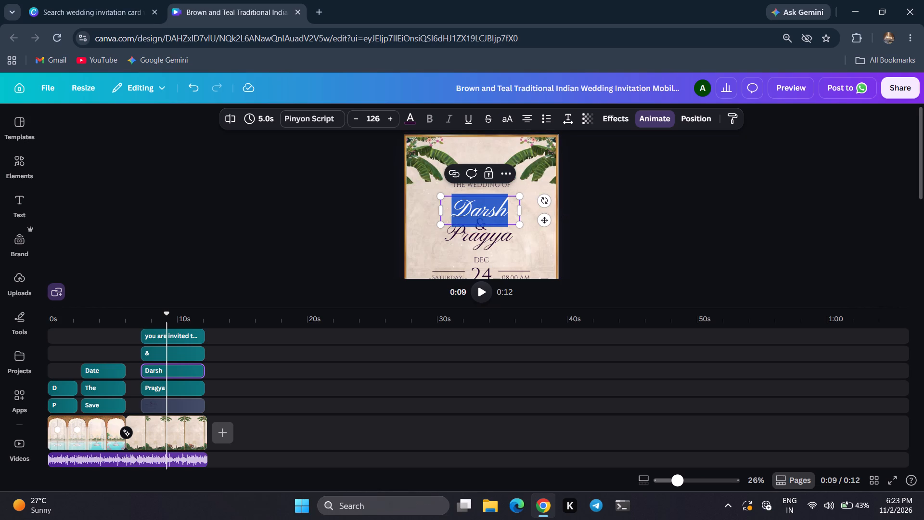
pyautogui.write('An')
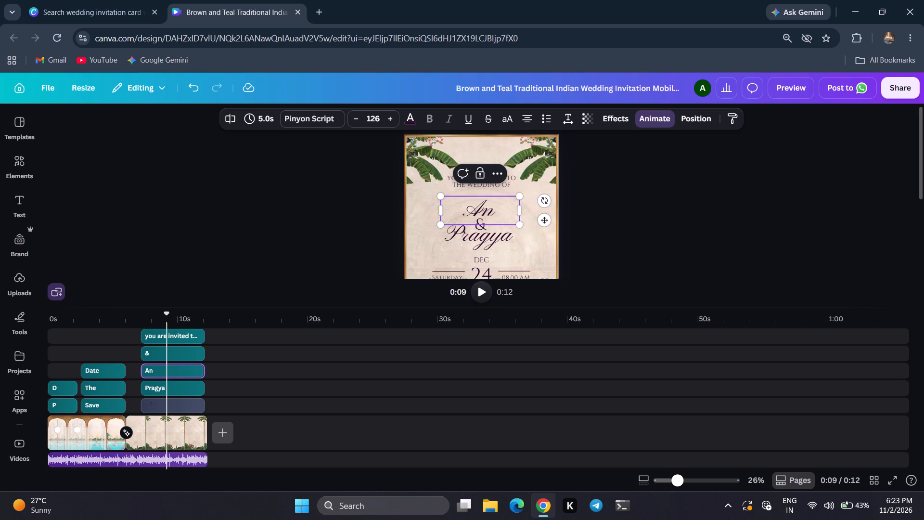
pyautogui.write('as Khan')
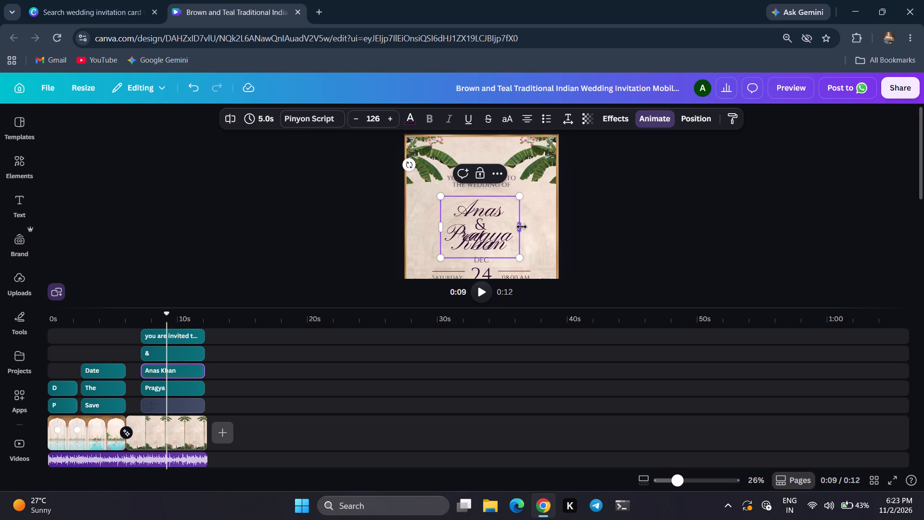
# Widen the groom's name text box so the name fits on one line, and recentre it above the ampersand.
pyautogui.moveTo(522, 227); pyautogui.dragTo(553, 226)
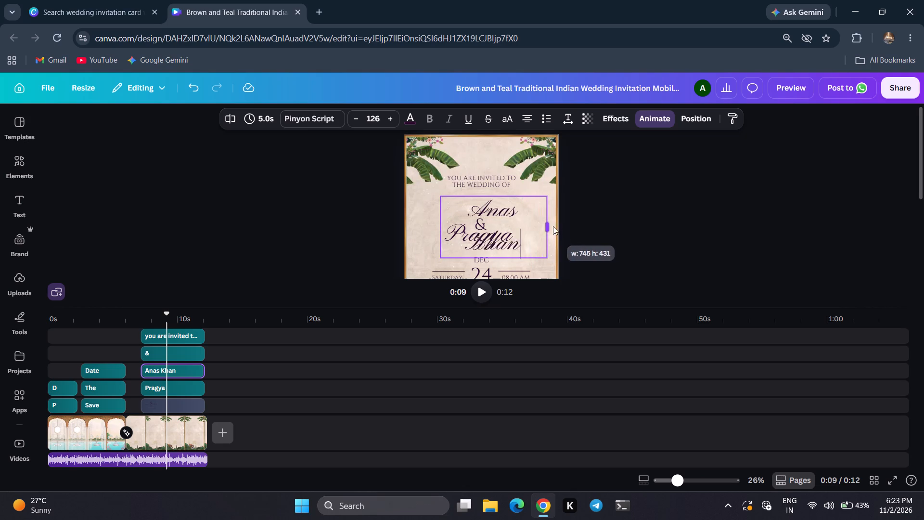
pyautogui.moveTo(553, 226); pyautogui.dragTo(552, 225)
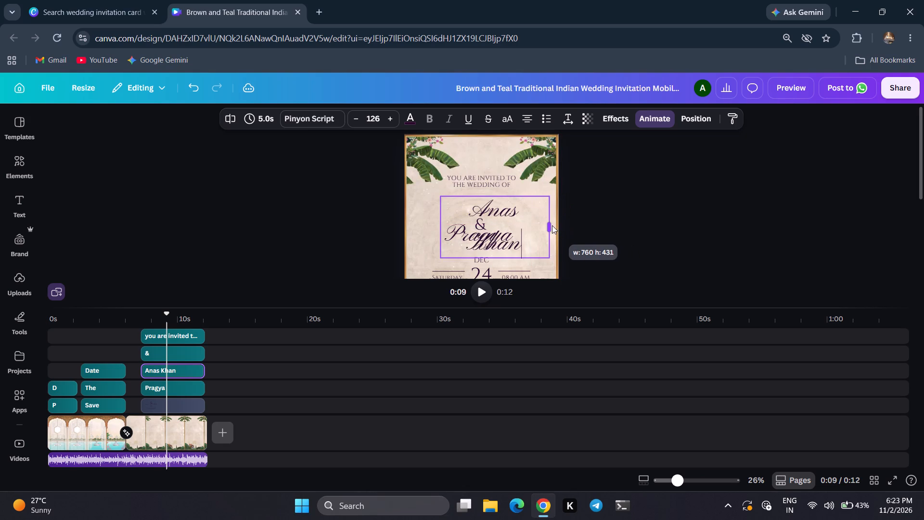
pyautogui.moveTo(552, 225); pyautogui.dragTo(556, 225)
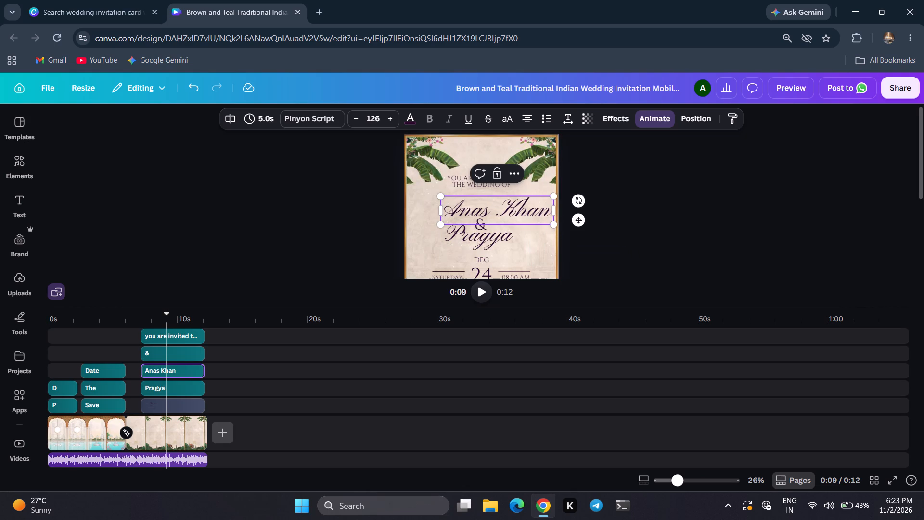
pyautogui.click(641, 211)
pyautogui.moveTo(496, 207); pyautogui.dragTo(481, 204)
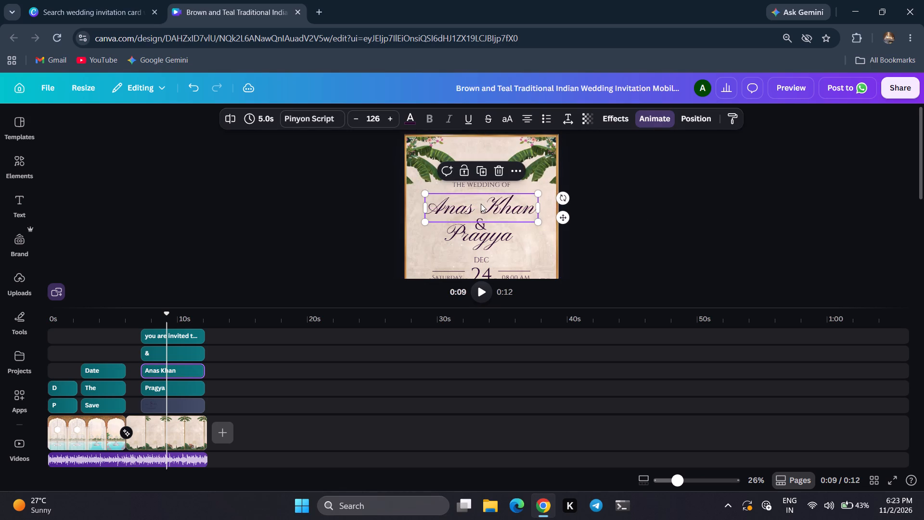
# Replace the name "Pragya" below the ampersand with "Sahiba".
pyautogui.click(479, 237)
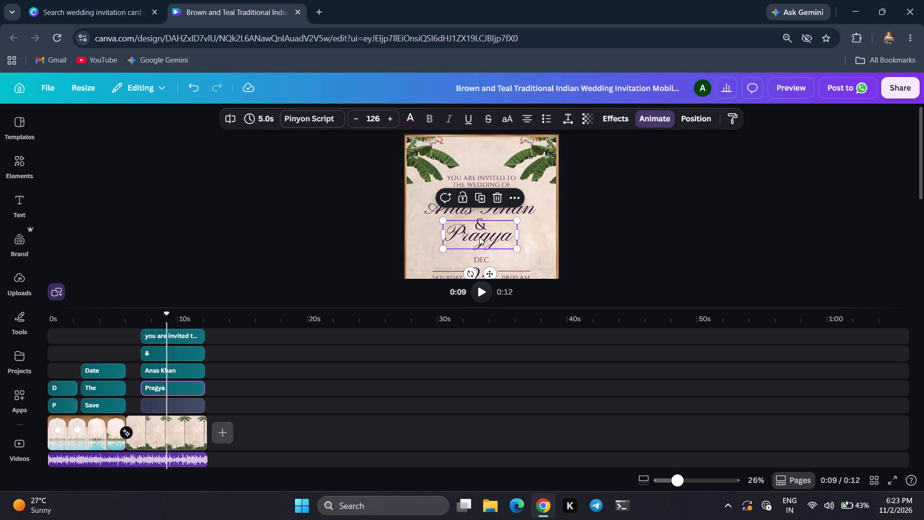
pyautogui.doubleClick(479, 237)
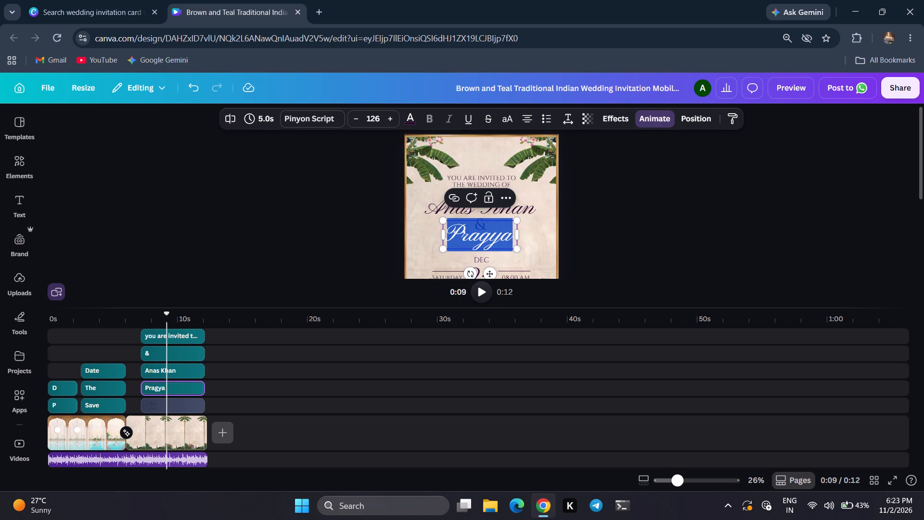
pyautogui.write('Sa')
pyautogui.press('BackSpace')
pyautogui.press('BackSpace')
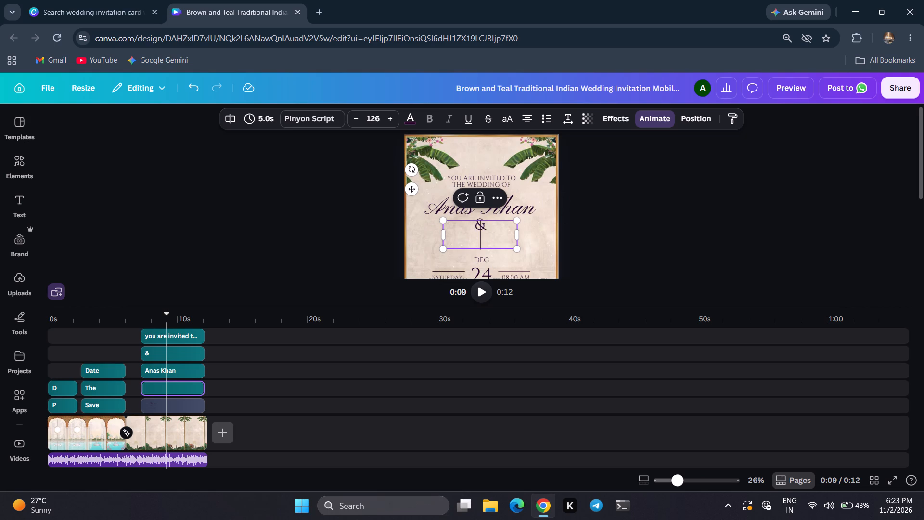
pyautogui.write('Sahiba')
pyautogui.click(620, 217)
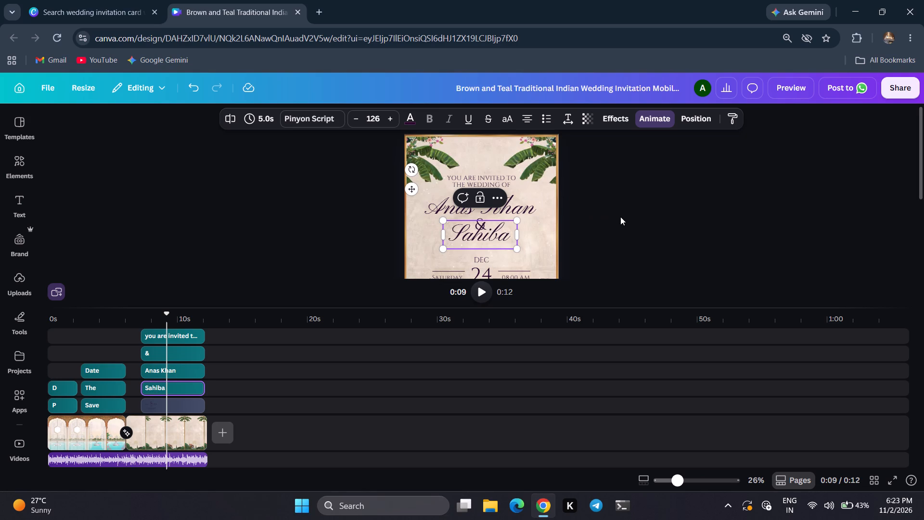
# Nudge the name "Sahiba" slightly down to leave more space below the ampersand.
pyautogui.click(472, 236)
pyautogui.press('Down')
pyautogui.press('Down')
pyautogui.press('Down')
pyautogui.press('Down')
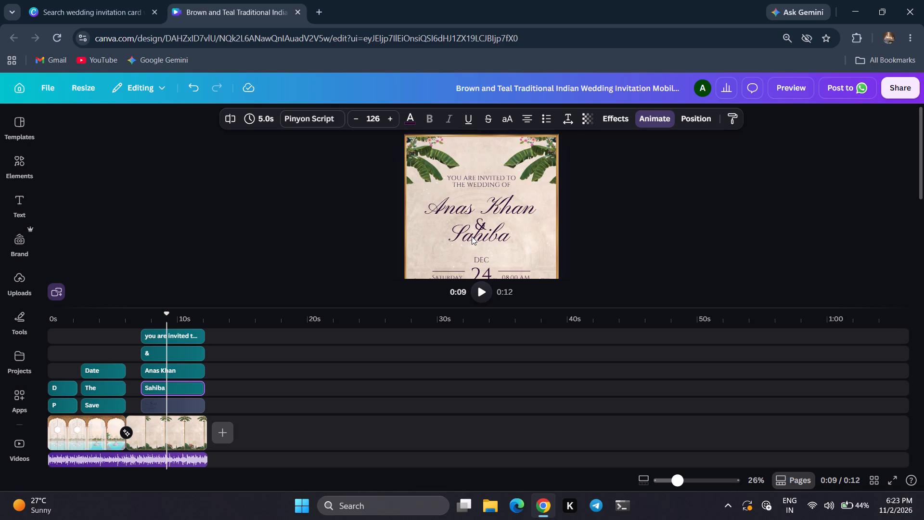
pyautogui.press('Down')
pyautogui.press('Down')
pyautogui.press('Down')
pyautogui.press('Down')
pyautogui.press('Down')
pyautogui.press('Down')
pyautogui.press('Down')
pyautogui.press('Down')
pyautogui.press('Down')
pyautogui.press('Down')
pyautogui.press('Down')
pyautogui.press('Down')
pyautogui.press('Down')
pyautogui.press('Down')
pyautogui.press('Down')
pyautogui.press('Down')
pyautogui.press('Down')
pyautogui.press('Down')
pyautogui.press('Down')
pyautogui.press('Down')
pyautogui.press('Down')
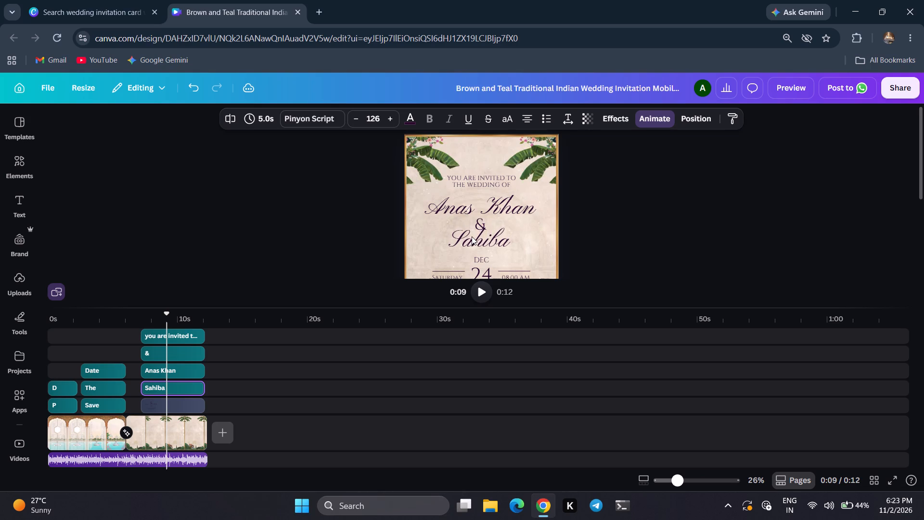
pyautogui.press('Down')
pyautogui.press('Down')
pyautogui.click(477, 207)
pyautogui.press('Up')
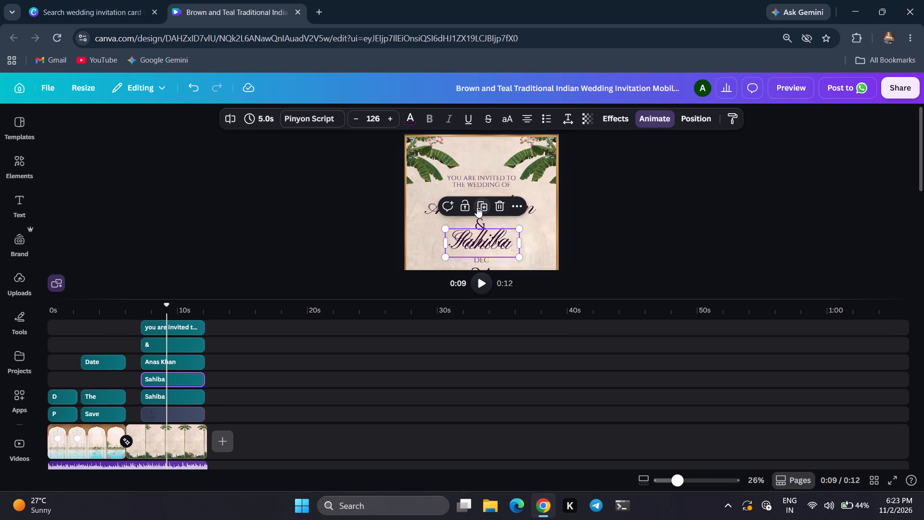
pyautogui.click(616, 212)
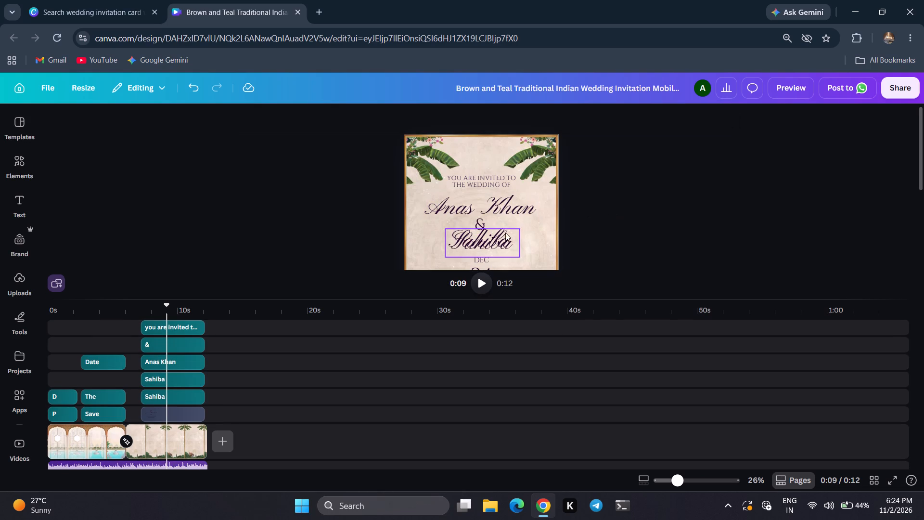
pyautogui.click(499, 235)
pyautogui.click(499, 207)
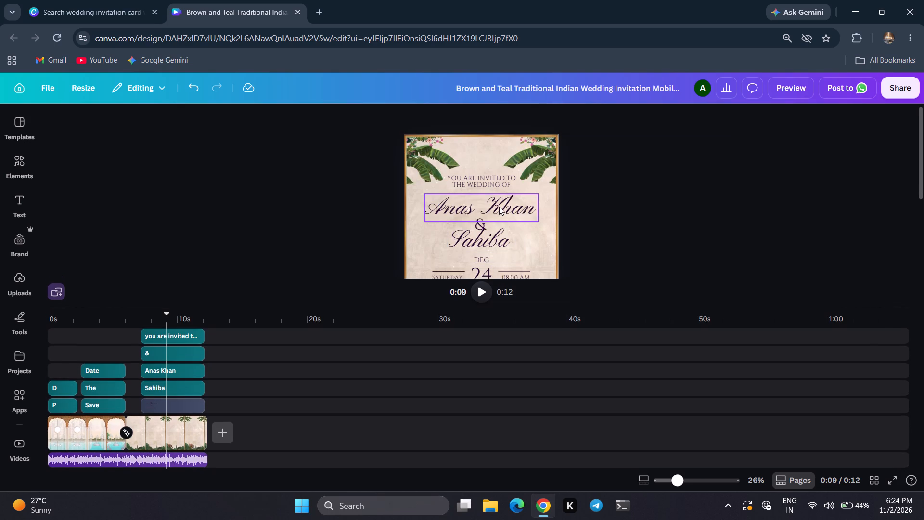
# Nudge the groom's name slightly up to leave more space above the ampersand.
pyautogui.click(481, 208)
pyautogui.press('Up')
pyautogui.press('Up')
pyautogui.press('Up')
pyautogui.press('Up')
pyautogui.press('Up')
pyautogui.press('Up')
pyautogui.press('Up')
pyautogui.press('Up')
pyautogui.press('Up')
pyautogui.press('Up')
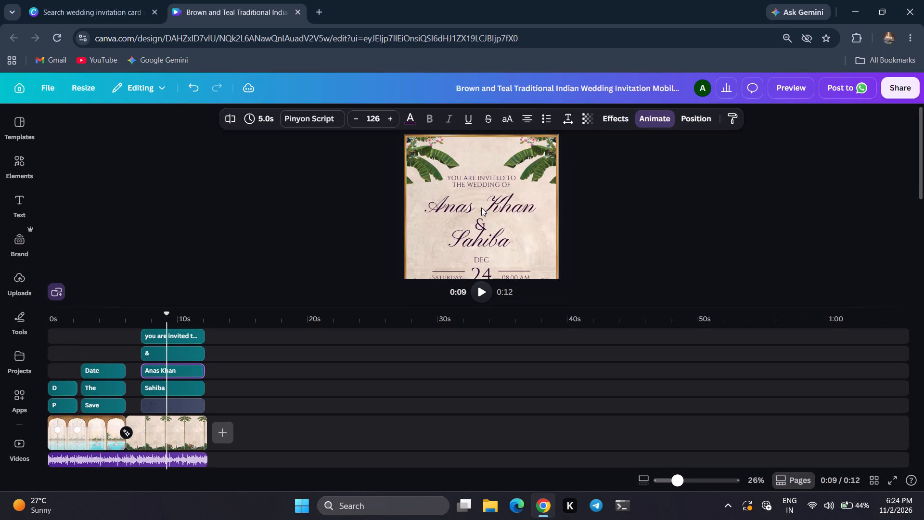
pyautogui.press('Up')
pyautogui.press('Up')
pyautogui.press('Up')
pyautogui.press('Up')
pyautogui.press('Up')
pyautogui.press('Up')
pyautogui.press('Up')
pyautogui.press('Up')
pyautogui.press('Up')
pyautogui.press('Up')
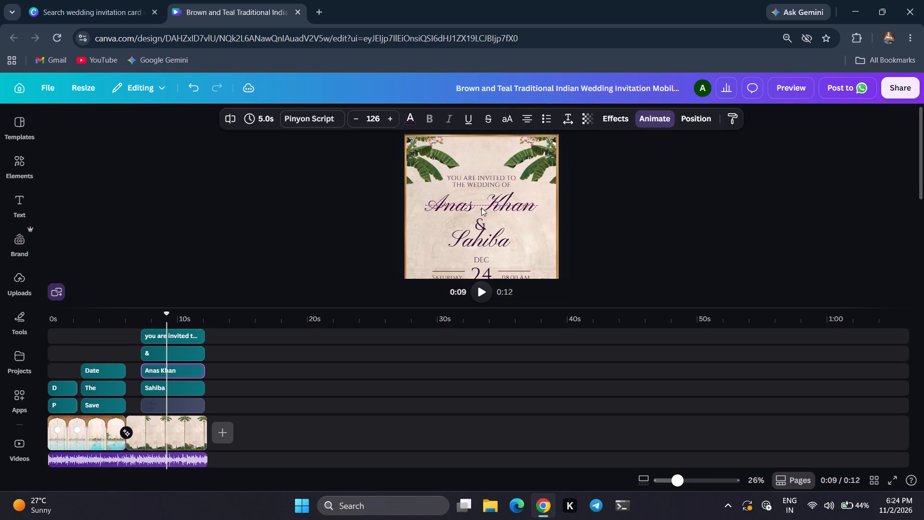
pyautogui.press('Up')
# Move the ampersand up so it sits centred in the gap between the two names.
pyautogui.click(480, 223)
pyautogui.press('Up')
pyautogui.press('Up')
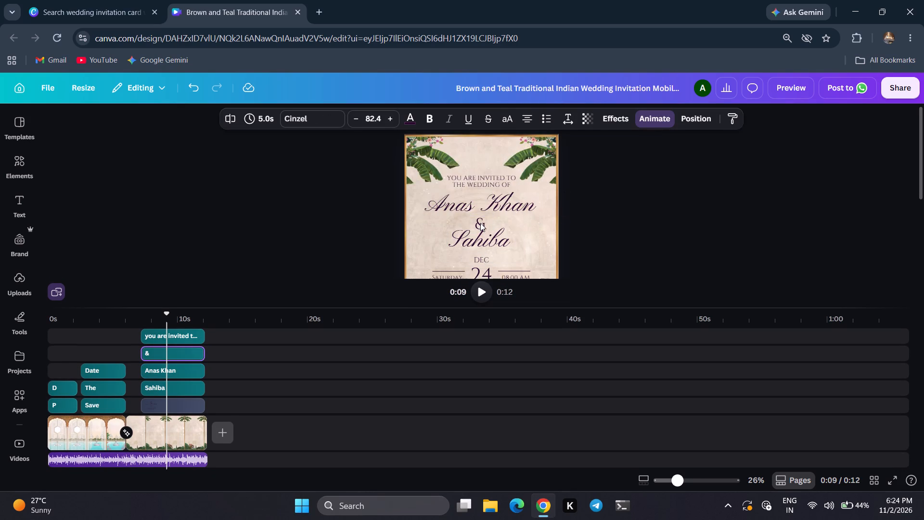
pyautogui.press('Up')
pyautogui.press('Up')
pyautogui.press('Up')
pyautogui.press('Up')
pyautogui.press('Up')
pyautogui.press('Up')
pyautogui.press('Up')
pyautogui.press('Up')
pyautogui.press('Up')
pyautogui.press('Up')
pyautogui.press('Up')
pyautogui.press('Up')
pyautogui.press('Up')
pyautogui.press('Up')
pyautogui.press('Up')
pyautogui.press('Up')
pyautogui.press('Up')
pyautogui.press('Up')
pyautogui.press('Up')
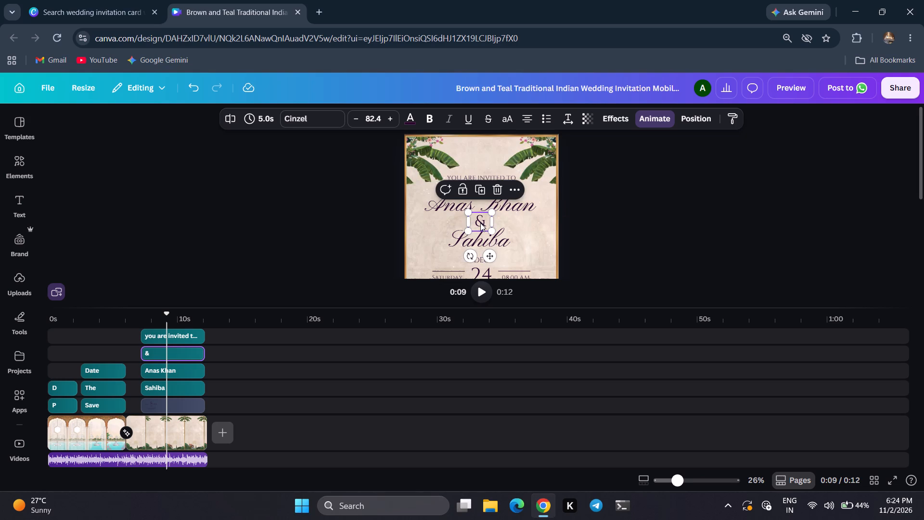
pyautogui.click(480, 223)
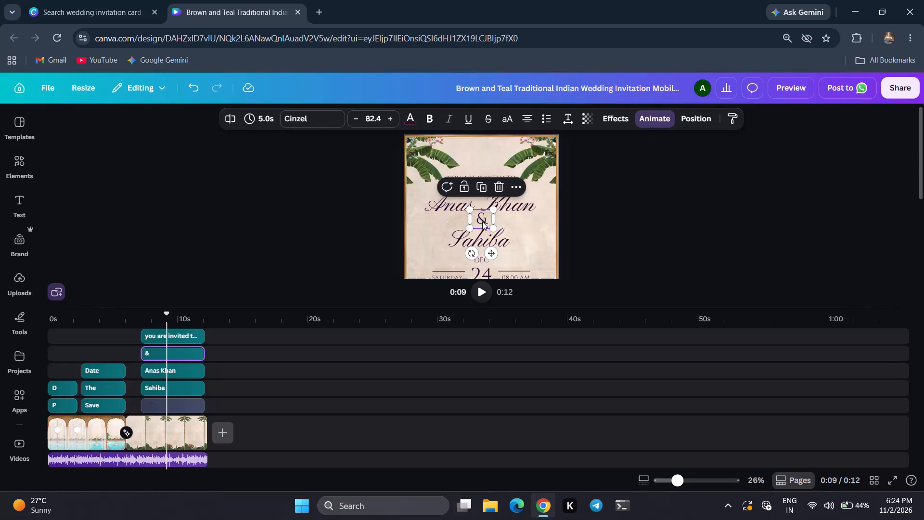
pyautogui.click(685, 242)
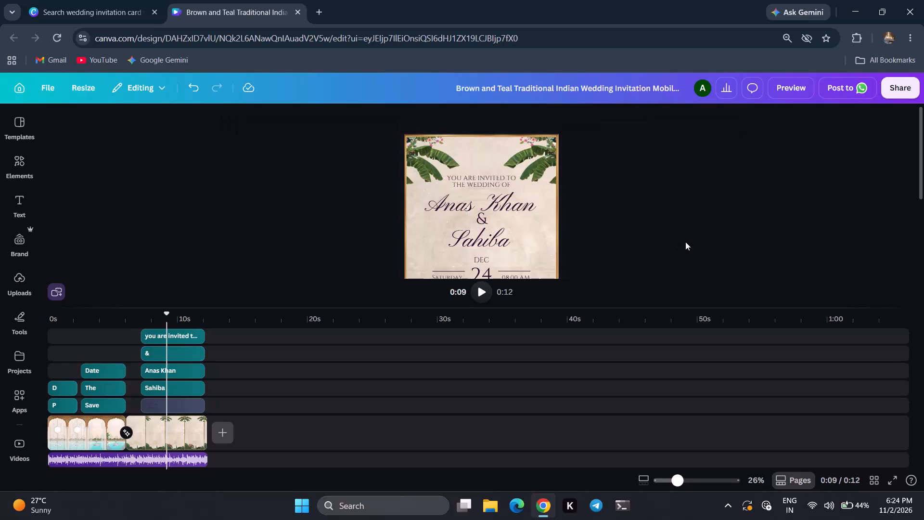
# Nudge the name "Sahiba" a little further down, away from the ampersand.
pyautogui.click(488, 235)
pyautogui.press('Down')
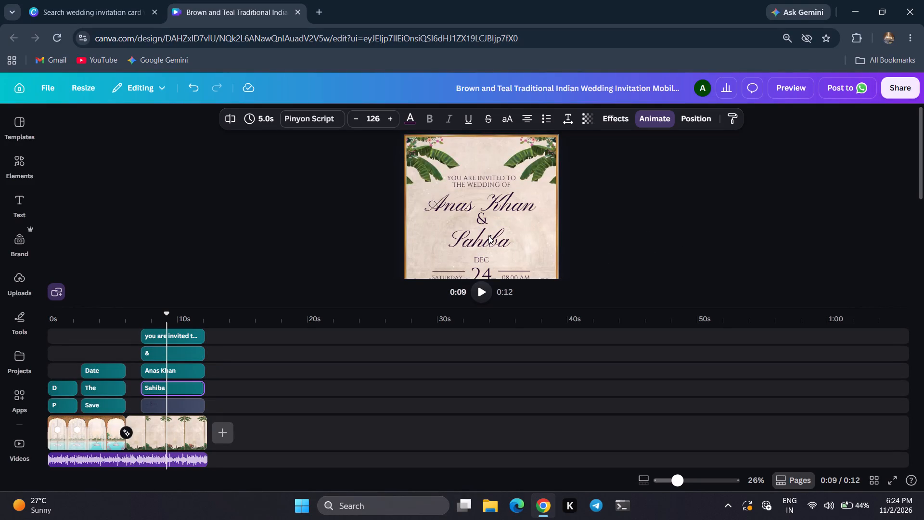
pyautogui.press('Down')
pyautogui.press('Down')
pyautogui.press('Down')
pyautogui.press('Down')
pyautogui.press('Down')
pyautogui.press('Down')
pyautogui.press('Down')
pyautogui.press('Down')
pyautogui.press('Down')
pyautogui.press('Down')
pyautogui.press('Down')
pyautogui.press('Down')
pyautogui.press('Down')
pyautogui.press('Down')
pyautogui.press('Down')
pyautogui.press('Down')
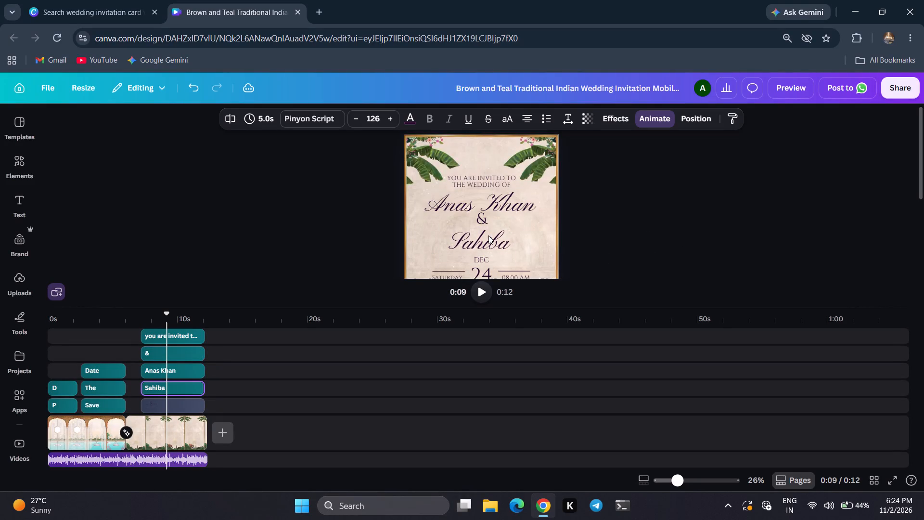
# Nudge the name "Sahiba" slightly further down, away from the ampersand.
pyautogui.press('Down')
pyautogui.press('Down')
pyautogui.click(475, 216)
pyautogui.press('Down')
pyautogui.press('Down')
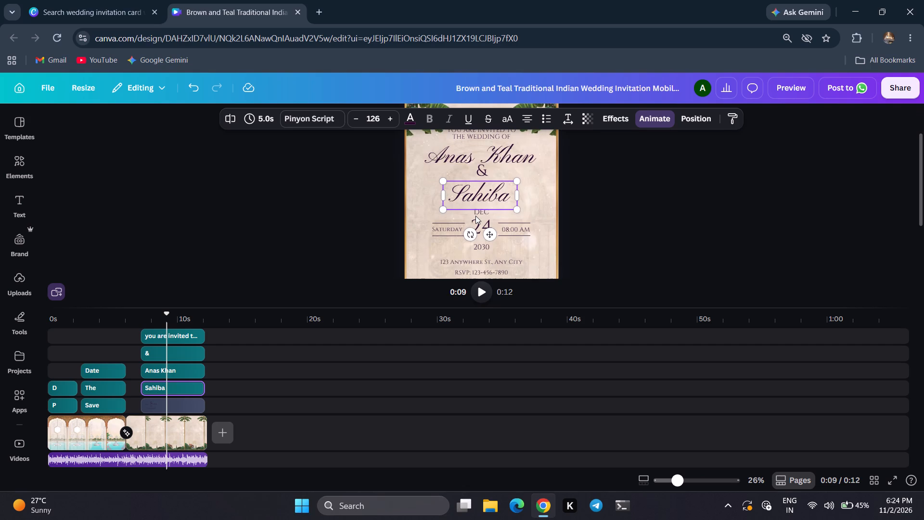
# Nudge the ampersand down until it sits centred between the two names.
pyautogui.click(482, 168)
pyautogui.click(482, 173)
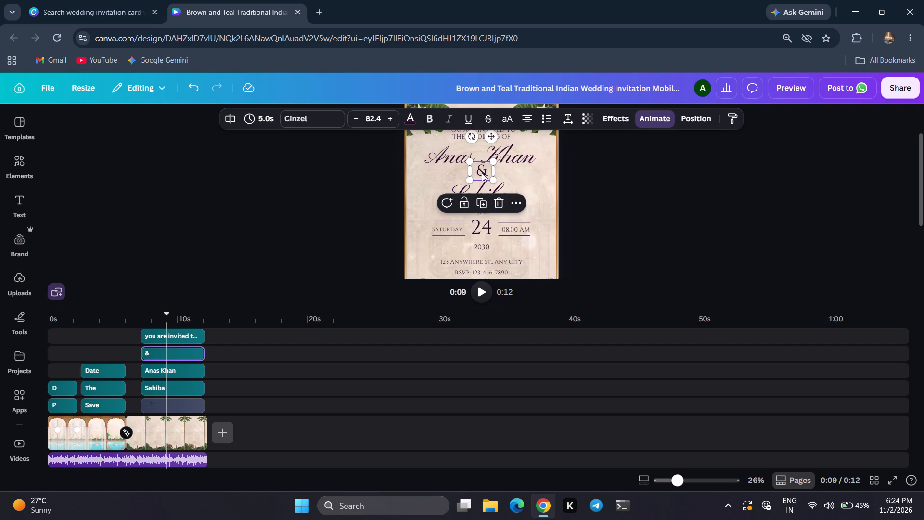
pyautogui.press('Down')
pyautogui.press('Down')
pyautogui.press('Down')
pyautogui.press('Down')
pyautogui.press('Down')
pyautogui.press('Down')
pyautogui.press('Down')
pyautogui.press('Down')
pyautogui.press('Down')
pyautogui.press('Down')
pyautogui.press('Down')
pyautogui.press('Down')
pyautogui.press('Down')
pyautogui.press('Down')
pyautogui.press('Down')
pyautogui.press('Down')
pyautogui.press('Down')
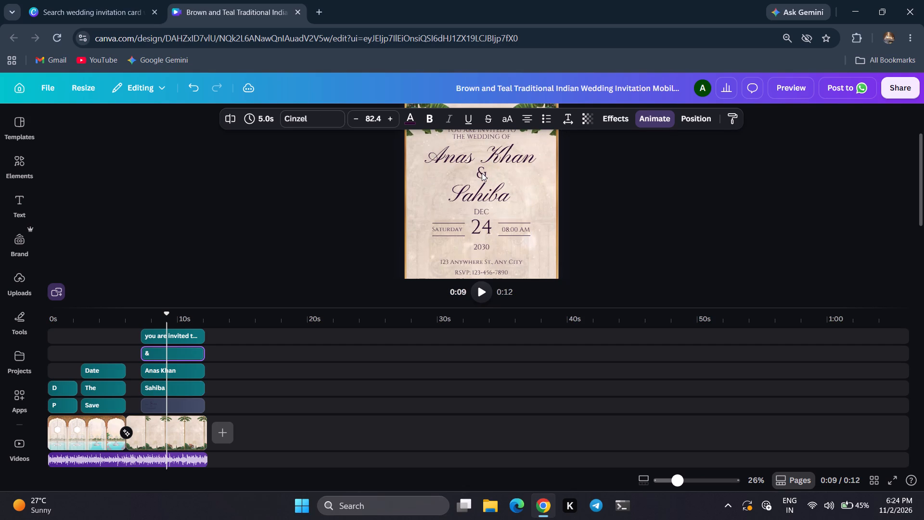
pyautogui.press('Up')
pyautogui.press('Up')
pyautogui.press('Up')
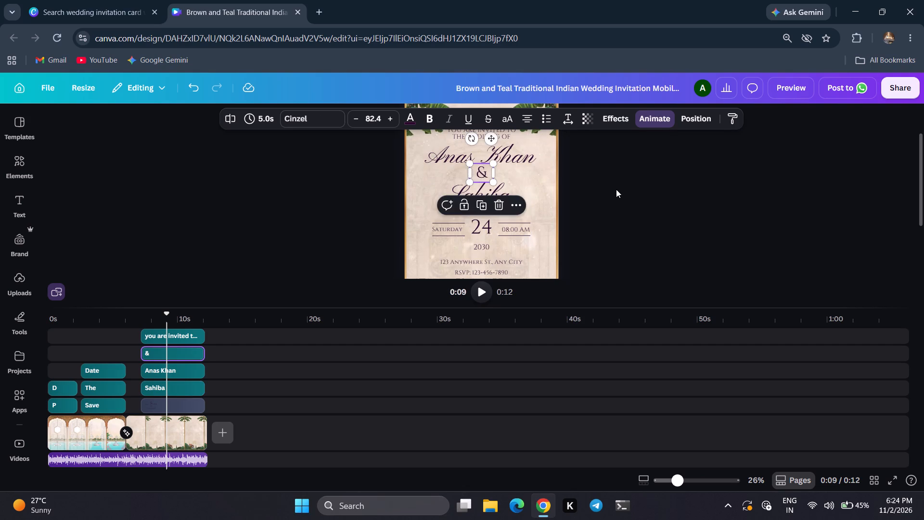
pyautogui.click(616, 189)
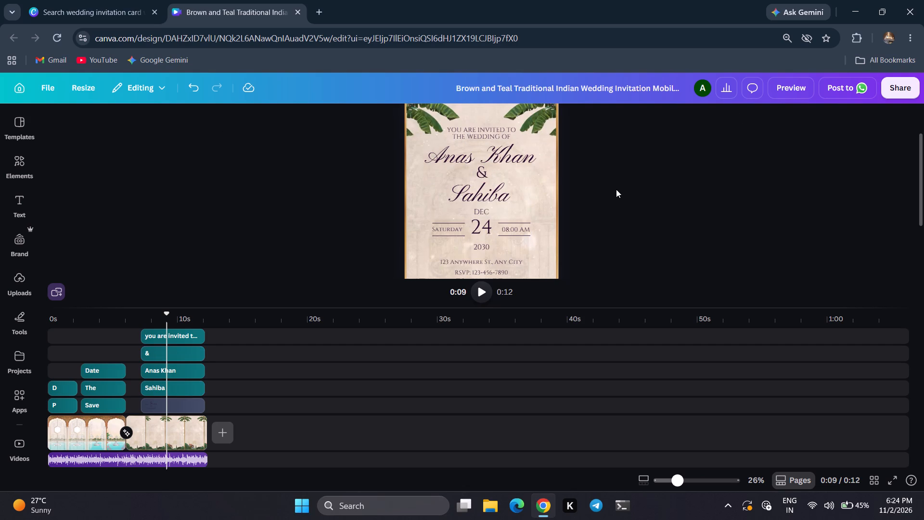
# Change the weekday in the event details to "Sunday".
pyautogui.click(481, 228)
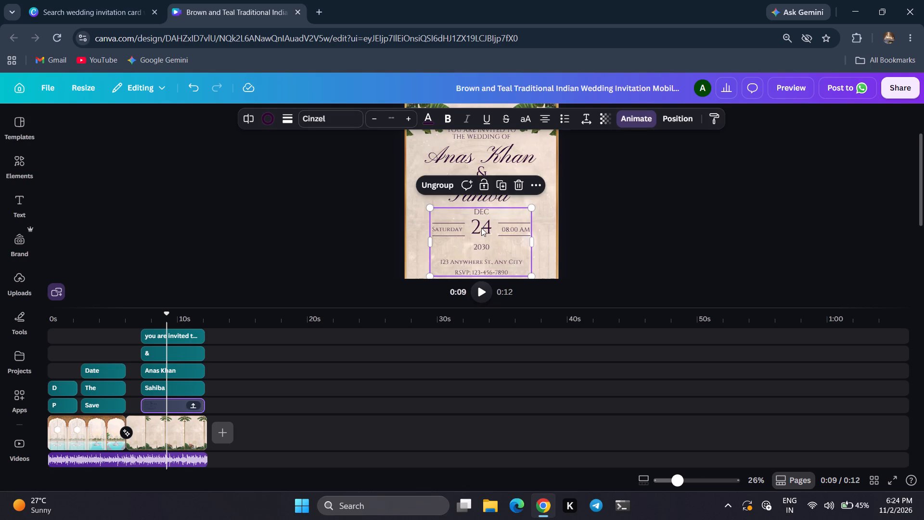
pyautogui.click(448, 230)
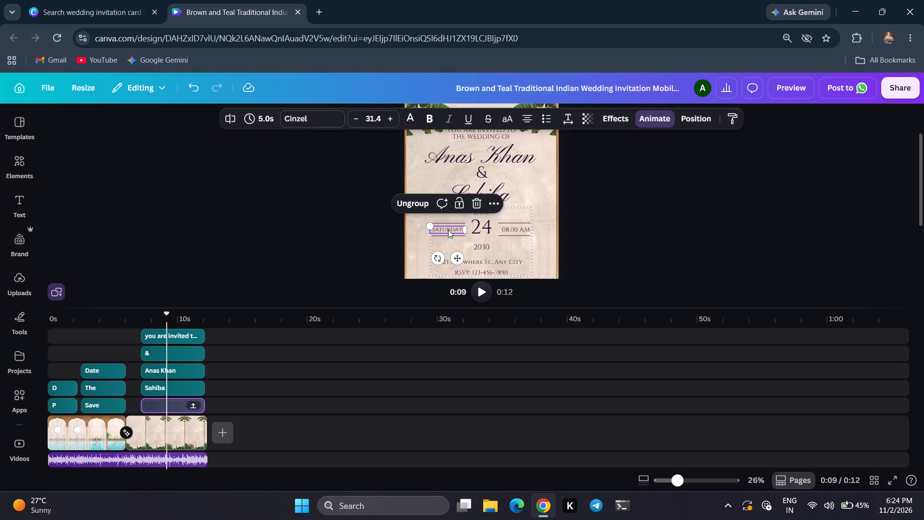
pyautogui.click(448, 230)
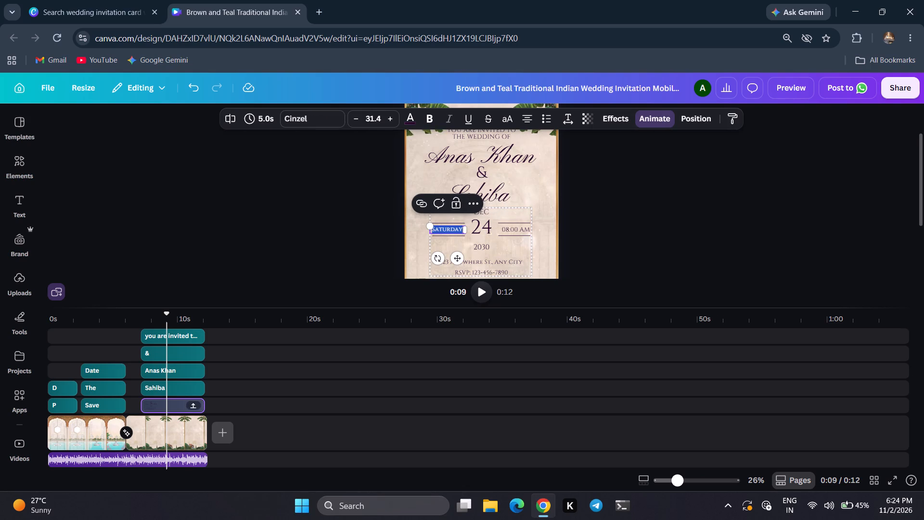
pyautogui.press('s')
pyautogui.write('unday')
# Change the day number in the wedding date to 27.
pyautogui.click(490, 225)
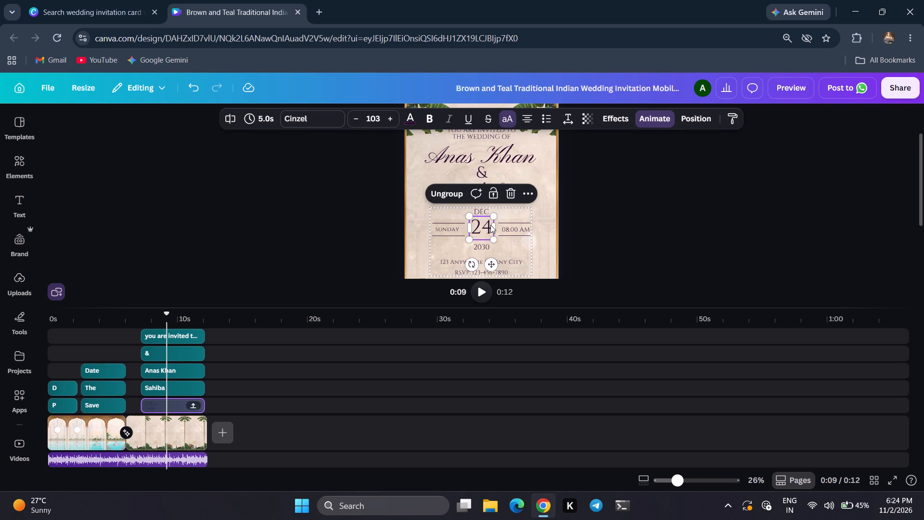
pyautogui.click(490, 225)
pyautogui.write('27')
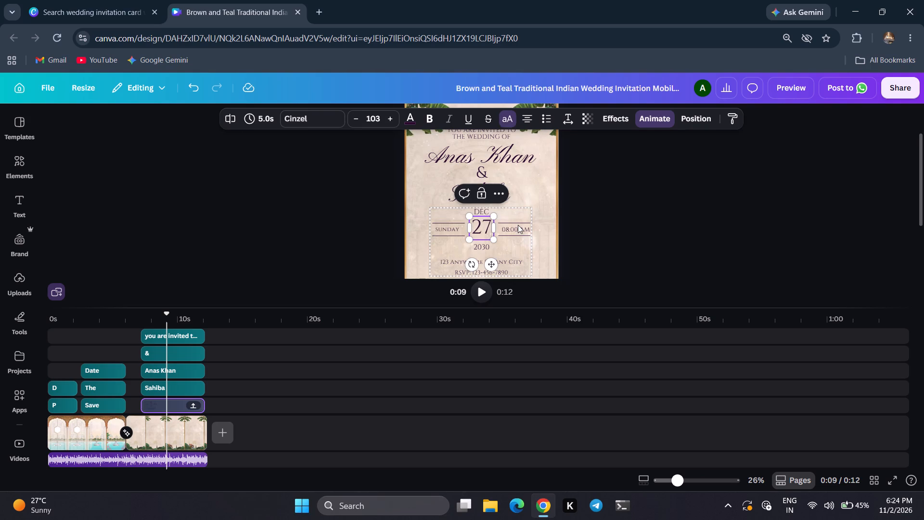
# Change the event time beside the day number to 01:00 PM.
pyautogui.click(518, 225)
pyautogui.click(515, 229)
pyautogui.doubleClick(515, 229)
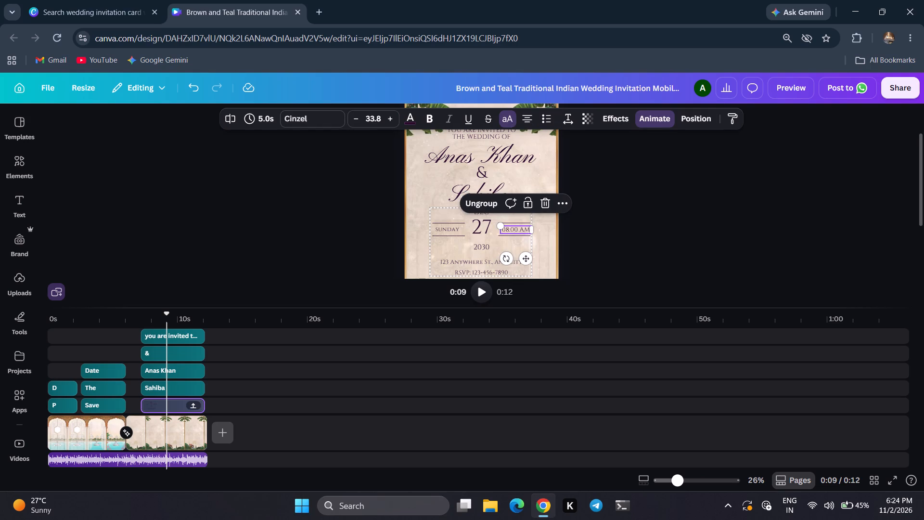
pyautogui.press('Left')
pyautogui.press('Left')
pyautogui.press('Left')
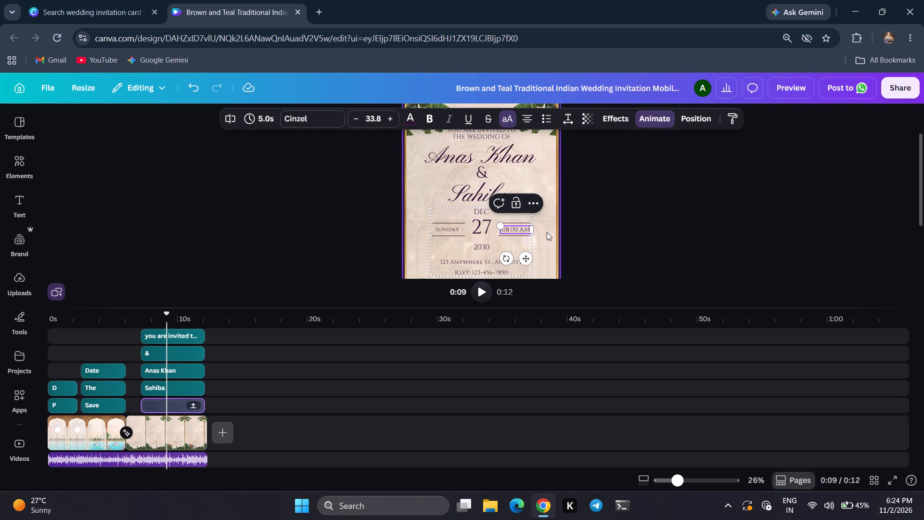
pyautogui.press('Right')
pyautogui.press('BackSpace')
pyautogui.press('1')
pyautogui.press('Right')
pyautogui.press('Right')
pyautogui.press('Right')
pyautogui.press('Right')
pyautogui.press('Right')
pyautogui.press('BackSpace')
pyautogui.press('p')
pyautogui.click(594, 230)
# Change the year below the day number to 2026.
pyautogui.press('Down')
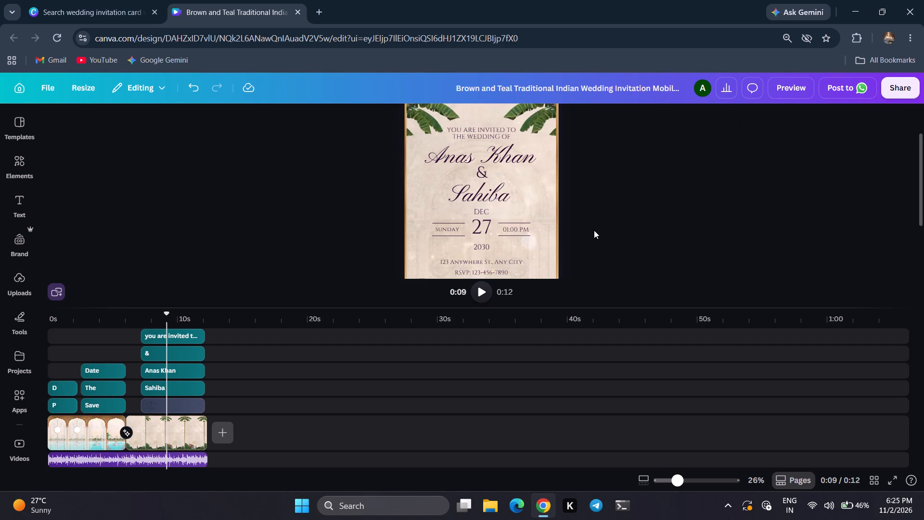
pyautogui.press('Down')
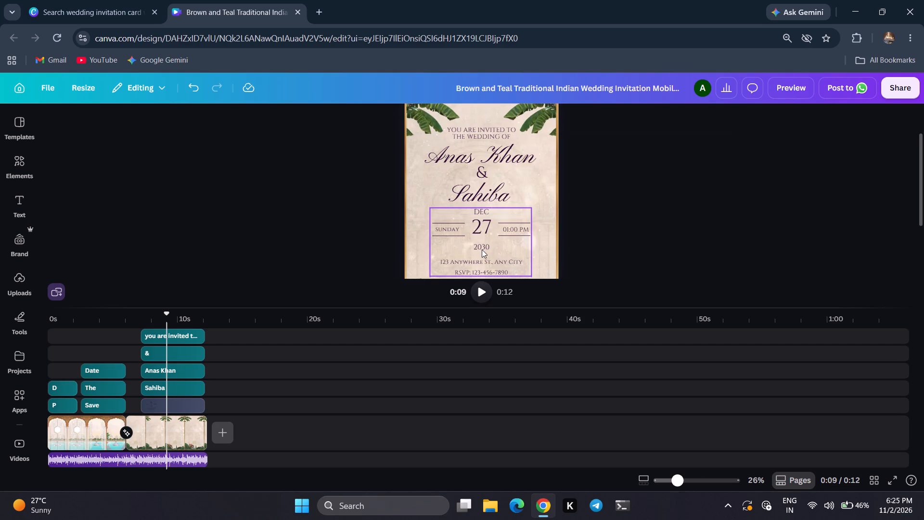
pyautogui.click(482, 249)
pyautogui.doubleClick(482, 249)
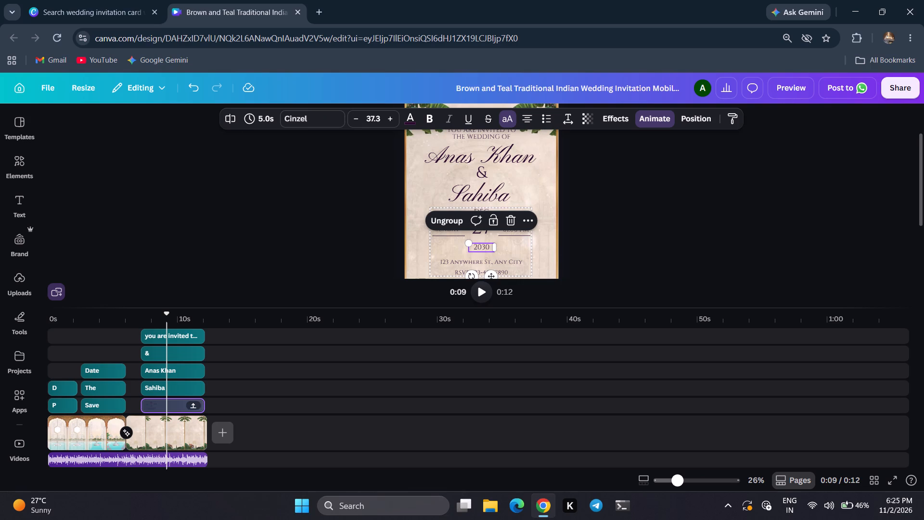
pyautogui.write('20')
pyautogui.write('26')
# Move the year text slightly up, closer to the day number.
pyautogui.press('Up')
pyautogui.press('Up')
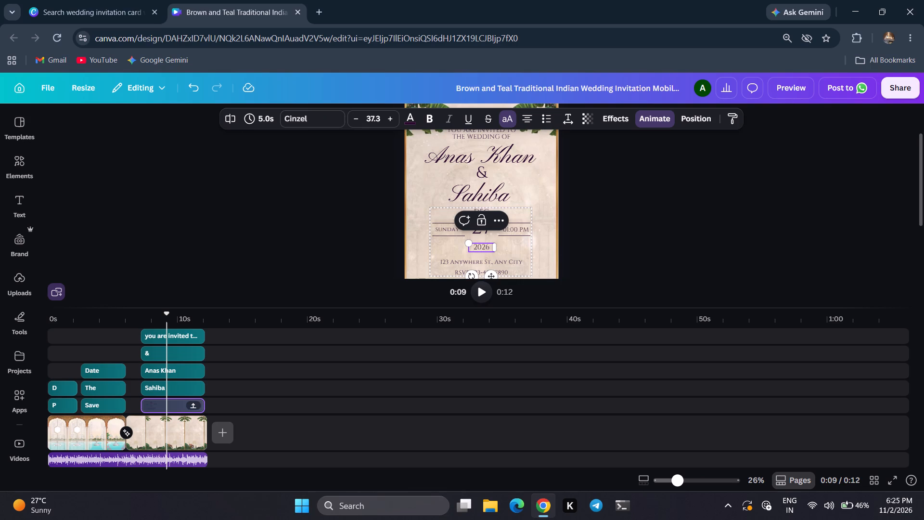
pyautogui.click(590, 250)
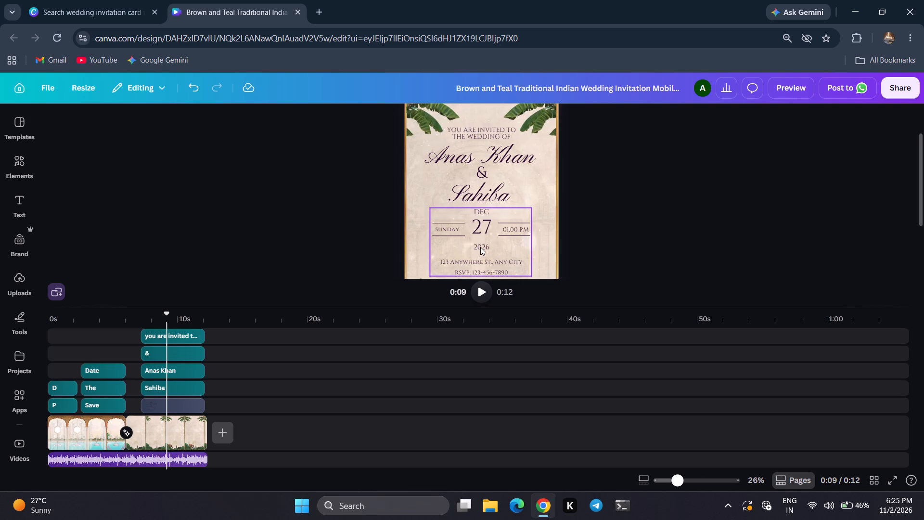
pyautogui.doubleClick(480, 247)
pyautogui.press('Up')
pyautogui.press('Up')
pyautogui.press('Up')
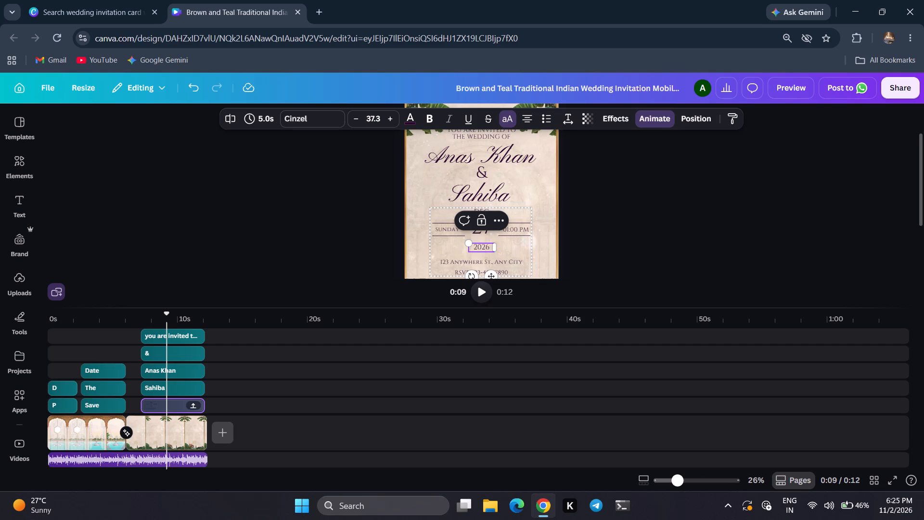
pyautogui.press('Up')
pyautogui.click(391, 243)
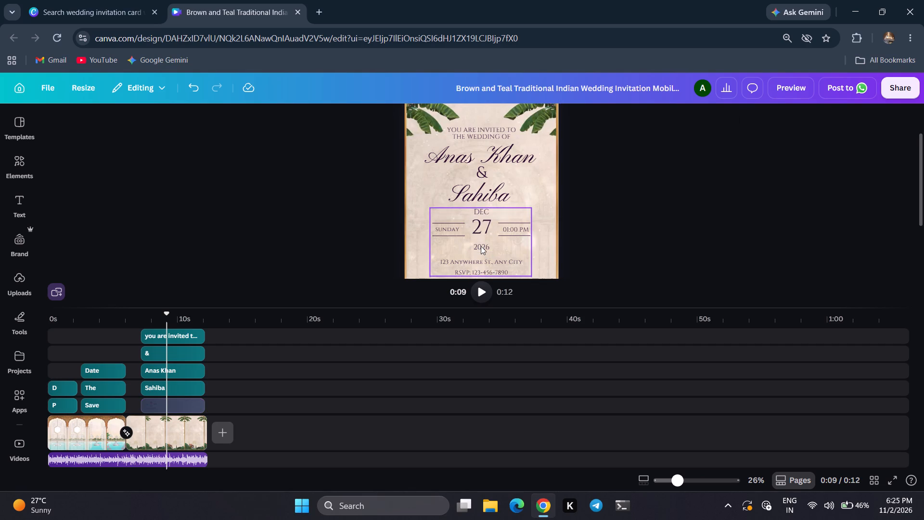
pyautogui.click(480, 247)
pyautogui.click(480, 247)
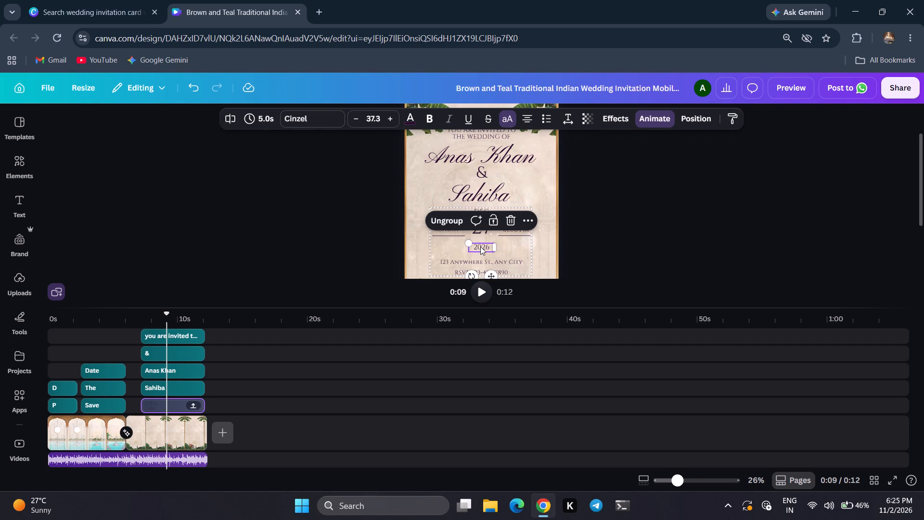
pyautogui.click(480, 247)
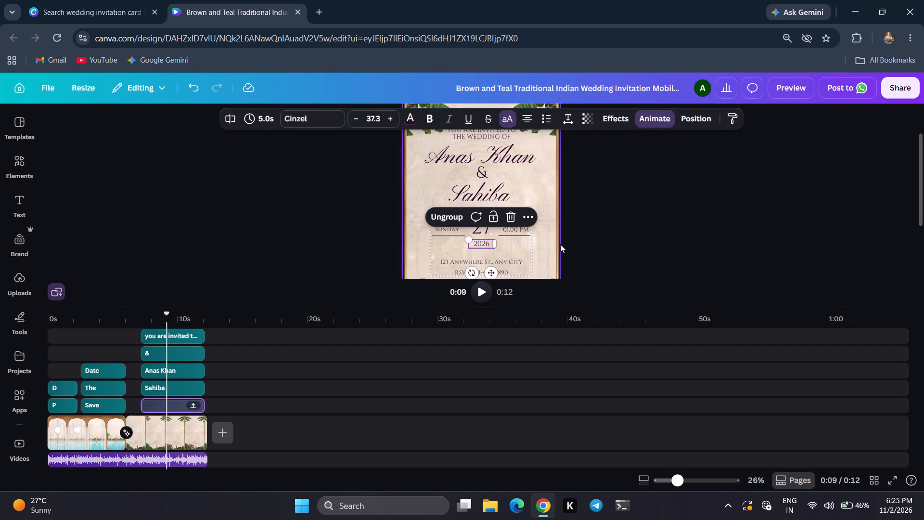
pyautogui.click(585, 240)
# Replace the placeholder address line above the RSVP with the venue name "Star Gardan".
pyautogui.press('Down')
pyautogui.press('Down')
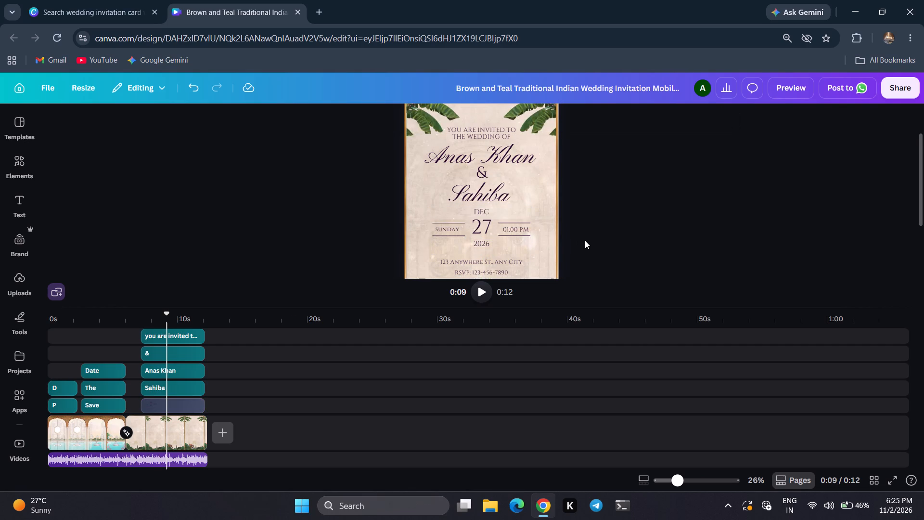
pyautogui.click(585, 240)
pyautogui.press('Down')
pyautogui.press('Down')
pyautogui.press('Down')
pyautogui.press('Down')
pyautogui.press('Down')
pyautogui.press('Down')
pyautogui.press('Down')
pyautogui.press('Down')
pyautogui.press('Down')
pyautogui.press('Down')
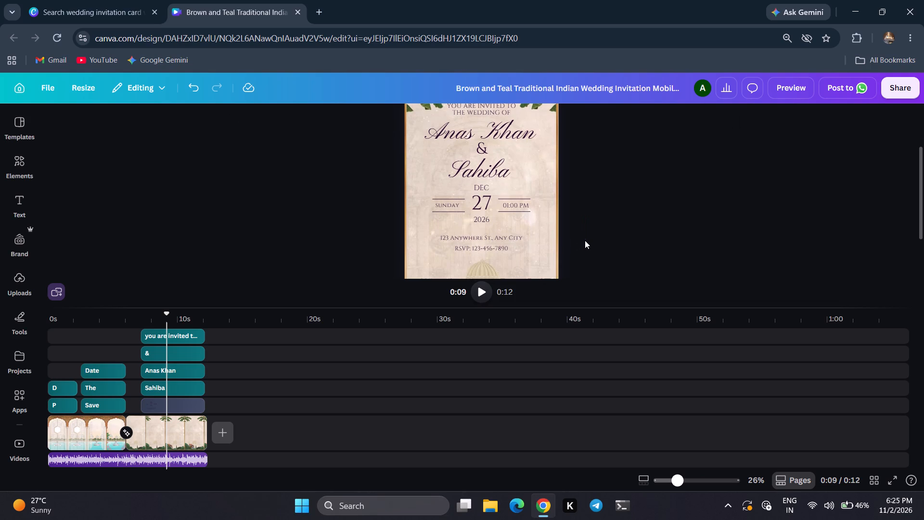
pyautogui.click(485, 242)
pyautogui.doubleClick(485, 242)
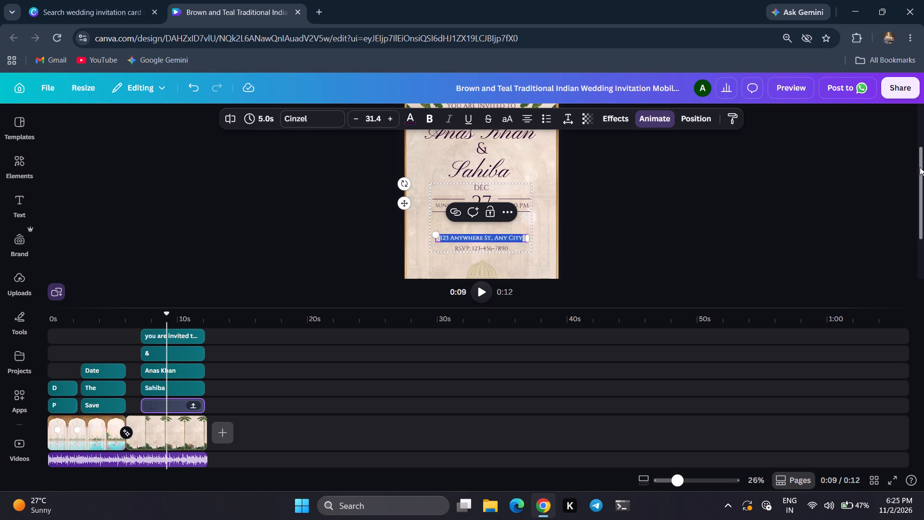
pyautogui.moveTo(920, 167); pyautogui.dragTo(921, 197)
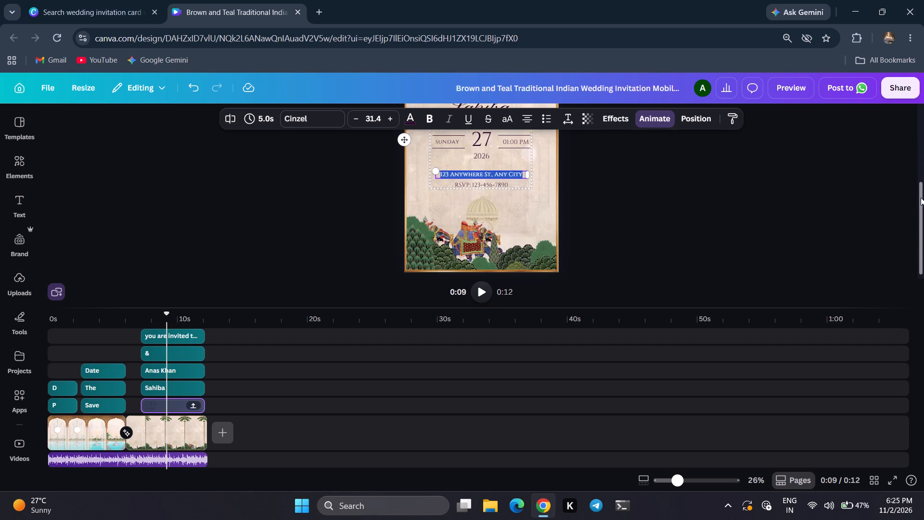
pyautogui.moveTo(921, 197); pyautogui.dragTo(923, 177)
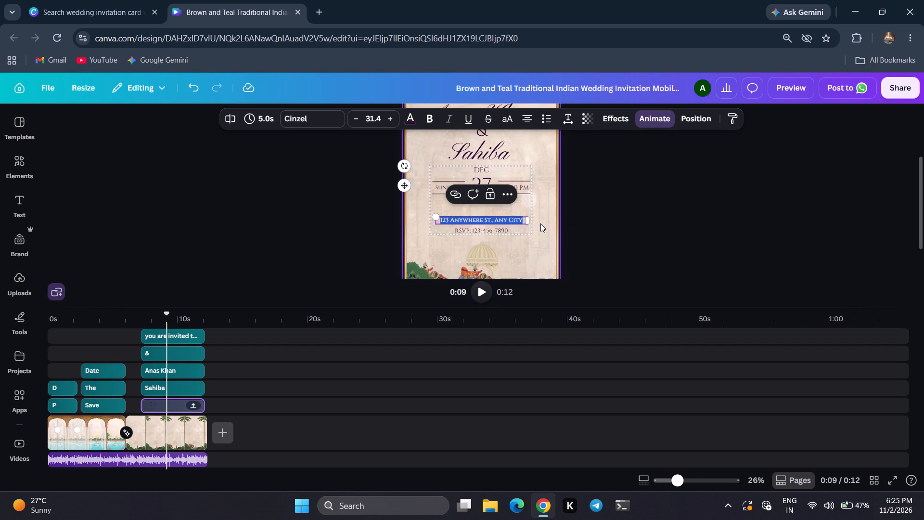
pyautogui.press('Right')
pyautogui.click(509, 221)
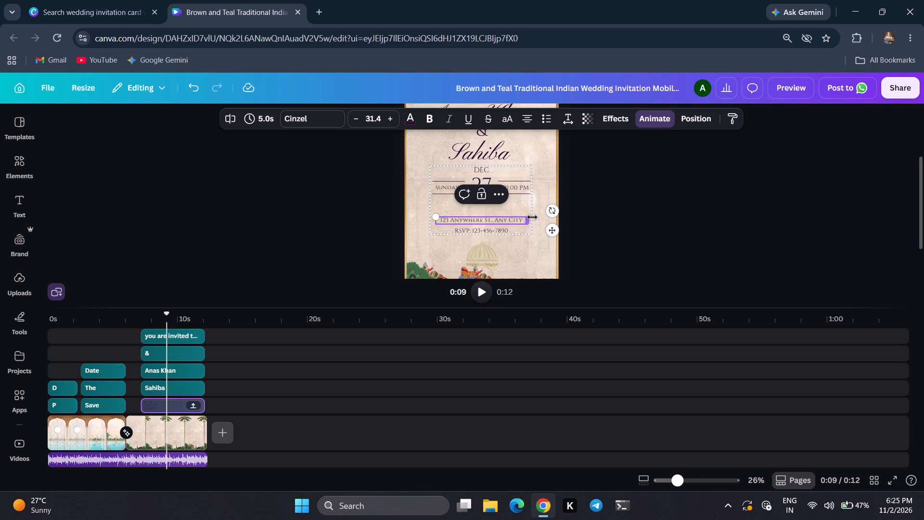
pyautogui.press('Right')
pyautogui.press('Right')
pyautogui.press('Right')
pyautogui.press('Right')
pyautogui.press('BackSpace')
pyautogui.press('BackSpace')
pyautogui.press('BackSpace')
pyautogui.press('BackSpace')
pyautogui.press('BackSpace')
pyautogui.press('BackSpace')
pyautogui.press('BackSpace')
pyautogui.press('BackSpace')
pyautogui.press('BackSpace')
pyautogui.press('BackSpace')
pyautogui.press('BackSpace')
pyautogui.press('BackSpace')
pyautogui.press('BackSpace')
pyautogui.press('BackSpace')
pyautogui.press('BackSpace')
pyautogui.press('BackSpace')
pyautogui.press('BackSpace')
pyautogui.press('BackSpace')
pyautogui.press('BackSpace')
pyautogui.press('BackSpace')
pyautogui.press('BackSpace')
pyautogui.press('BackSpace')
pyautogui.press('BackSpace')
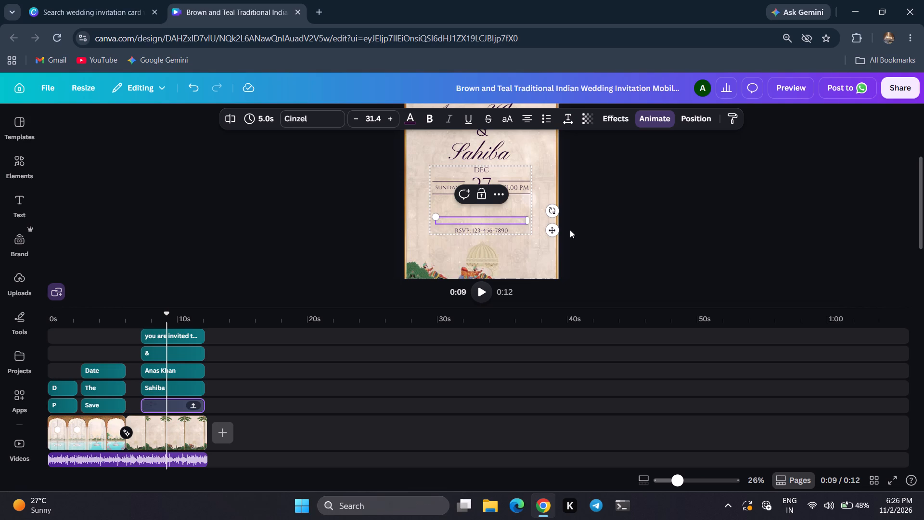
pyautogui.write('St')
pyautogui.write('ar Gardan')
# Extend the venue line above the RSVP with the locality so it reads "Star Gardan, Doharra mafi,".
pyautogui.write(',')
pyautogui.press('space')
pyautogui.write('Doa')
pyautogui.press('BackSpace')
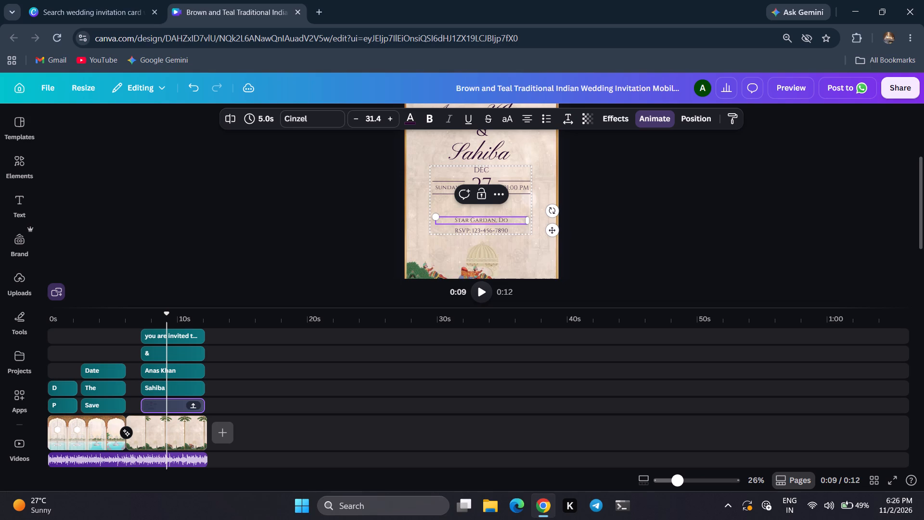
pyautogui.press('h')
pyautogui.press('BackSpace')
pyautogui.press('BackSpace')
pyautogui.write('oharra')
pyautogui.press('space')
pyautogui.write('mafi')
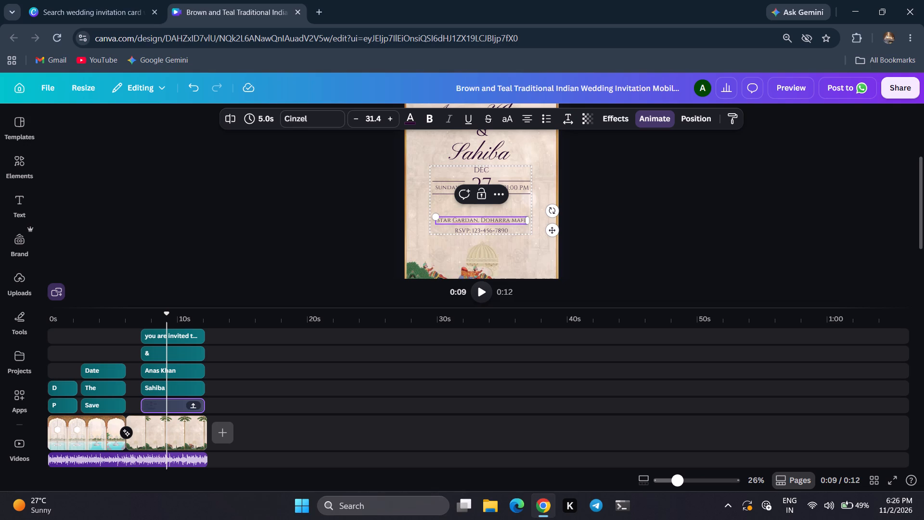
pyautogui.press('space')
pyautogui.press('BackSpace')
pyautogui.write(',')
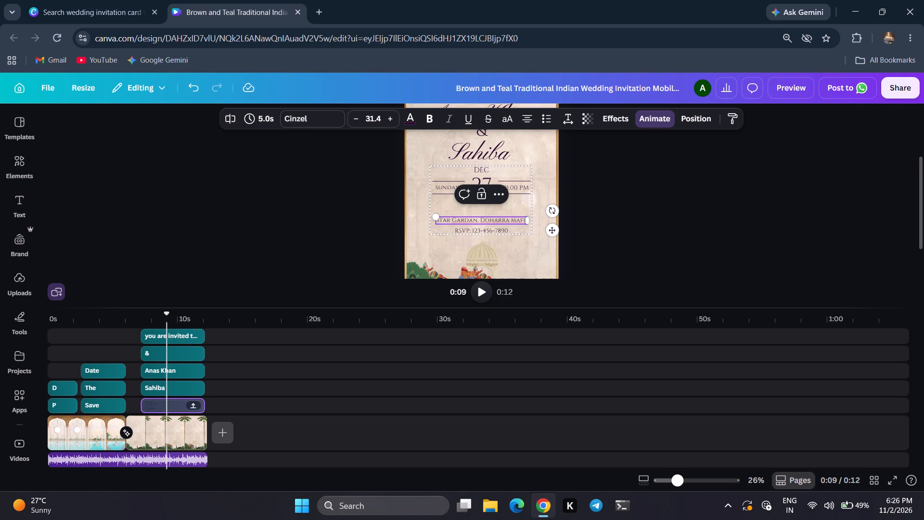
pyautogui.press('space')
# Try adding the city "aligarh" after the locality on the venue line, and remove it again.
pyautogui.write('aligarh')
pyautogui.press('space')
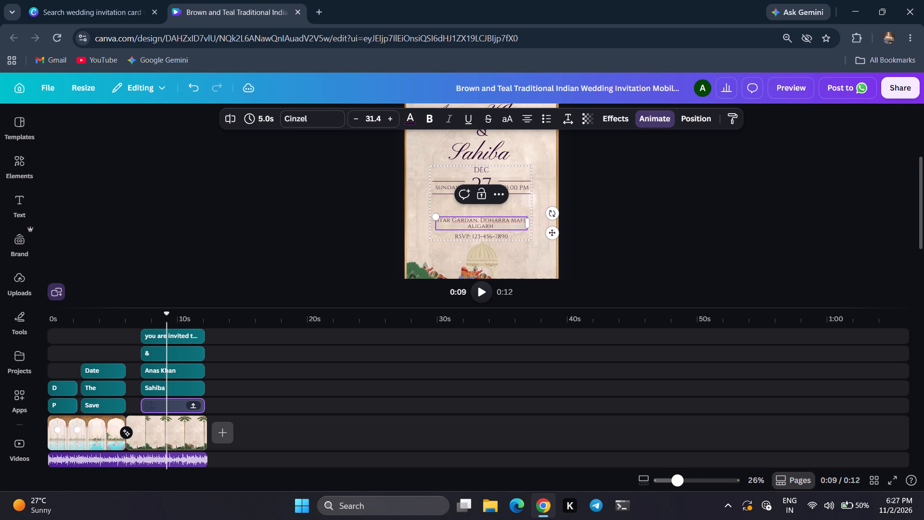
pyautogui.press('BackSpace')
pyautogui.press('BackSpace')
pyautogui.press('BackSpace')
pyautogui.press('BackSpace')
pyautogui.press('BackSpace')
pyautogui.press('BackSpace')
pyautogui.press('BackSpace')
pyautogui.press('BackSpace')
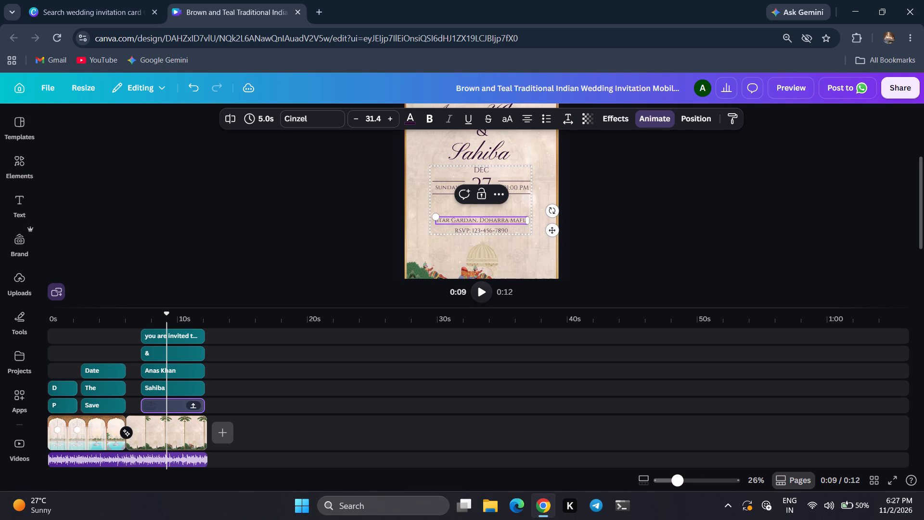
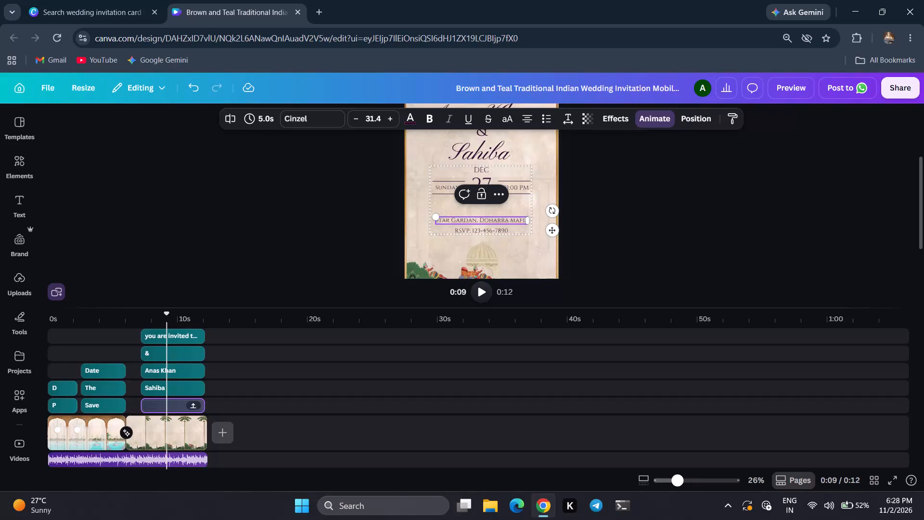
# Add the city "Aligarh" after the locality in the venue text, separated by a comma and a space.
pyautogui.click(523, 221)
pyautogui.press('Right')
pyautogui.press('Right')
pyautogui.hotkey('shift', 'Right')
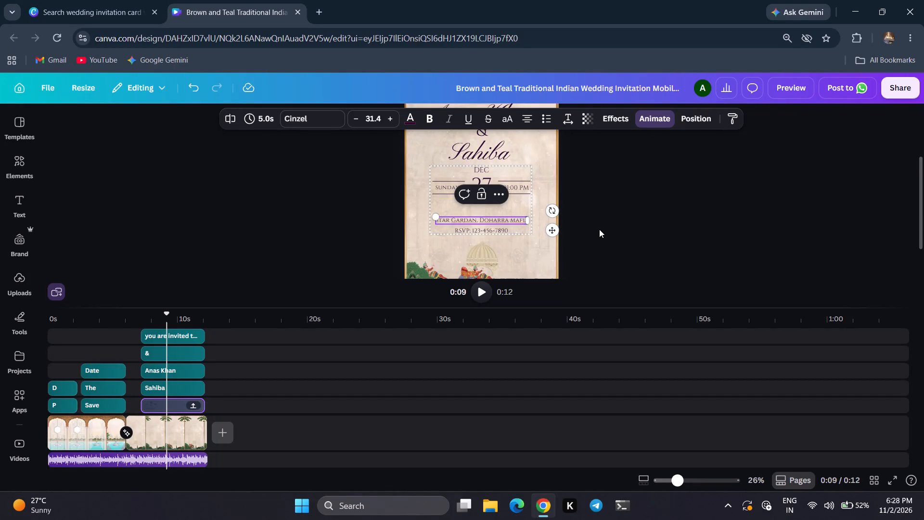
pyautogui.hotkey('shift', 'a')
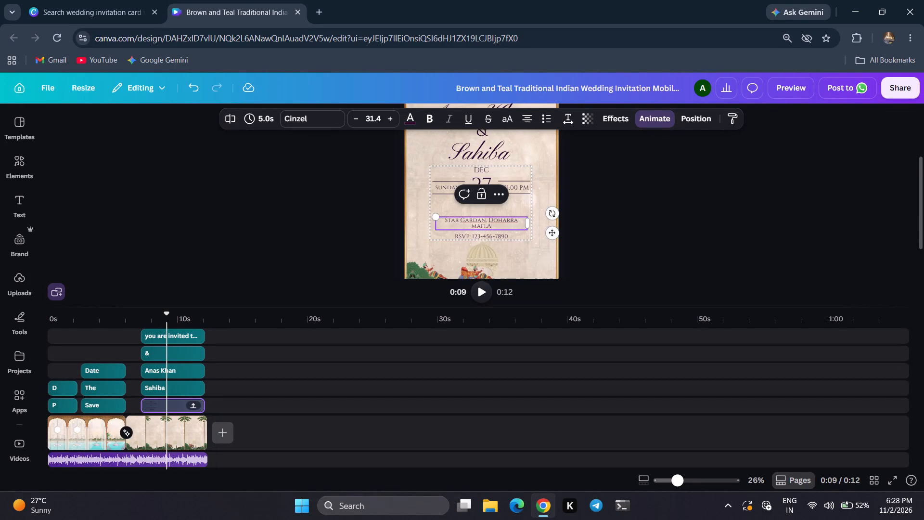
pyautogui.press('Left')
pyautogui.press('Left')
pyautogui.press('Right')
pyautogui.press('BackSpace')
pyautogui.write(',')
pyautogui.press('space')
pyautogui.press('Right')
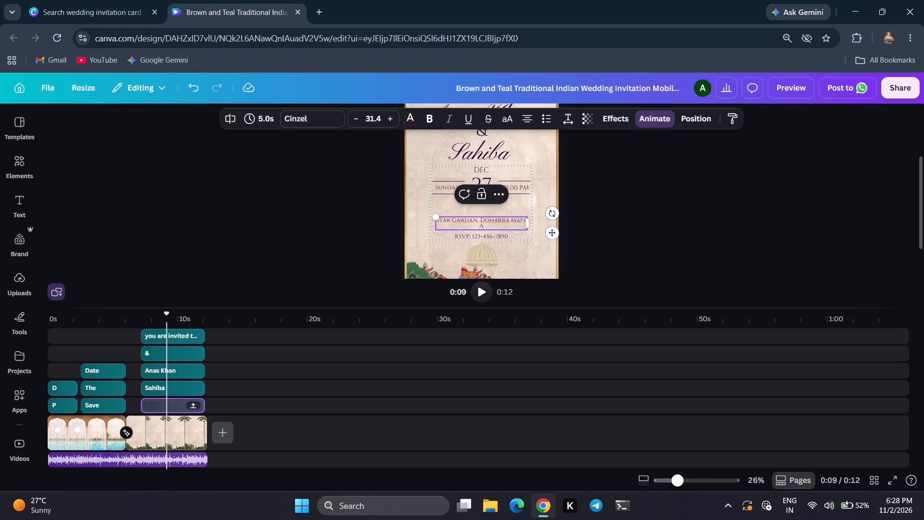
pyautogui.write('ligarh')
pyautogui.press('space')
# Continue the venue address after the city with the road and city "bupass rd. Aligarh".
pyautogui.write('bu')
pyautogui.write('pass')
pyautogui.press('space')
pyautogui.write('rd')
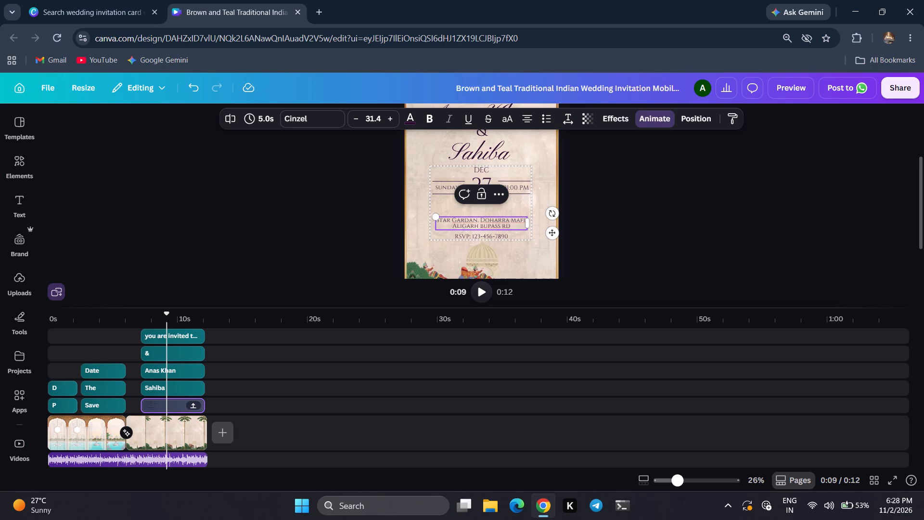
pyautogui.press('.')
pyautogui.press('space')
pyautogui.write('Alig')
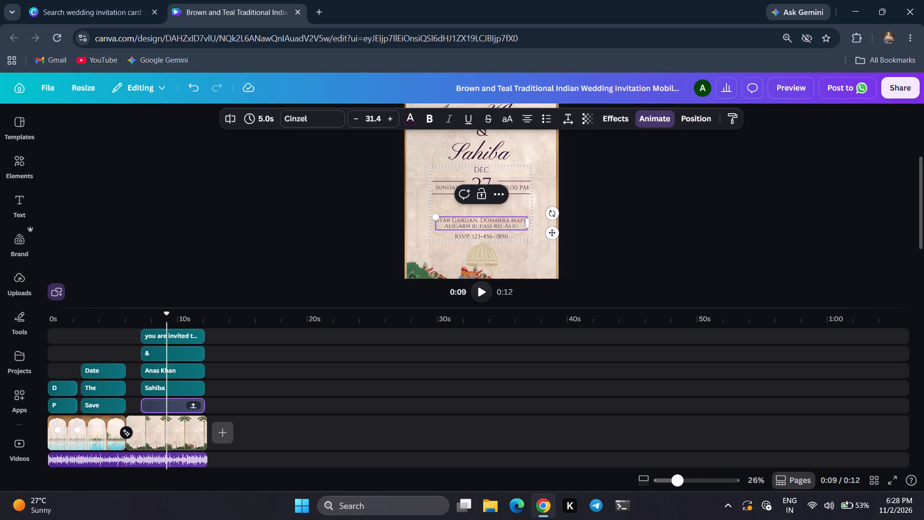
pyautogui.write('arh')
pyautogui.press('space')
# Remove the comma after "Star Gardan" and break the line there so the locality starts on its own line.
pyautogui.click(481, 219)
pyautogui.press('Left')
pyautogui.press('BackSpace')
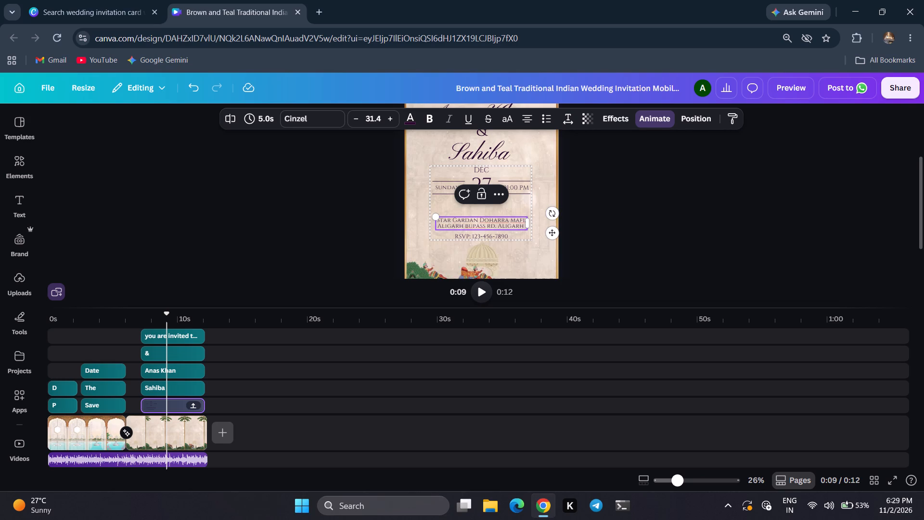
pyautogui.press('Right')
pyautogui.press('BackSpace')
pyautogui.press('Return')
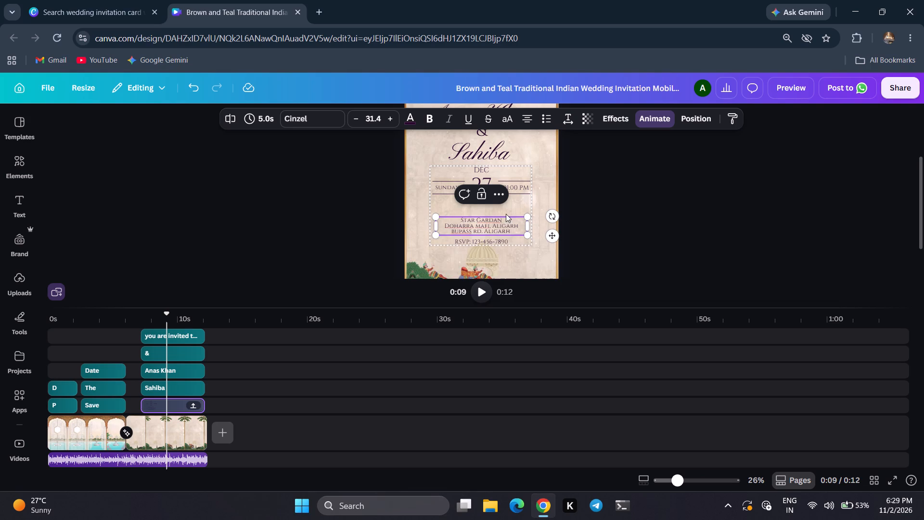
# Enlarge only the venue name "Star Gardan" to font size 34.4.
pyautogui.click(503, 219)
pyautogui.click(503, 219)
pyautogui.press('Right')
pyautogui.press('Left')
pyautogui.moveTo(503, 219); pyautogui.dragTo(459, 217)
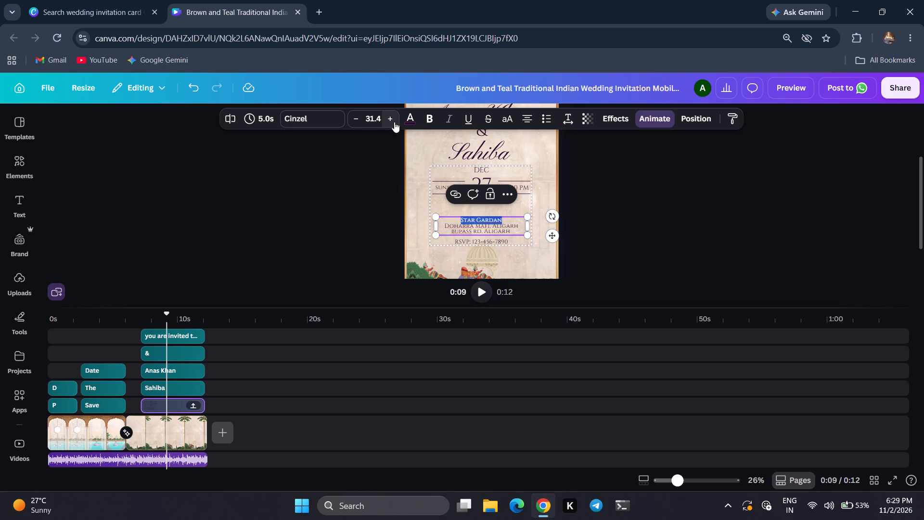
pyautogui.click(392, 119)
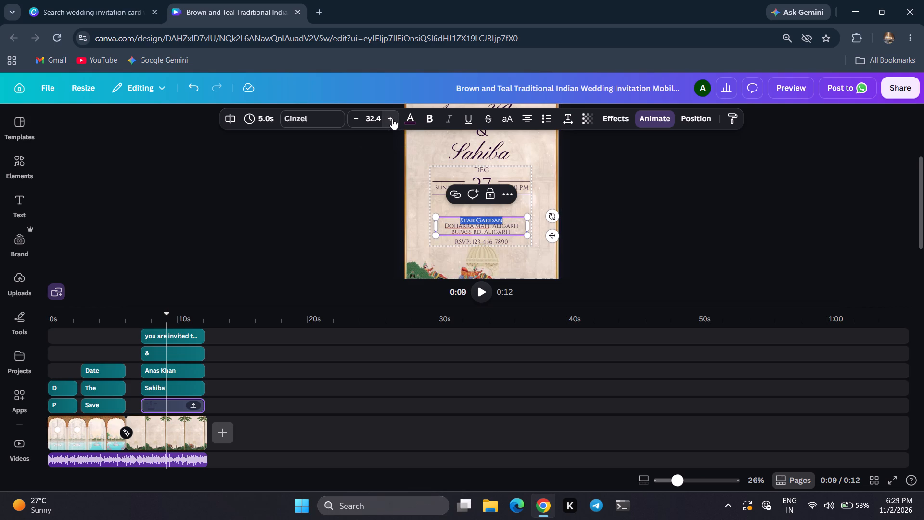
pyautogui.click(392, 119)
pyautogui.click(392, 119)
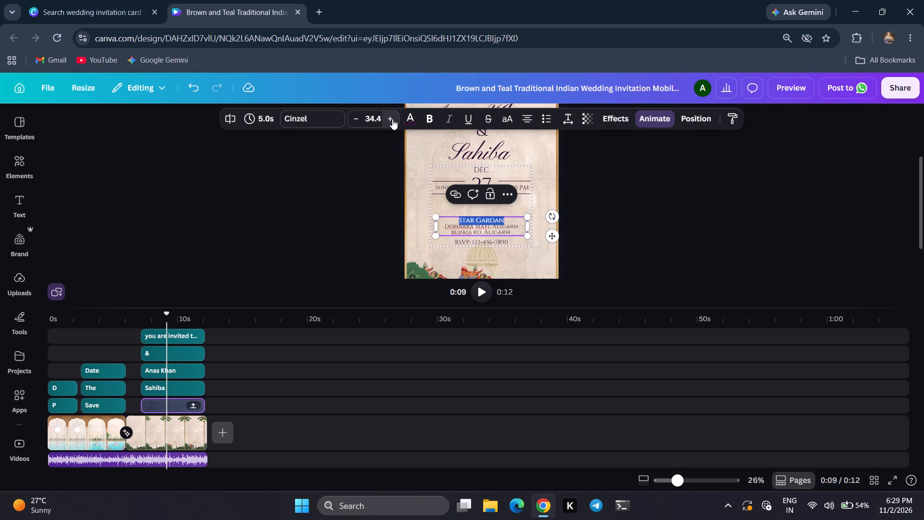
pyautogui.click(380, 224)
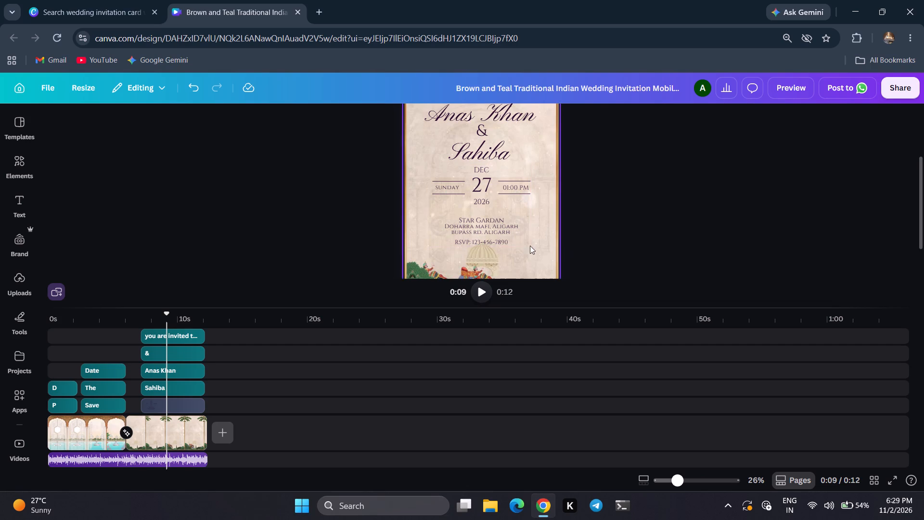
# Delete the final digit group of the placeholder phone number on the RSVP line.
pyautogui.click(490, 240)
pyautogui.doubleClick(490, 240)
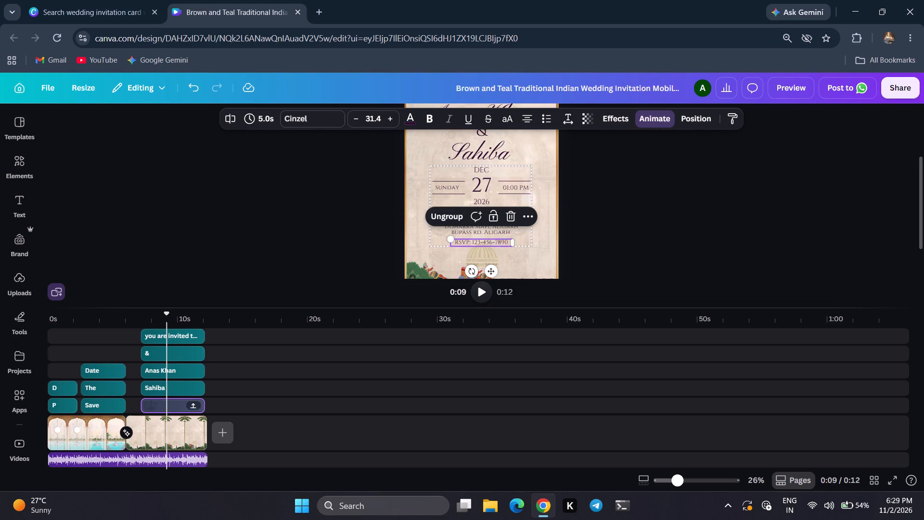
pyautogui.press('Right')
pyautogui.press('BackSpace')
pyautogui.press('BackSpace')
pyautogui.press('BackSpace')
pyautogui.press('BackSpace')
pyautogui.press('BackSpace')
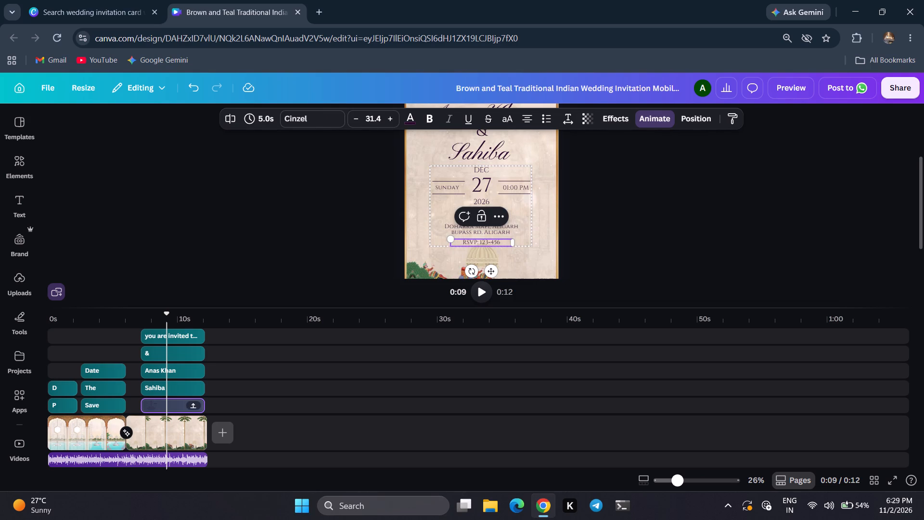
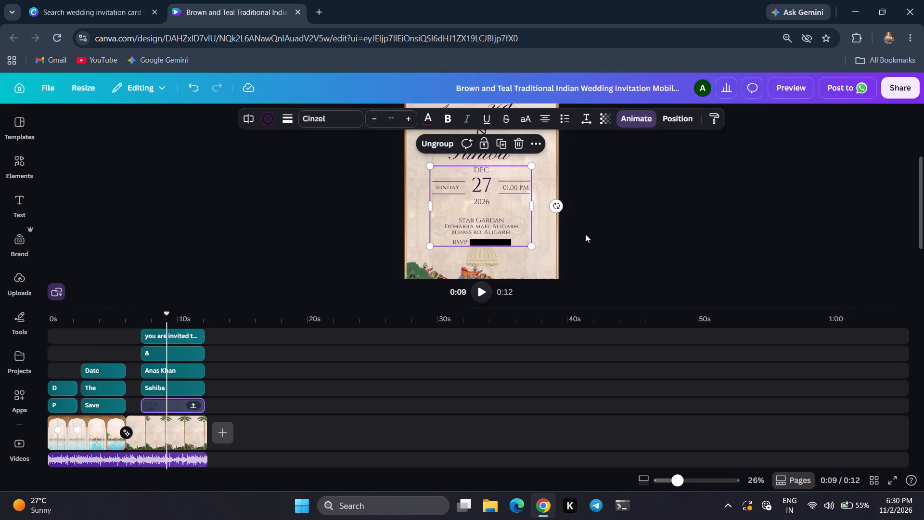
# Play the invitation video from the first scene through to the end, with the whole page in view, to review the edits.
pyautogui.click(585, 234)
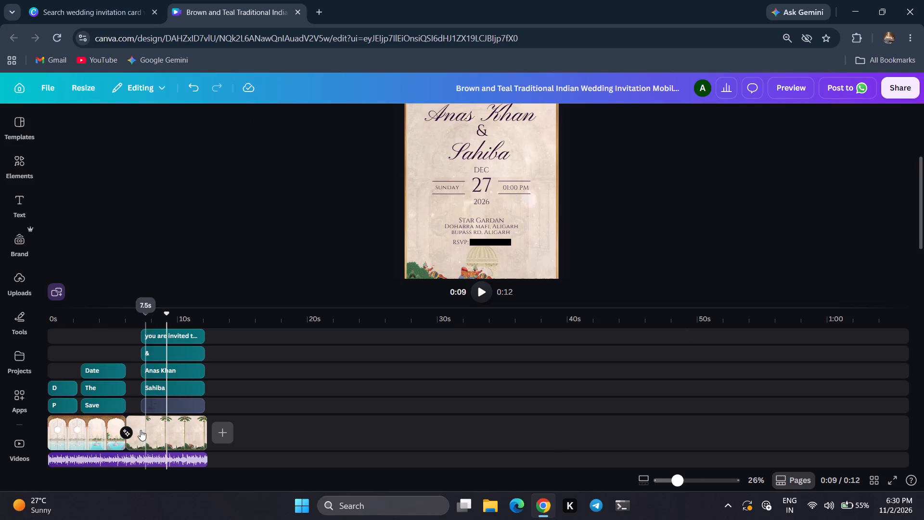
pyautogui.click(80, 432)
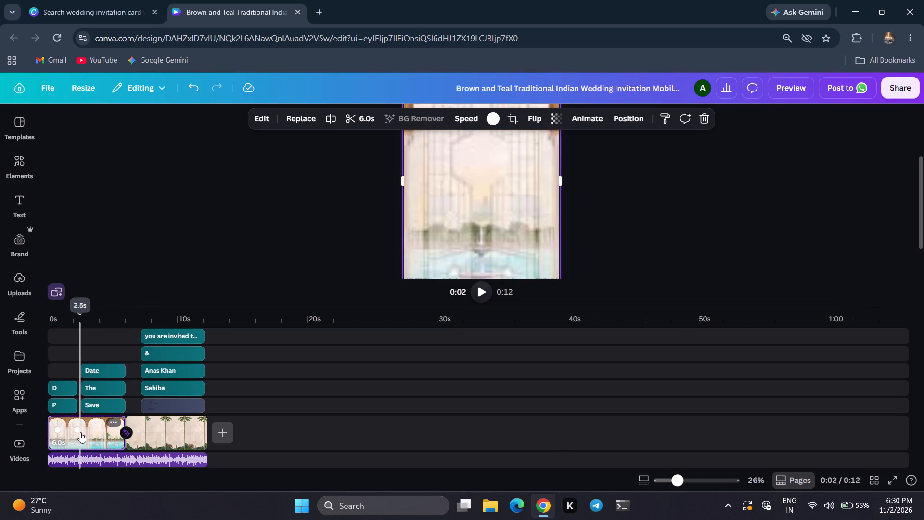
pyautogui.click(51, 430)
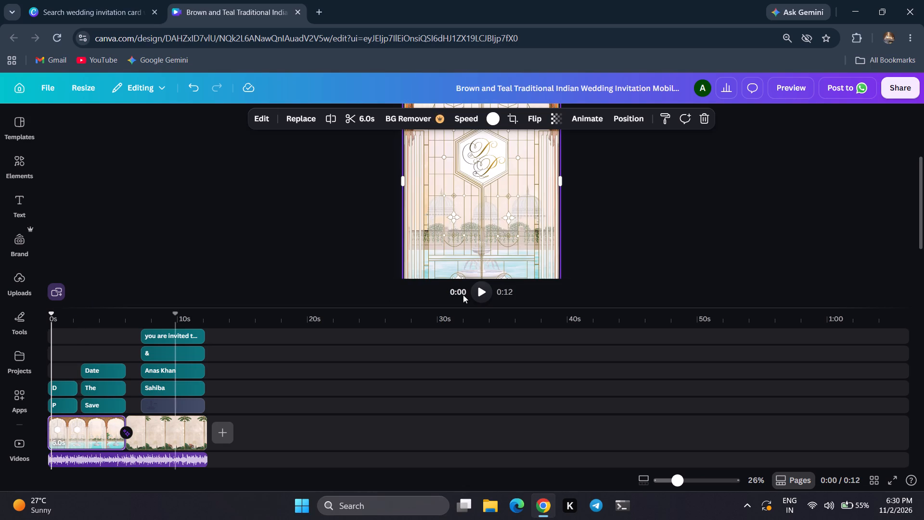
pyautogui.click(480, 291)
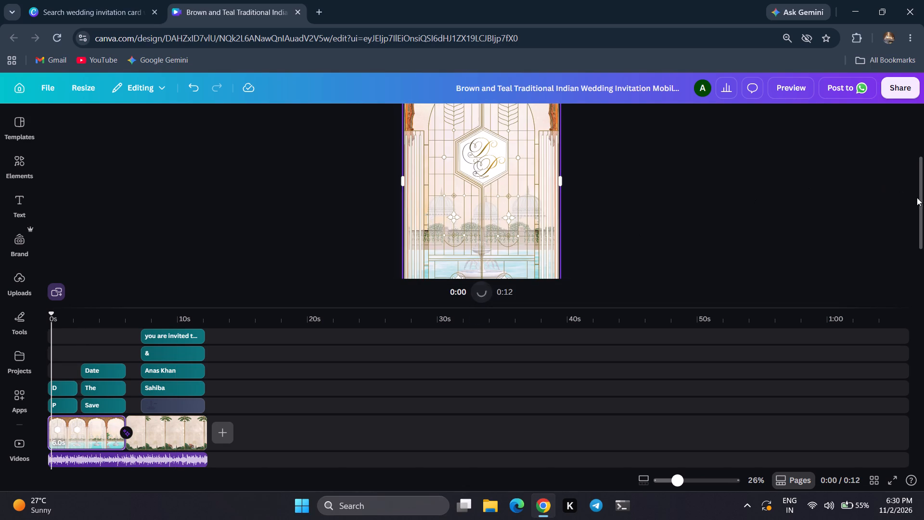
pyautogui.click(670, 483)
pyautogui.click(670, 483)
pyautogui.moveTo(670, 483); pyautogui.dragTo(660, 481)
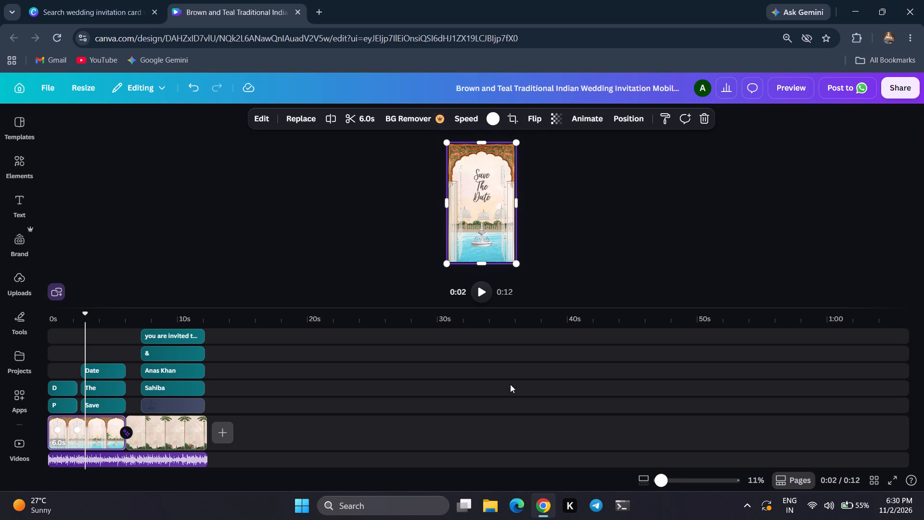
pyautogui.click(480, 290)
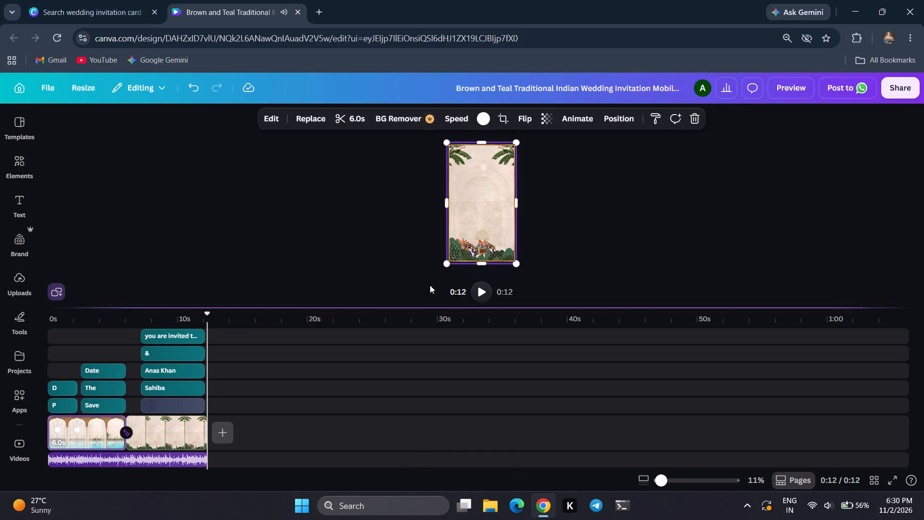
# Correct the first word of the locality line under the venue name on the second scene to "Dhorra".
pyautogui.click(148, 432)
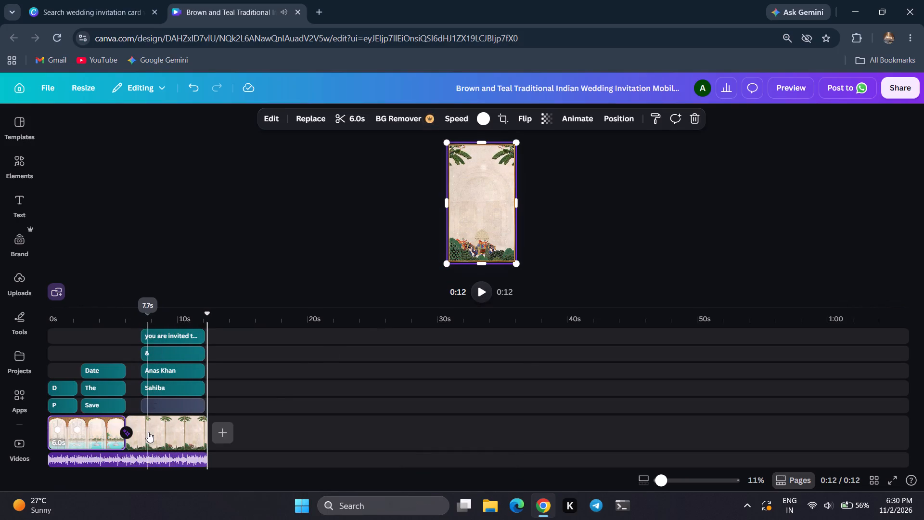
pyautogui.click(473, 252)
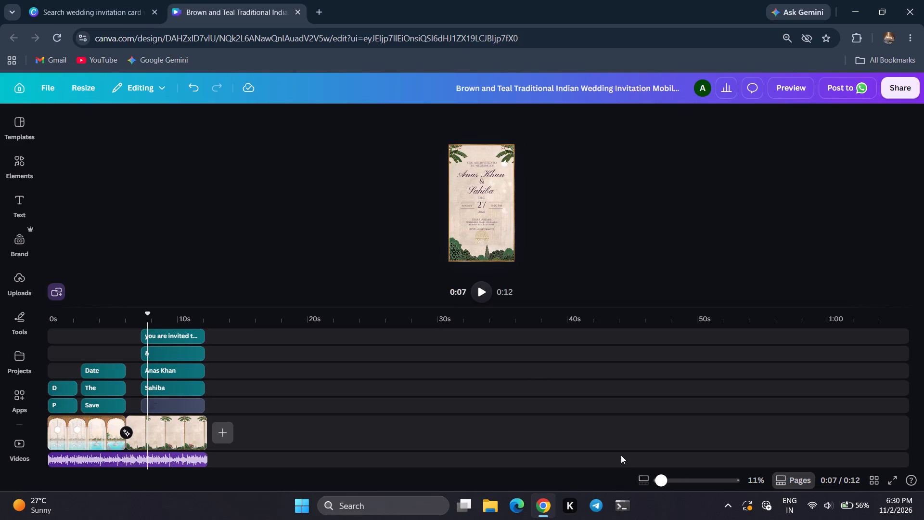
pyautogui.doubleClick(659, 484)
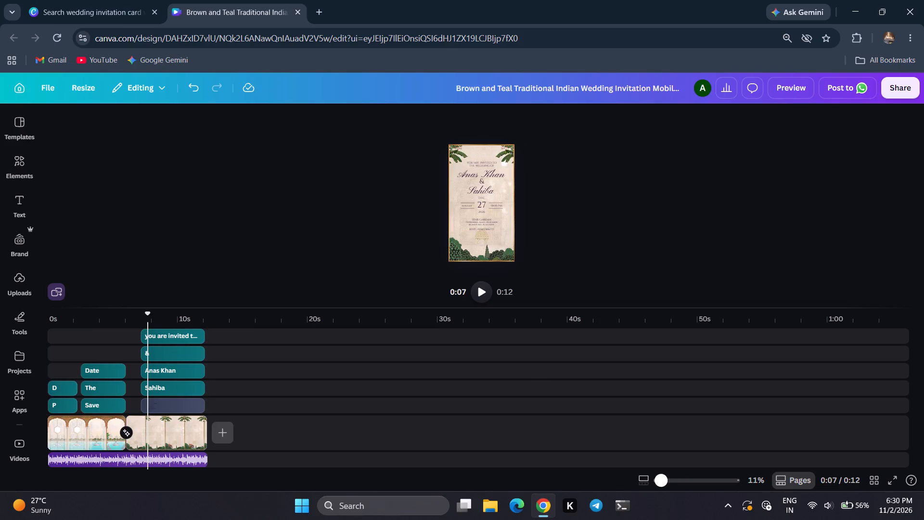
pyautogui.tripleClick(674, 482)
pyautogui.click(678, 482)
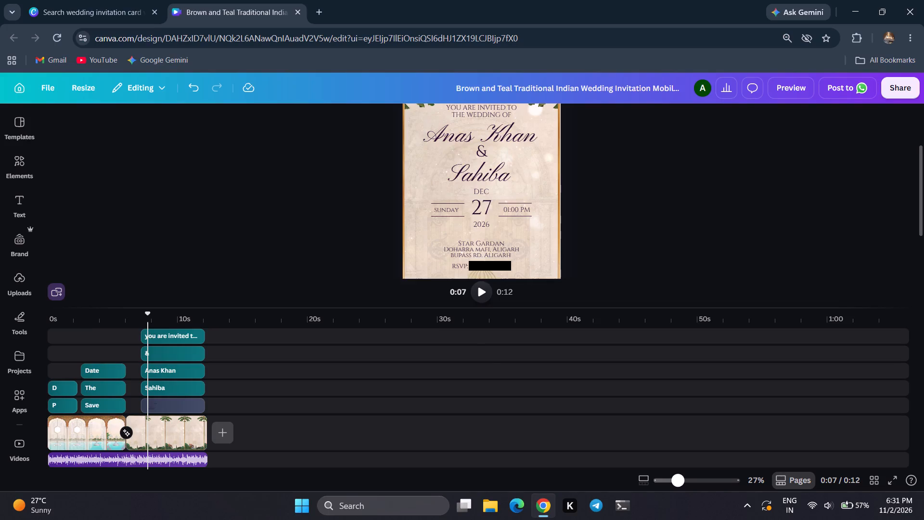
pyautogui.click(459, 250)
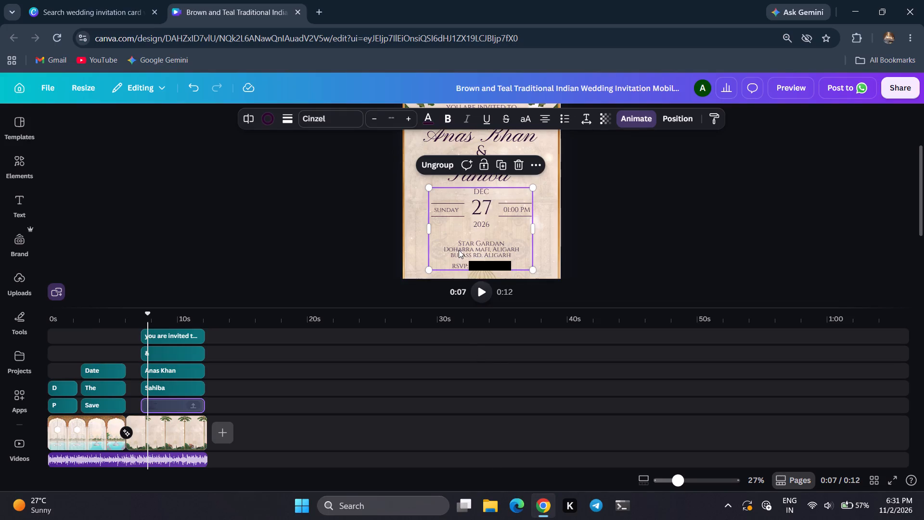
pyautogui.click(459, 250)
pyautogui.click(459, 250)
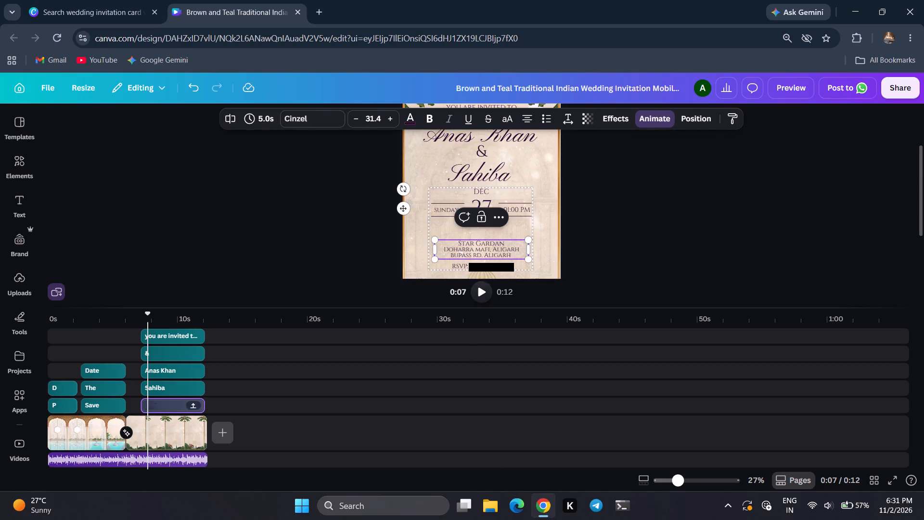
pyautogui.press('Right')
pyautogui.press('Right')
pyautogui.press('Left')
pyautogui.press('BackSpace')
pyautogui.press('BackSpace')
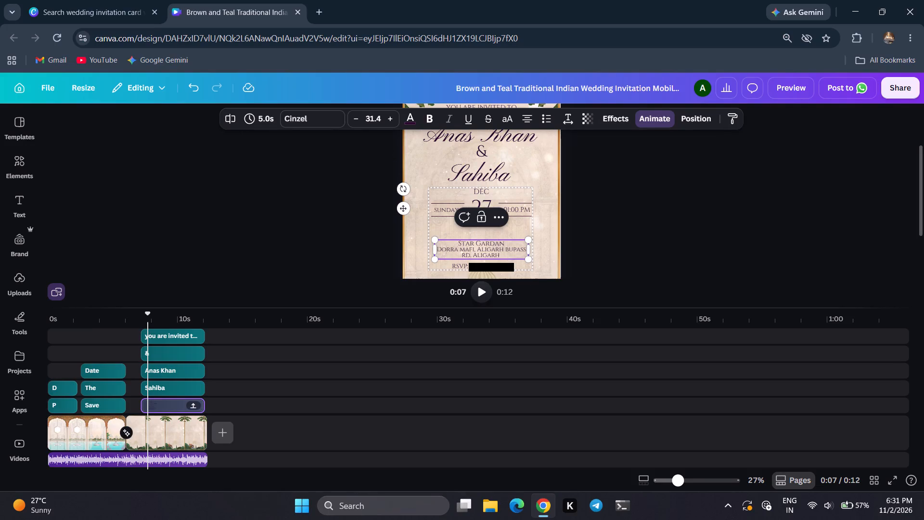
pyautogui.press('Left')
pyautogui.press('h')
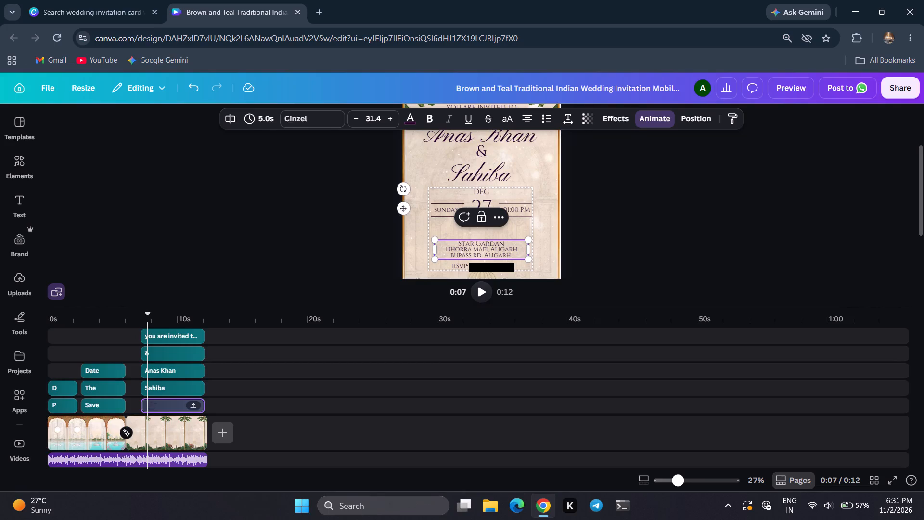
pyautogui.click(627, 249)
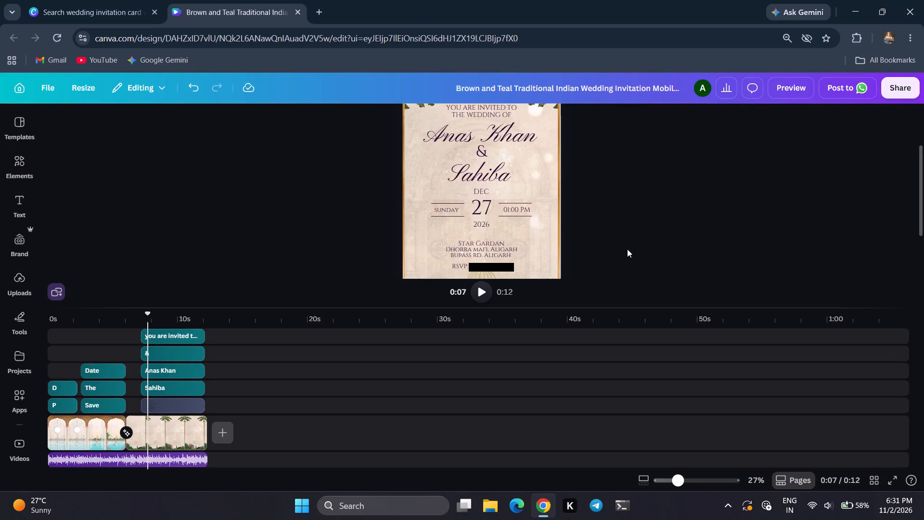
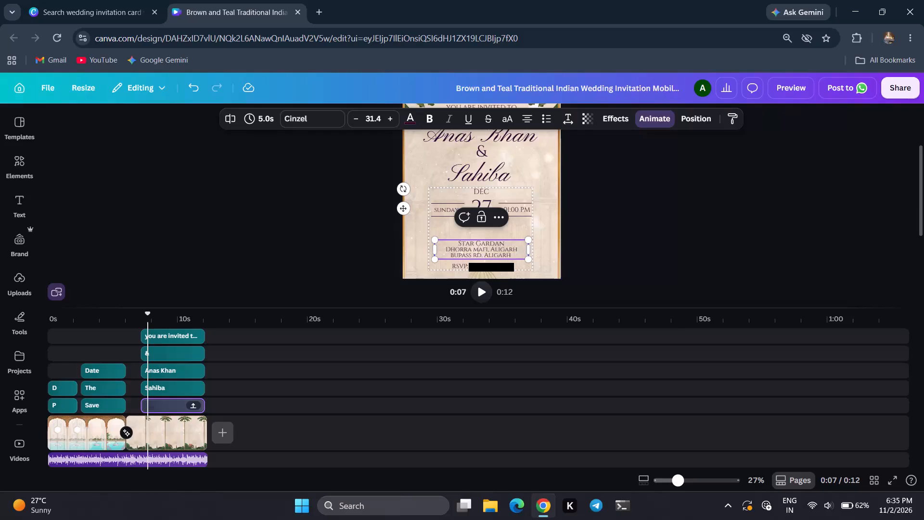
# Insert a "u" in the first word of the locality line under the venue name, making it "Dhourra".
pyautogui.click(459, 249)
pyautogui.press('u')
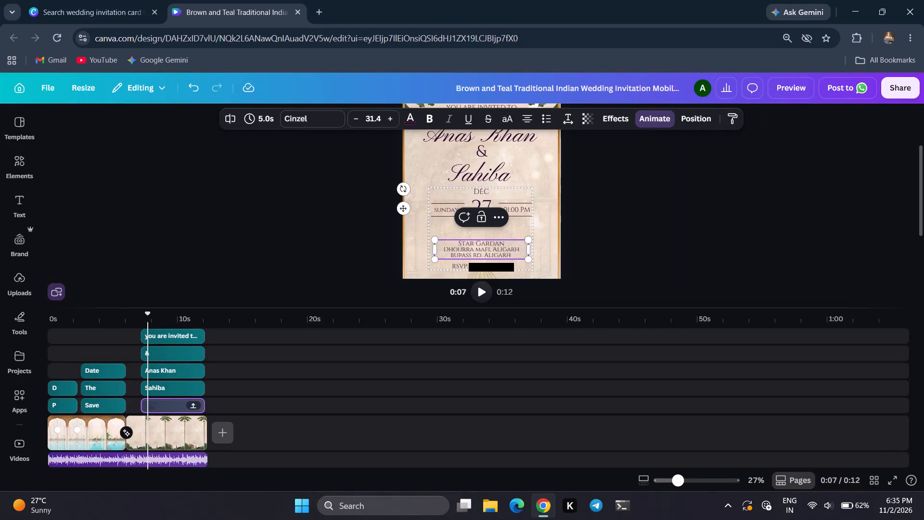
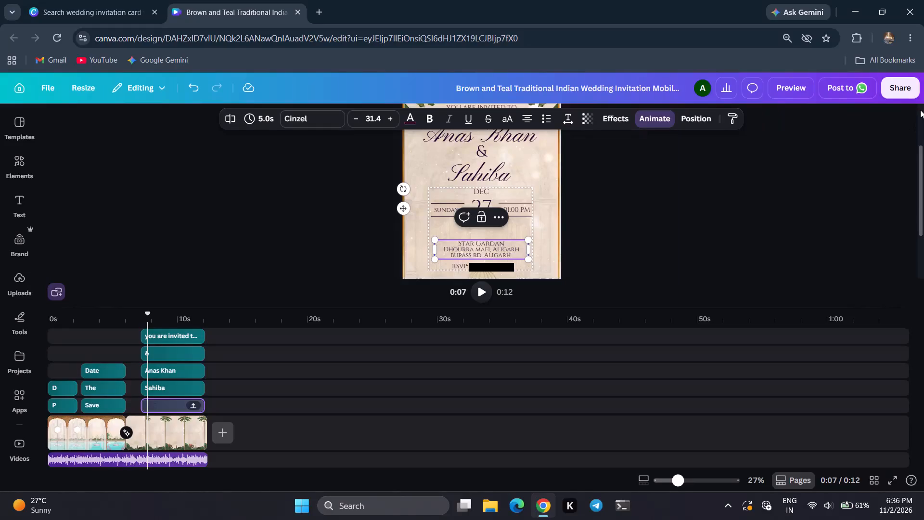
# Download the finished invitation as an MP4 video in 4K quality.
pyautogui.click(920, 111)
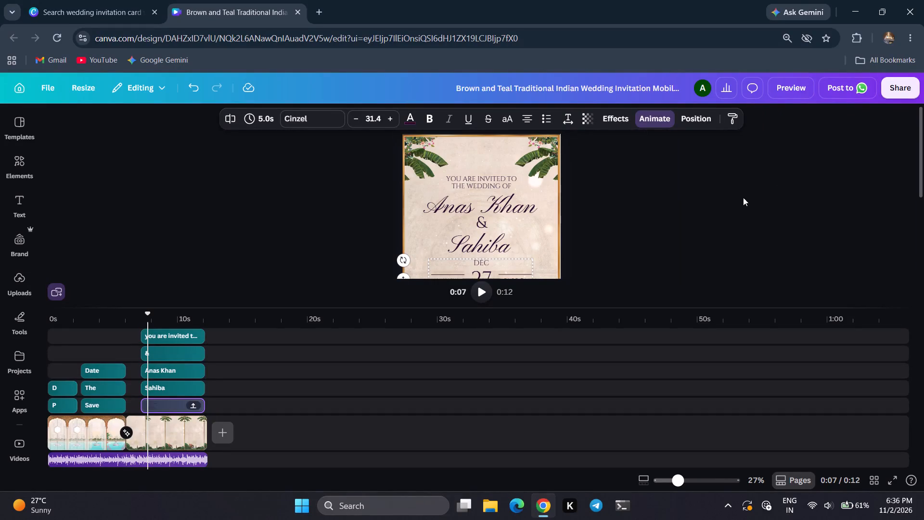
pyautogui.click(894, 88)
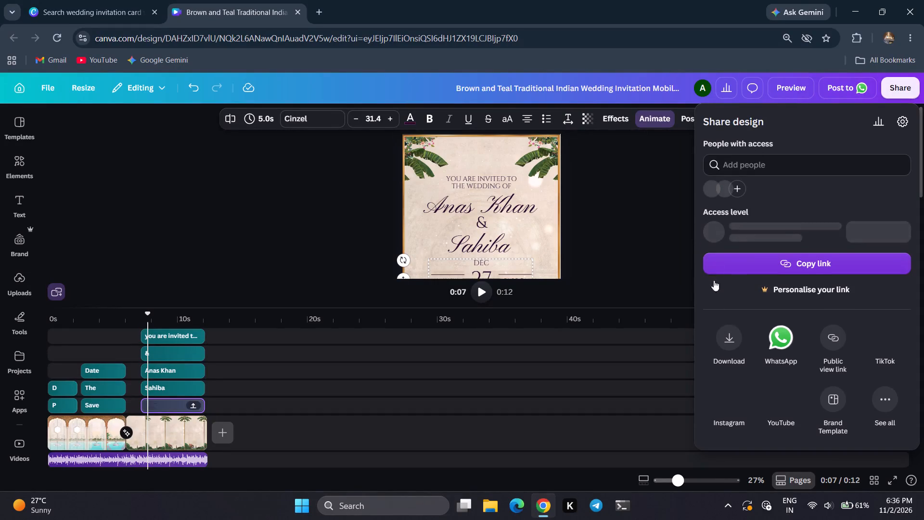
pyautogui.click(726, 339)
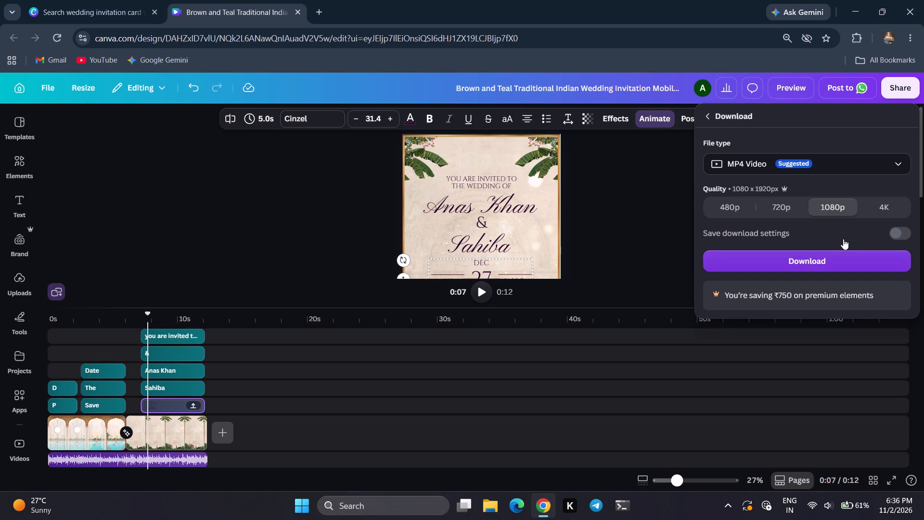
pyautogui.click(884, 205)
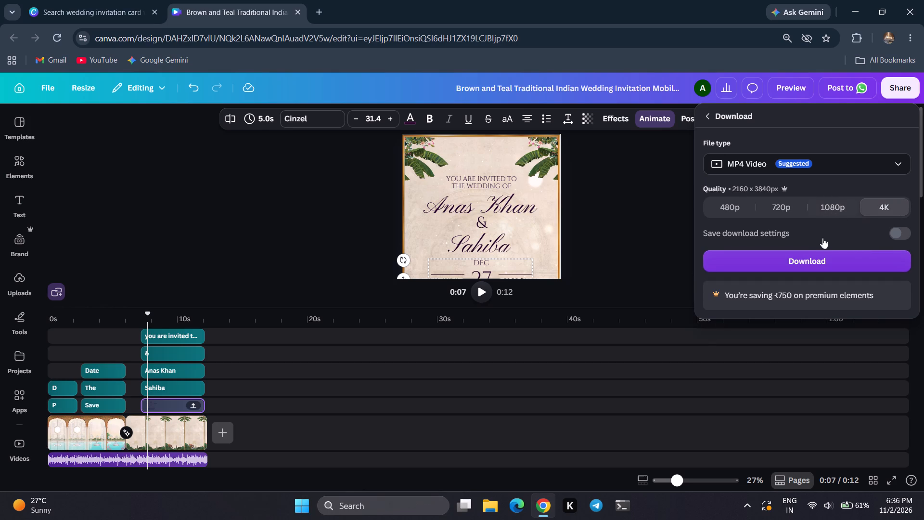
pyautogui.click(813, 260)
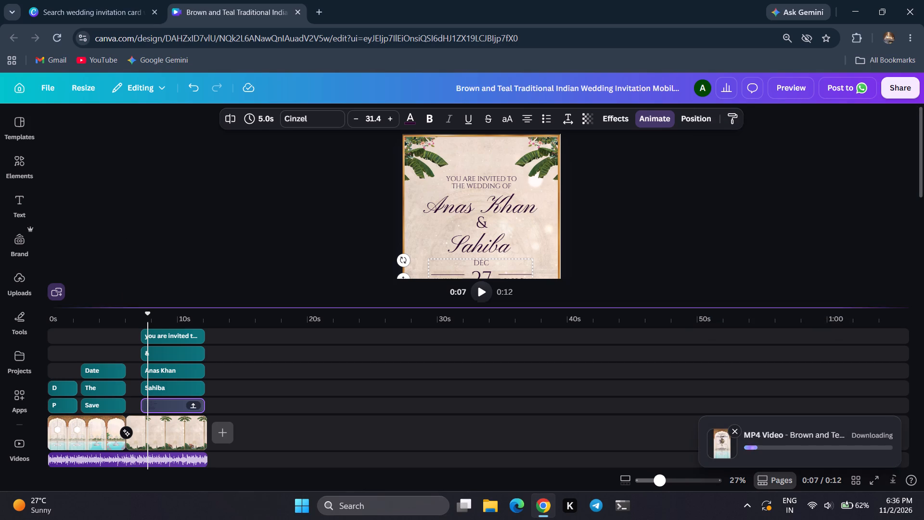
pyautogui.click(57, 290)
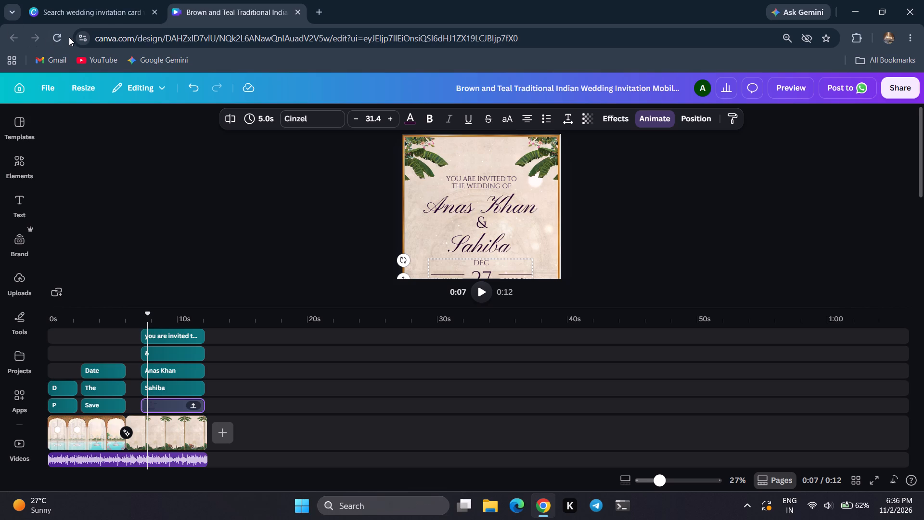
# Return to the wedding template search results and close the Brown and Teal template preview.
pyautogui.click(123, 7)
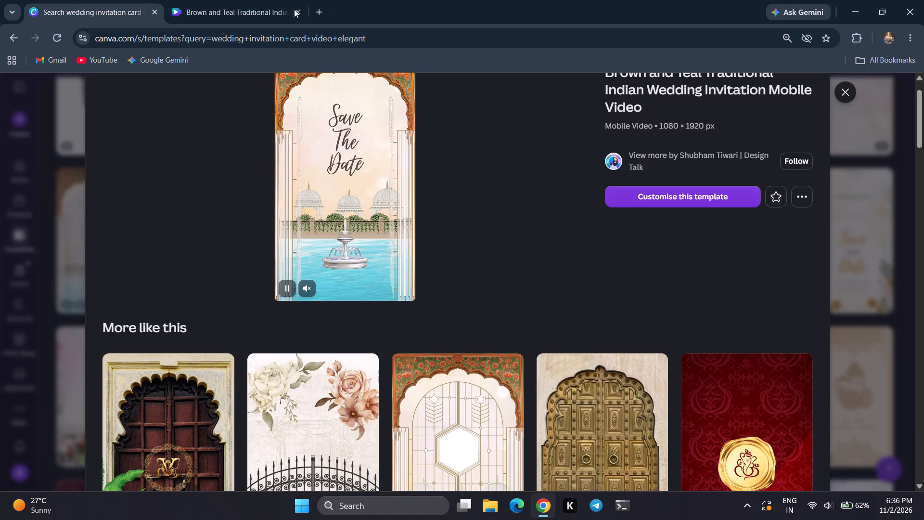
pyautogui.click(264, 11)
pyautogui.click(125, 5)
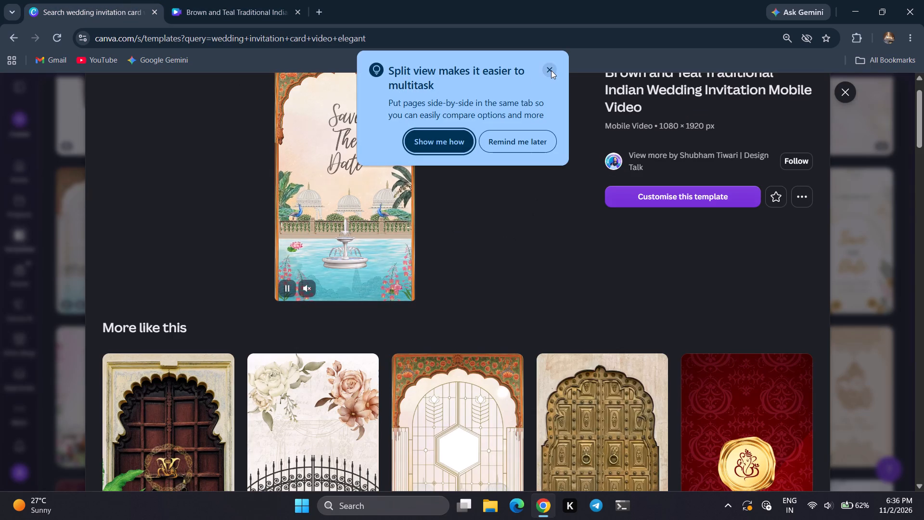
pyautogui.click(551, 70)
pyautogui.click(847, 94)
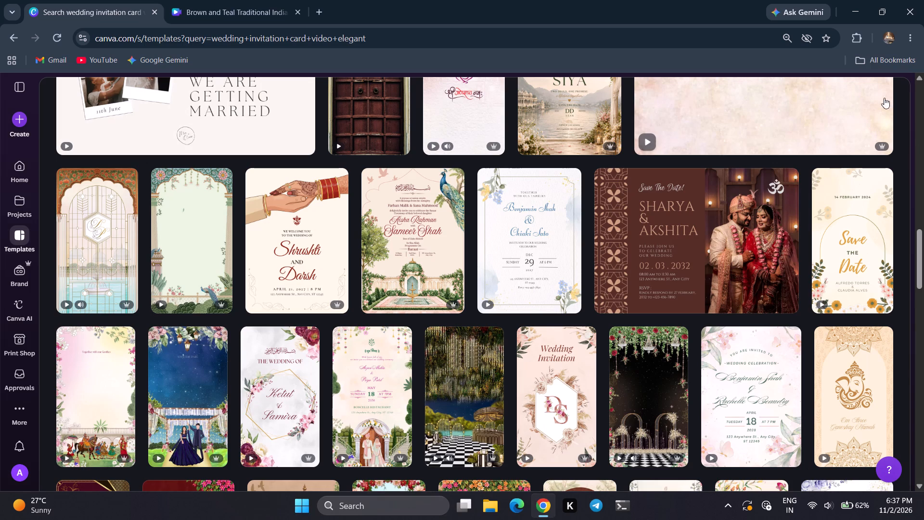
# Search the template library for "wedding invitation card video".
pyautogui.click(923, 241)
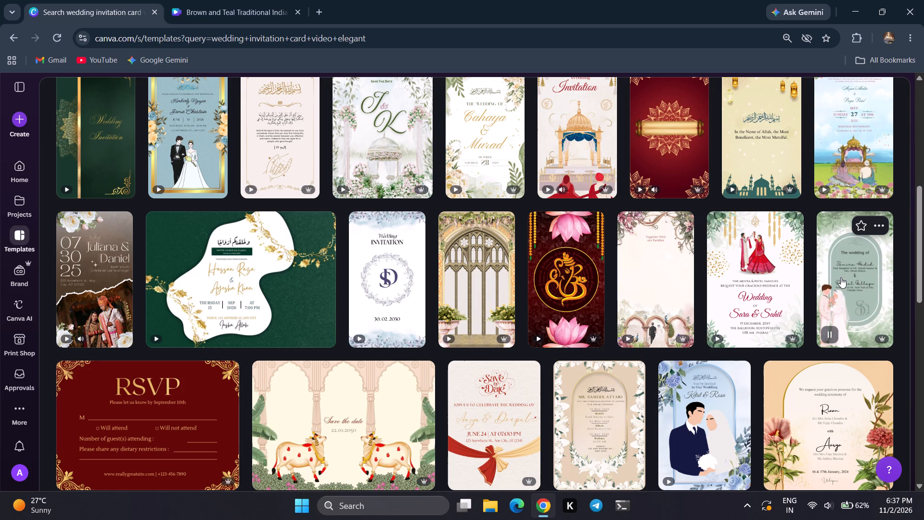
pyautogui.click(813, 227)
pyautogui.press('Up')
pyautogui.press('Up')
pyautogui.press('Up')
pyautogui.press('Up')
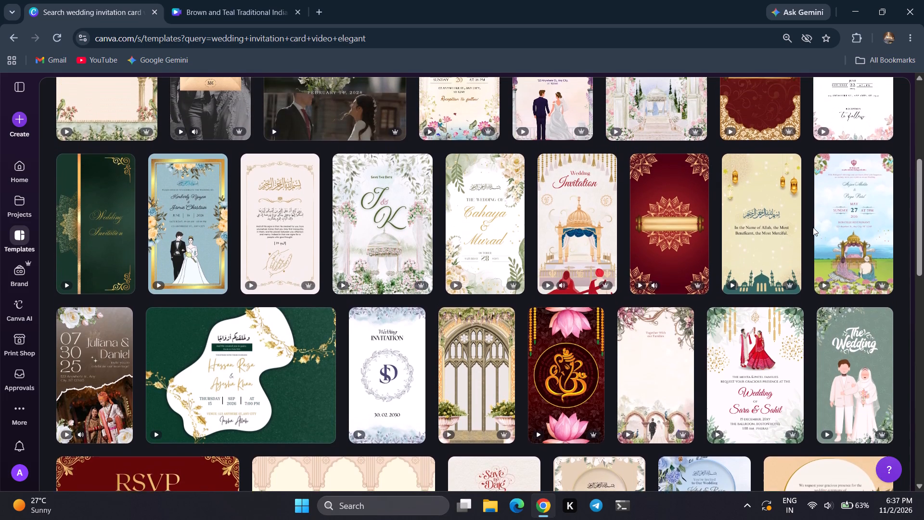
pyautogui.press('Up')
pyautogui.press('Up')
pyautogui.press('Up')
pyautogui.press('Up')
pyautogui.press('Up')
pyautogui.press('Up')
pyautogui.press('Up')
pyautogui.press('Up')
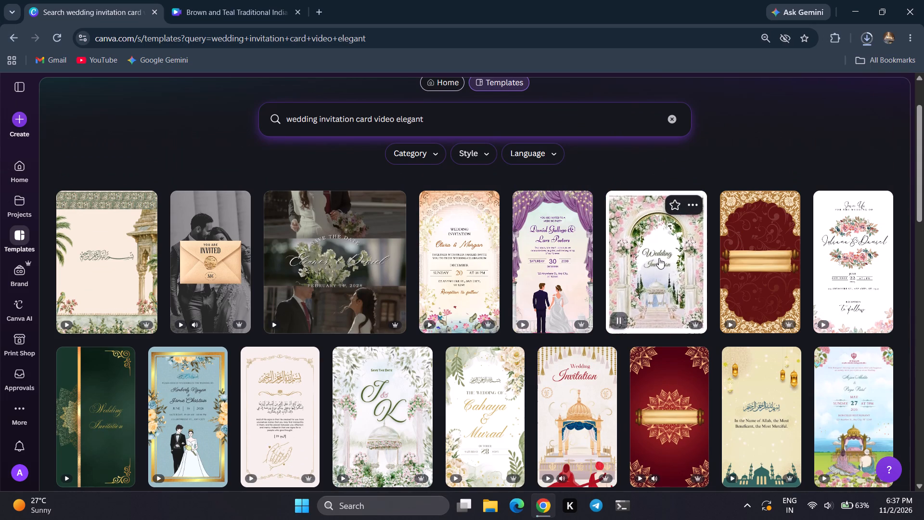
pyautogui.press('Up')
pyautogui.click(438, 146)
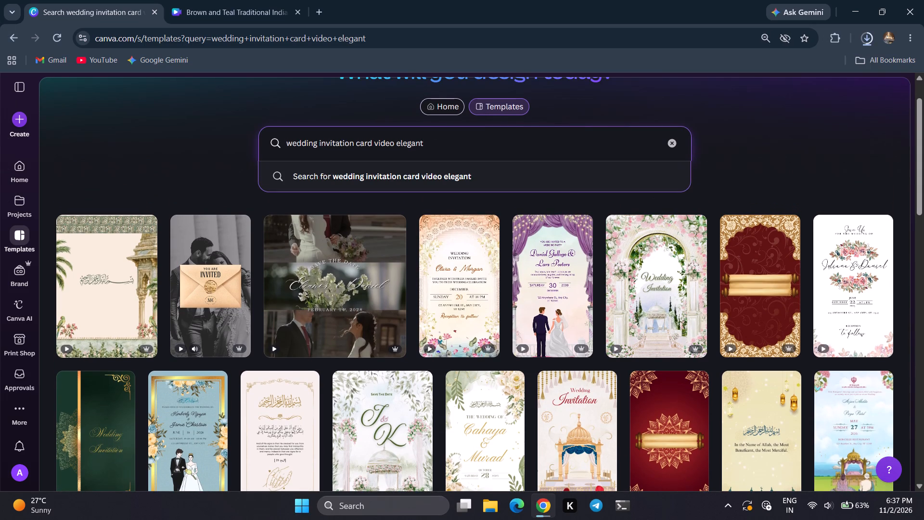
pyautogui.press('BackSpace')
pyautogui.press('BackSpace')
pyautogui.press('BackSpace')
pyautogui.press('BackSpace')
pyautogui.press('BackSpace')
pyautogui.press('BackSpace')
pyautogui.press('BackSpace')
pyautogui.press('BackSpace')
pyautogui.press('BackSpace')
pyautogui.press('BackSpace')
pyautogui.press('BackSpace')
pyautogui.press('BackSpace')
pyautogui.press('BackSpace')
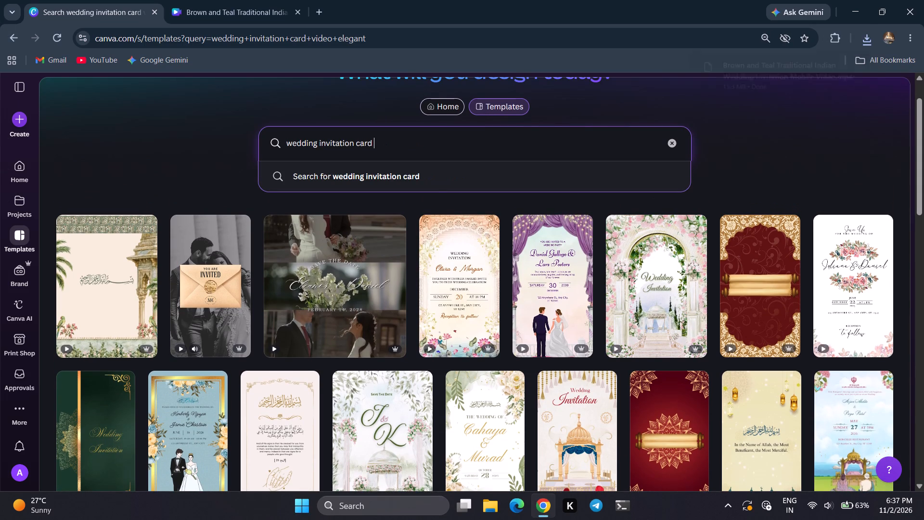
pyautogui.press('BackSpace')
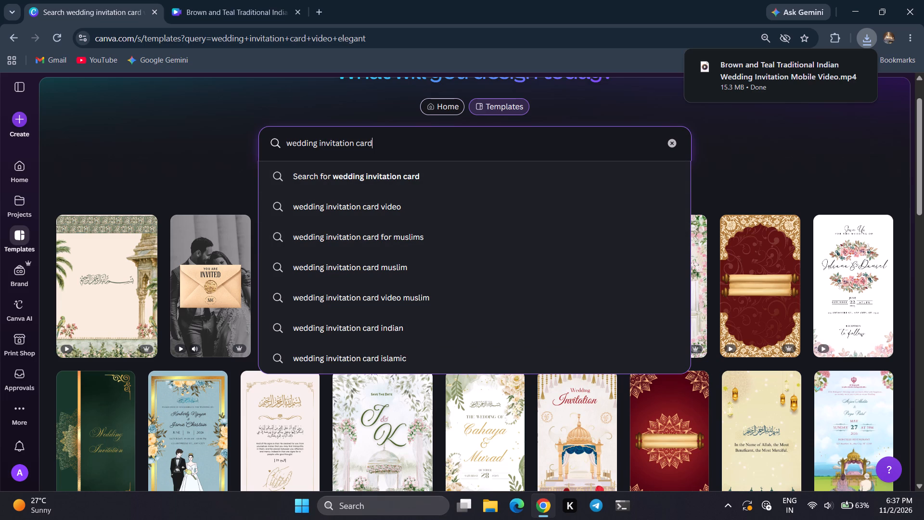
pyautogui.press('BackSpace')
pyautogui.press('BackSpace')
pyautogui.press('BackSpace')
pyautogui.press('BackSpace')
pyautogui.press('BackSpace')
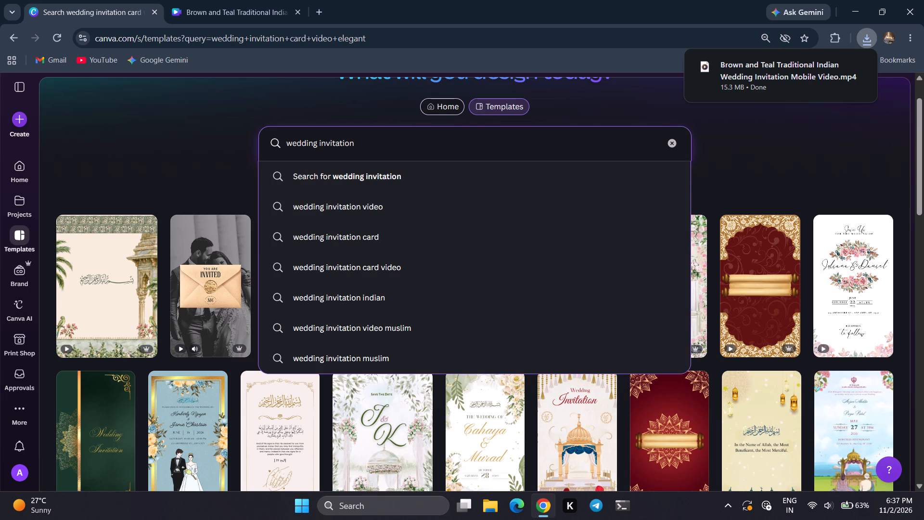
pyautogui.click(376, 272)
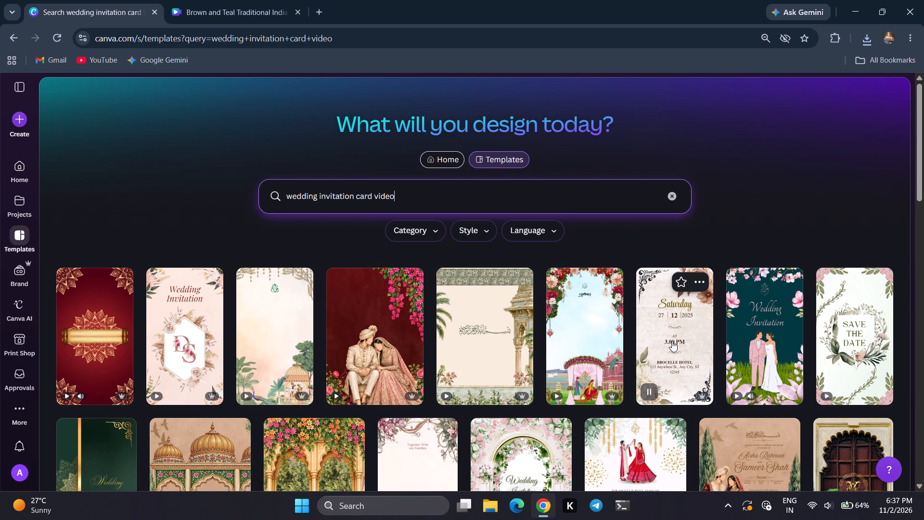
# Open the White and Brown Vintage Watercolor Wedding Invitation Mobile Video template for customisation.
pyautogui.click(672, 341)
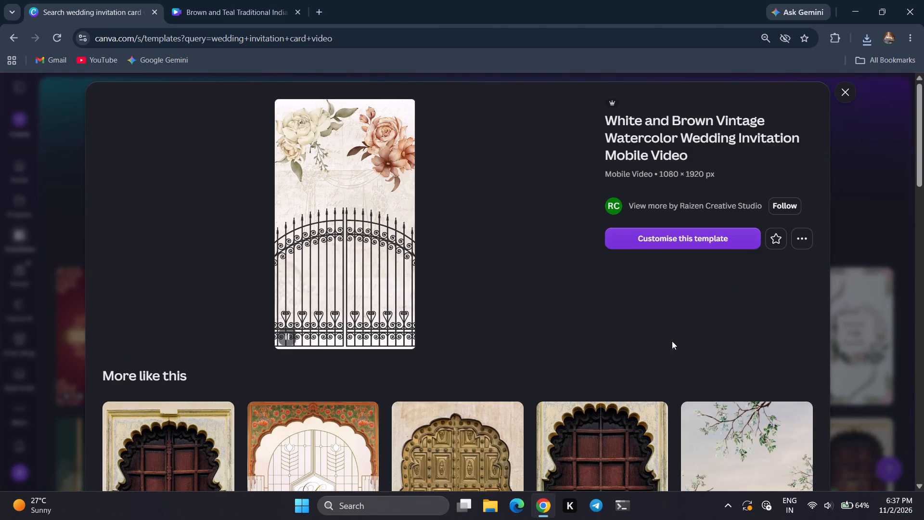
pyautogui.click(674, 233)
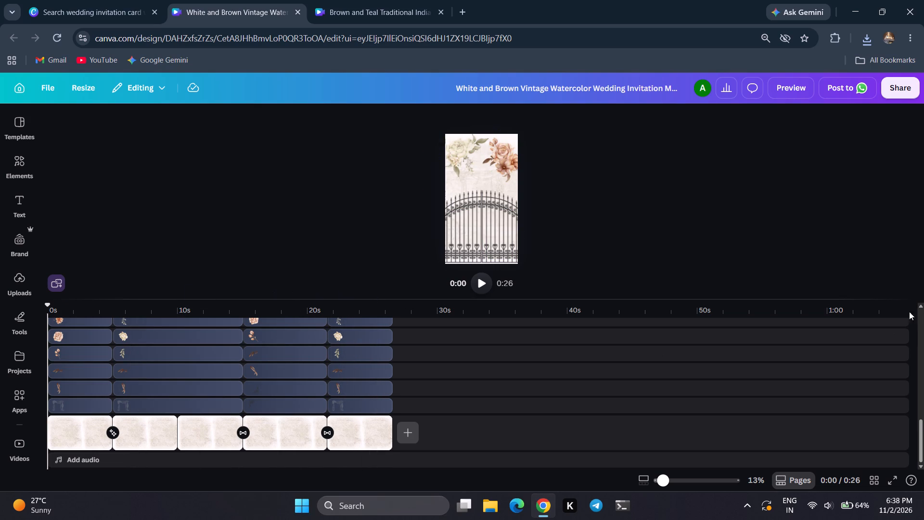
# Change the wedding date below the couple's names to 26.12.2026.
pyautogui.tripleClick(921, 305)
pyautogui.tripleClick(921, 305)
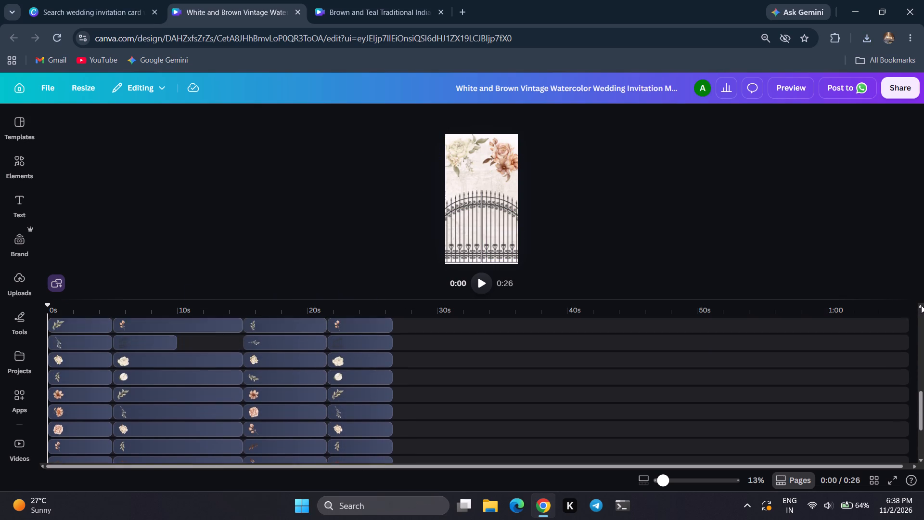
pyautogui.tripleClick(921, 305)
pyautogui.doubleClick(921, 305)
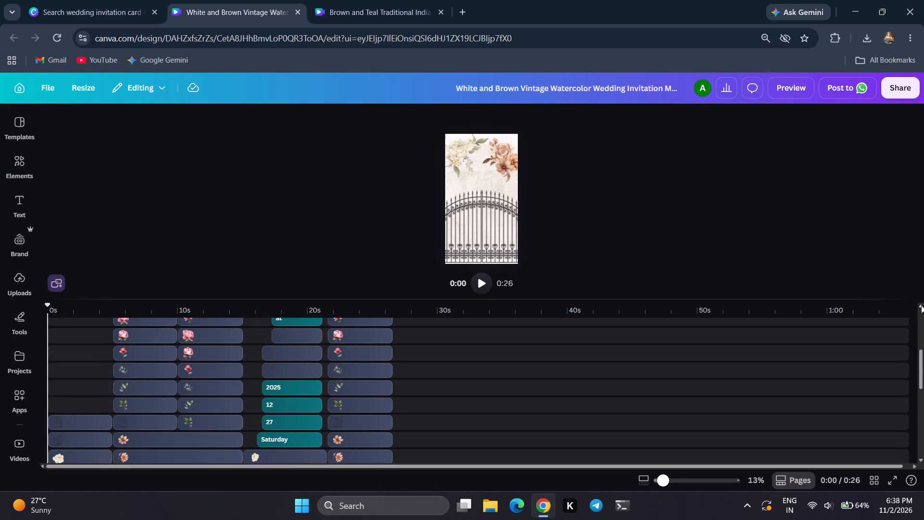
pyautogui.doubleClick(921, 305)
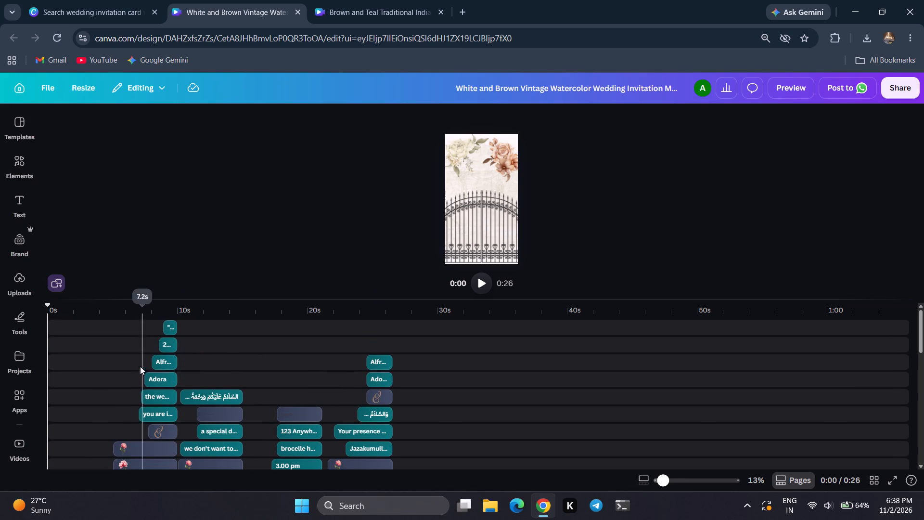
pyautogui.click(167, 343)
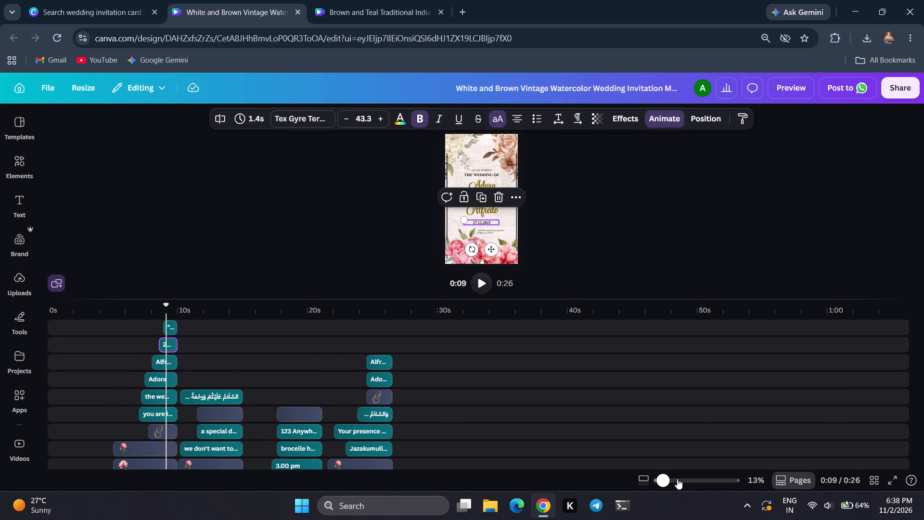
pyautogui.moveTo(660, 479); pyautogui.dragTo(678, 479)
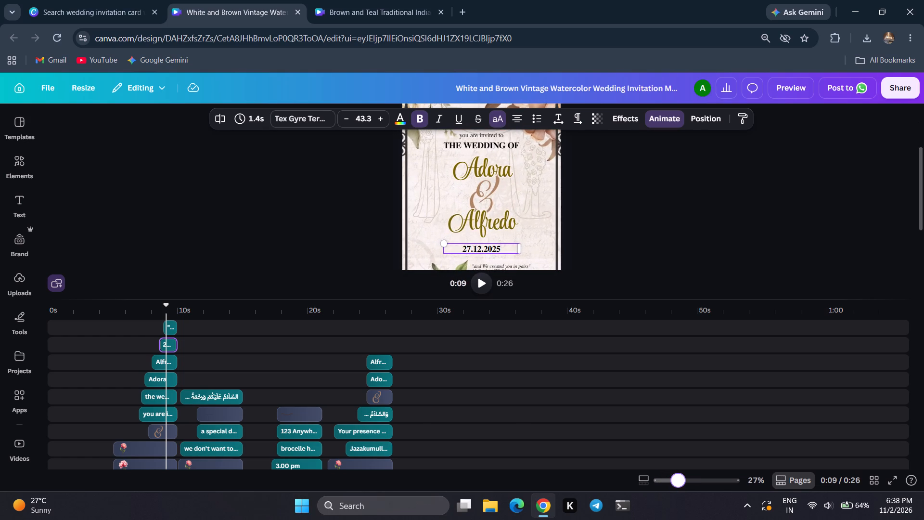
pyautogui.click(639, 233)
pyautogui.press('Down')
pyautogui.press('Down')
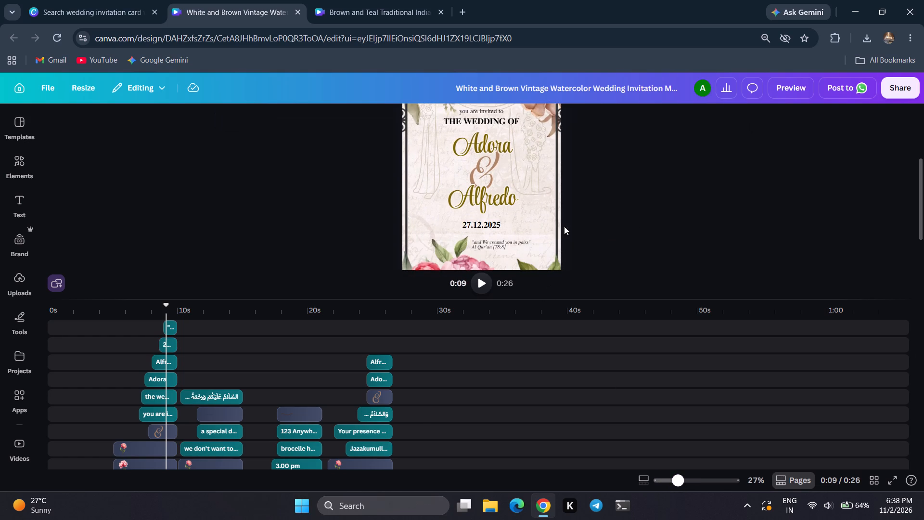
pyautogui.doubleClick(485, 223)
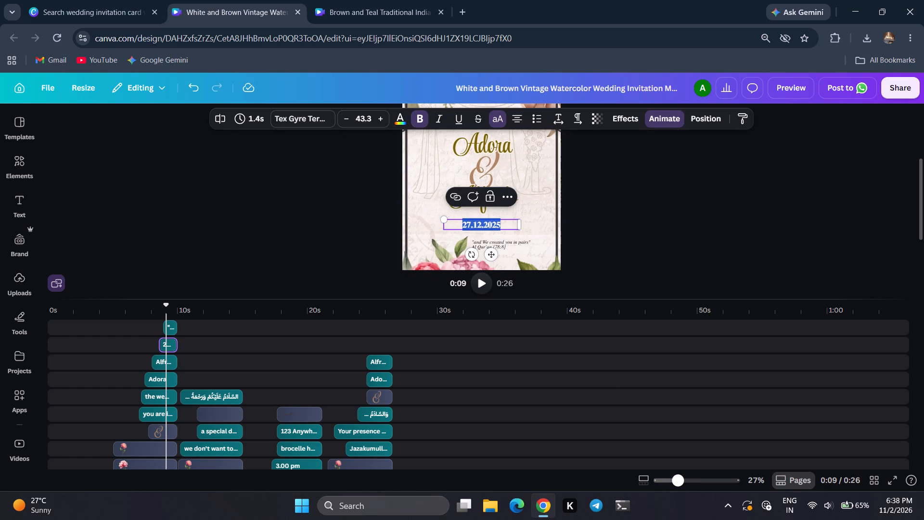
pyautogui.click(485, 223)
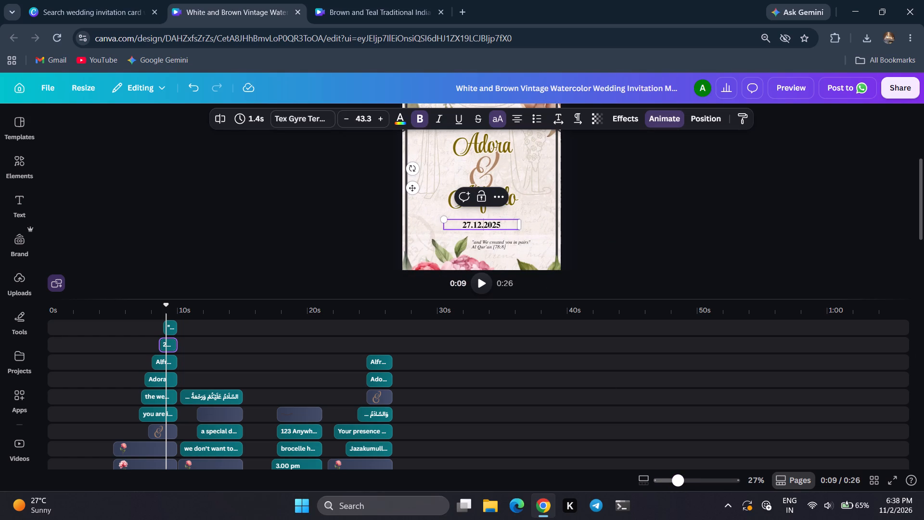
pyautogui.click(470, 223)
pyautogui.press('BackSpace')
pyautogui.press('6')
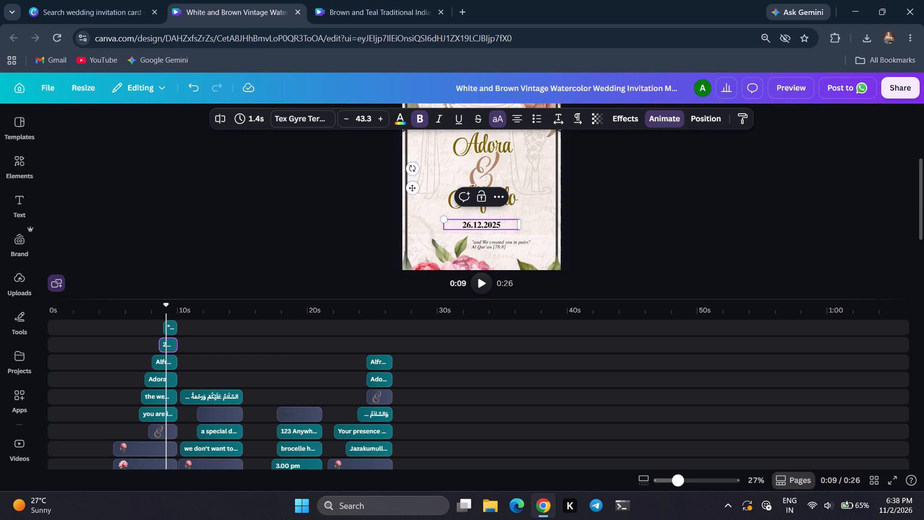
pyautogui.click(501, 226)
pyautogui.press('BackSpace')
pyautogui.press('6')
pyautogui.click(591, 220)
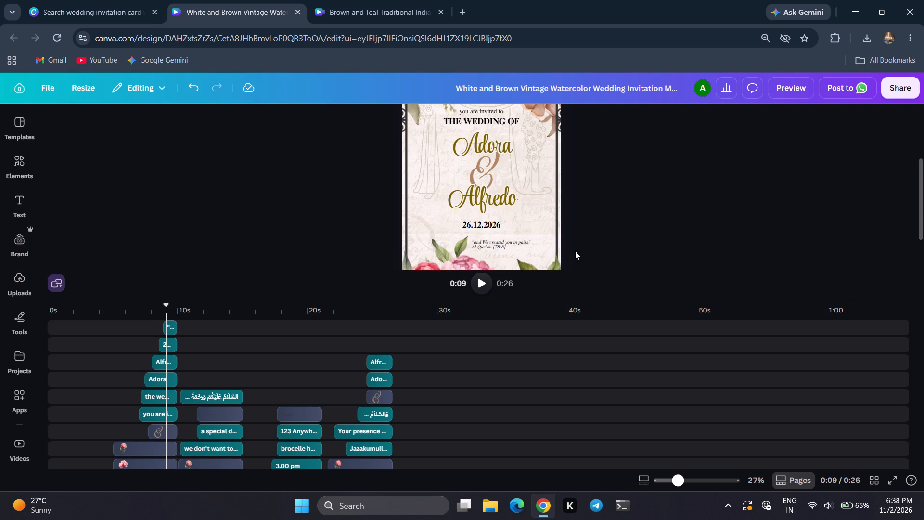
# Make the Qur'an quotation below the wedding date bold.
pyautogui.click(489, 245)
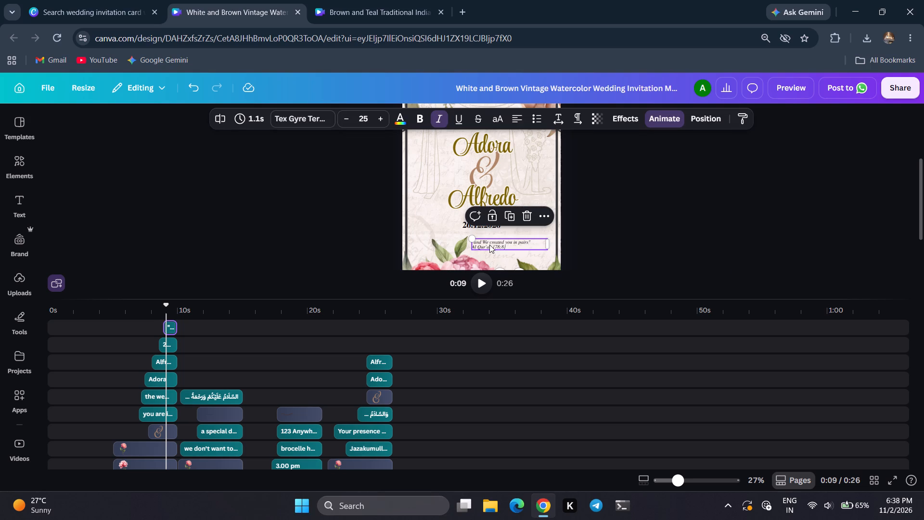
pyautogui.click(397, 119)
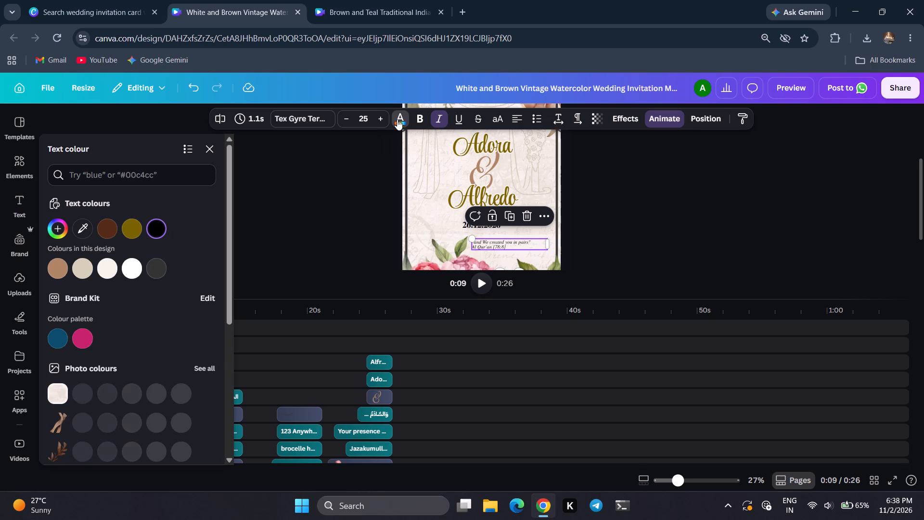
pyautogui.click(155, 232)
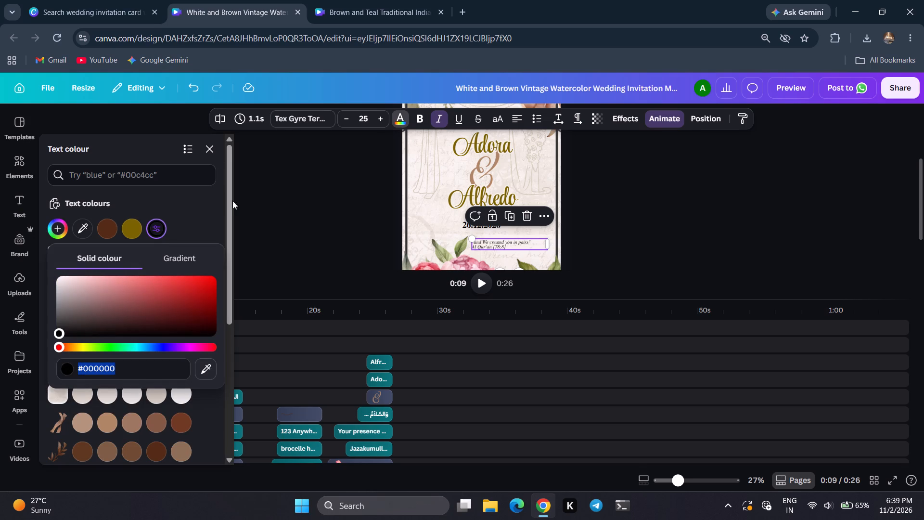
pyautogui.click(422, 117)
pyautogui.click(357, 233)
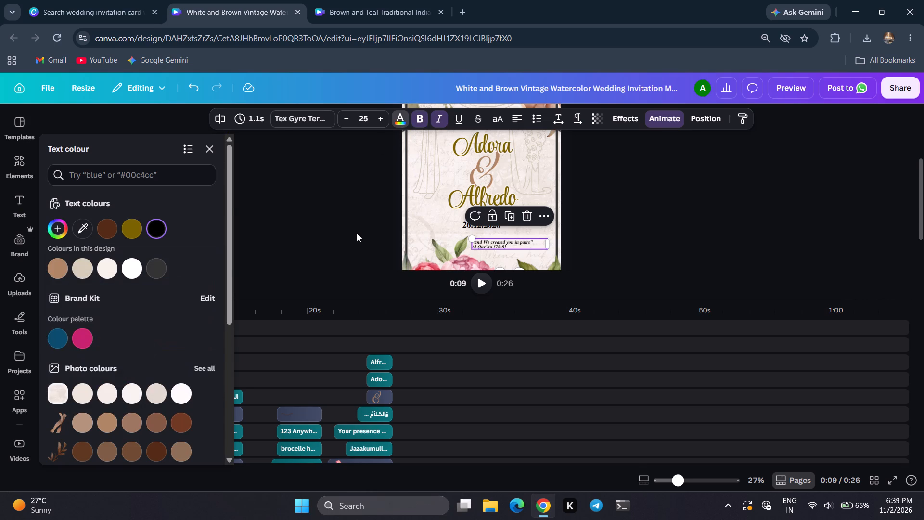
# Replace the couple's names on the invitation page, Adora and Alfredo, with Sahiba and Anas.
pyautogui.click(604, 203)
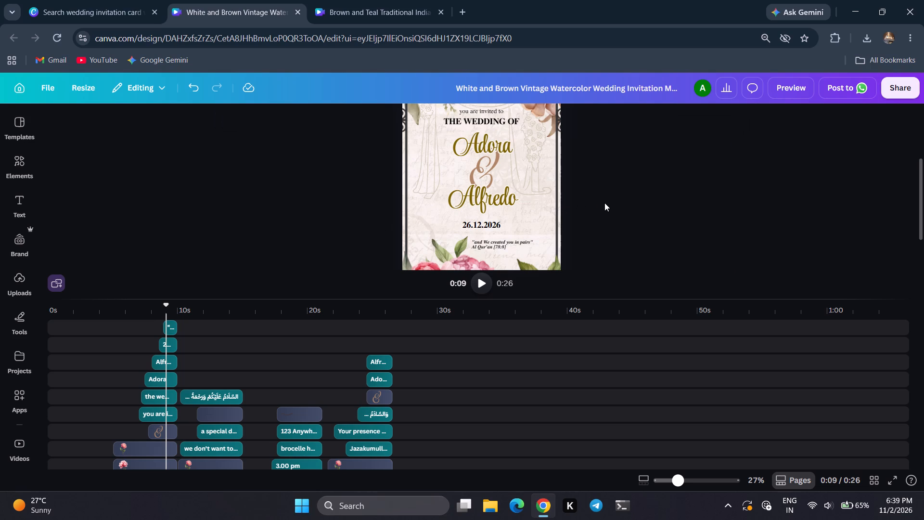
pyautogui.click(486, 142)
pyautogui.doubleClick(486, 142)
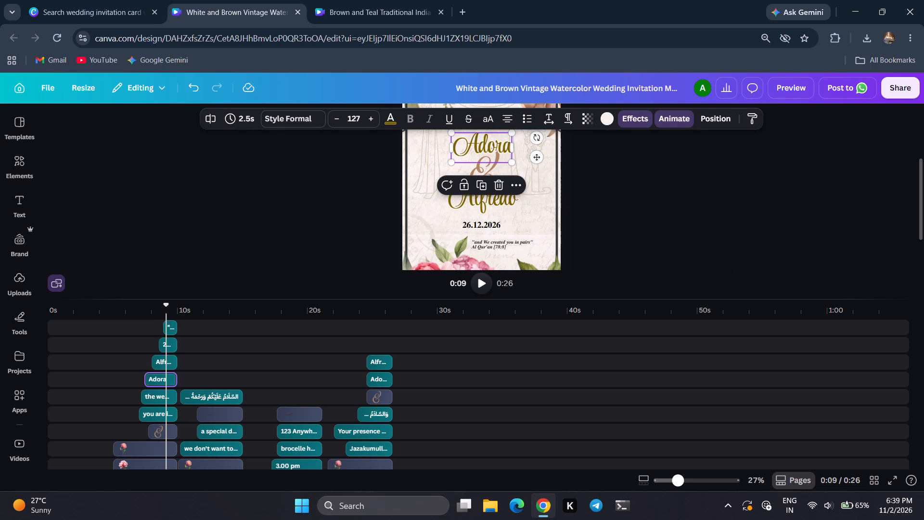
pyautogui.hotkey('shift', 's')
pyautogui.write('ahiba')
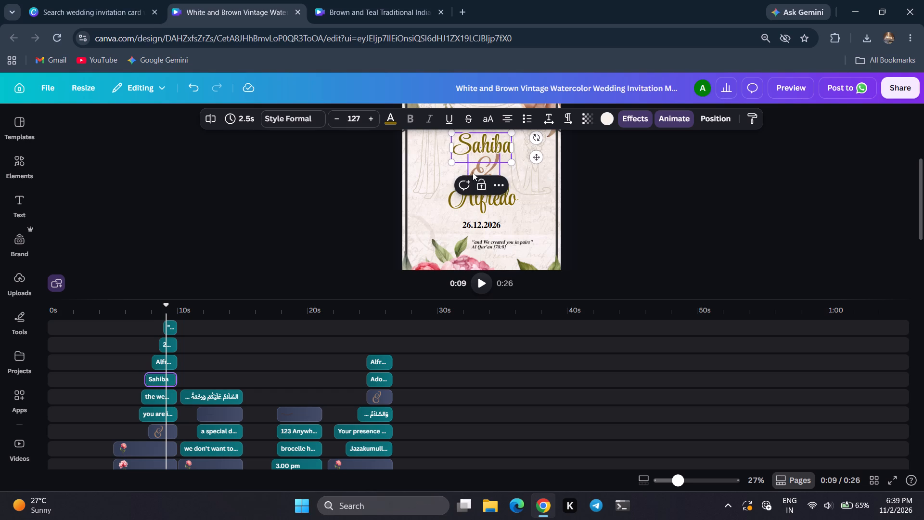
pyautogui.click(492, 205)
pyautogui.doubleClick(492, 205)
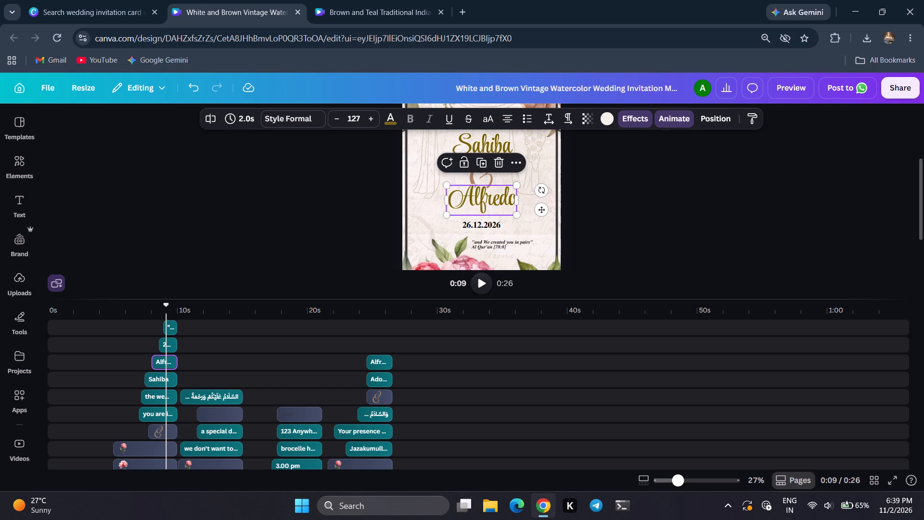
pyautogui.write('Anas')
pyautogui.click(580, 208)
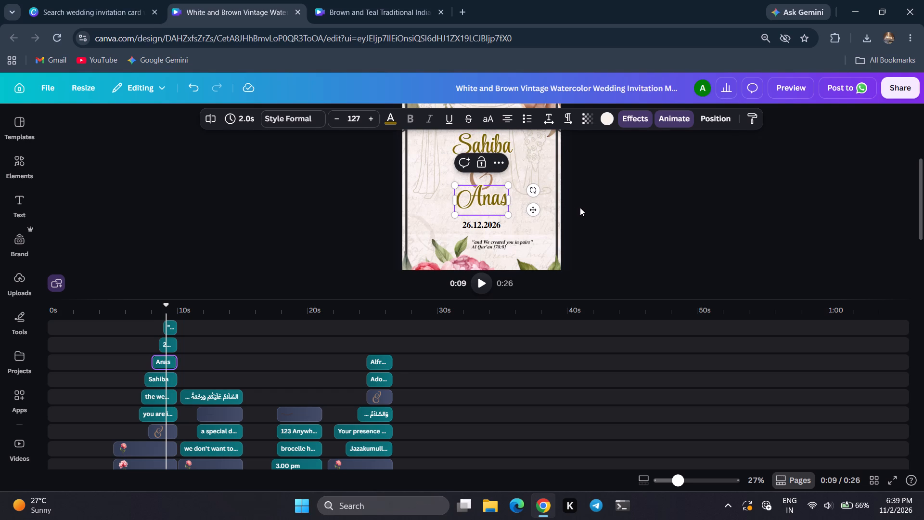
pyautogui.press('Up')
# Review the layout of the names page and the wording of the greeting page that follows it.
pyautogui.moveTo(920, 163); pyautogui.dragTo(922, 148)
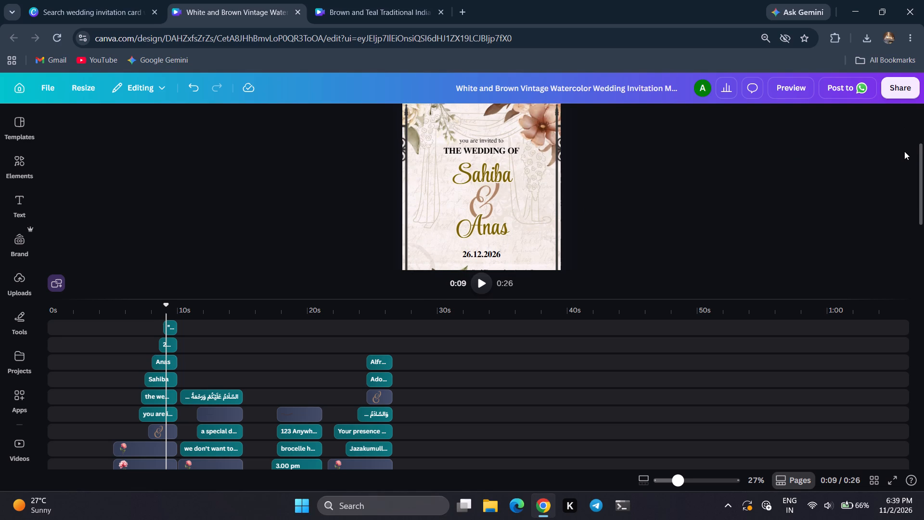
pyautogui.moveTo(921, 154); pyautogui.dragTo(917, 173)
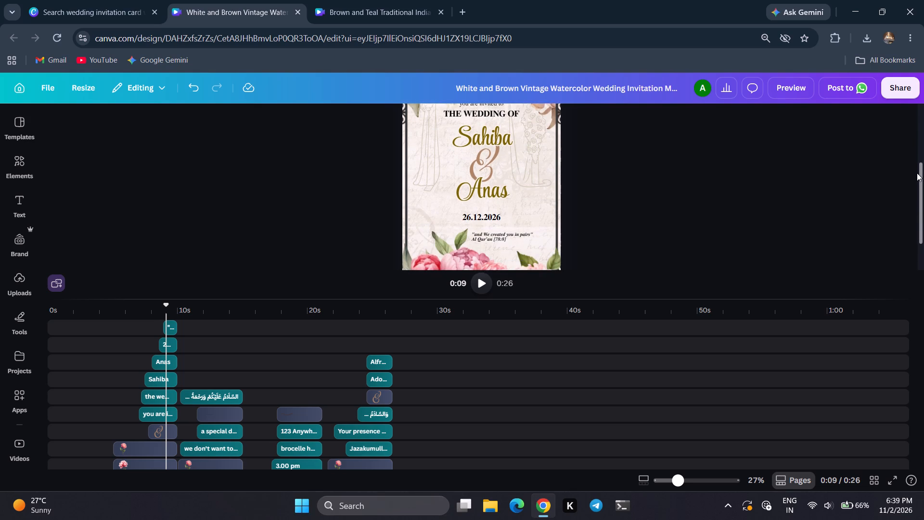
pyautogui.moveTo(917, 173); pyautogui.dragTo(913, 215)
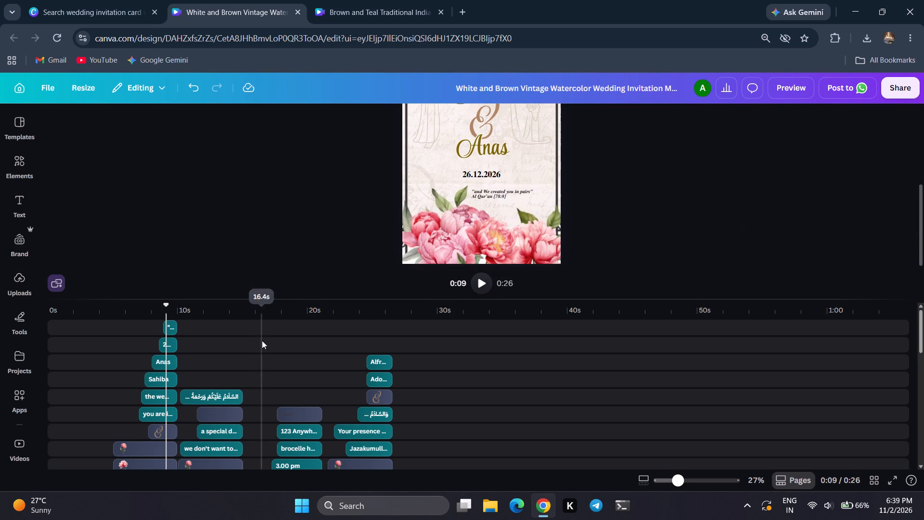
pyautogui.click(215, 396)
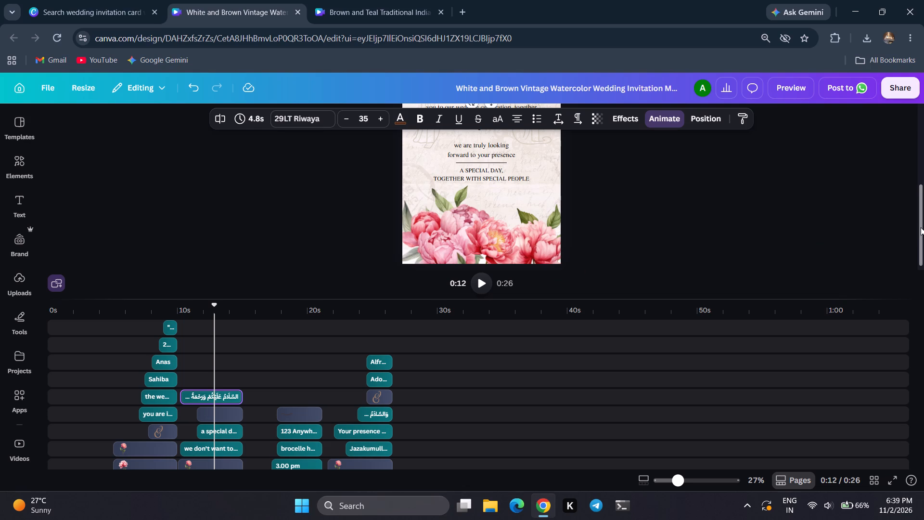
pyautogui.moveTo(920, 227); pyautogui.dragTo(918, 177)
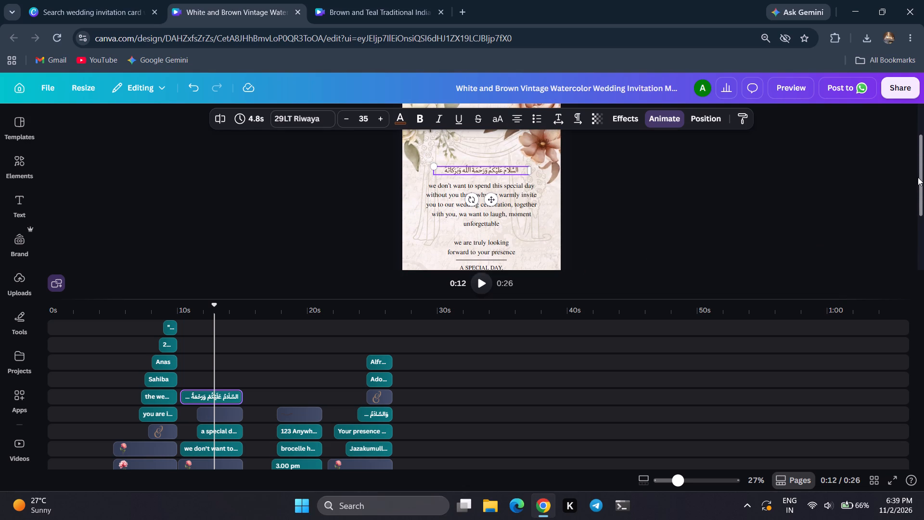
pyautogui.click(519, 201)
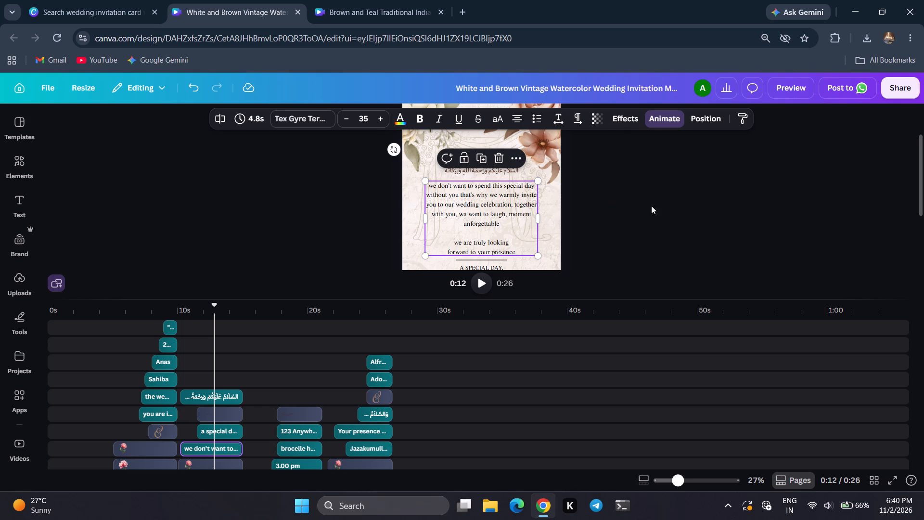
pyautogui.moveTo(921, 206); pyautogui.dragTo(921, 232)
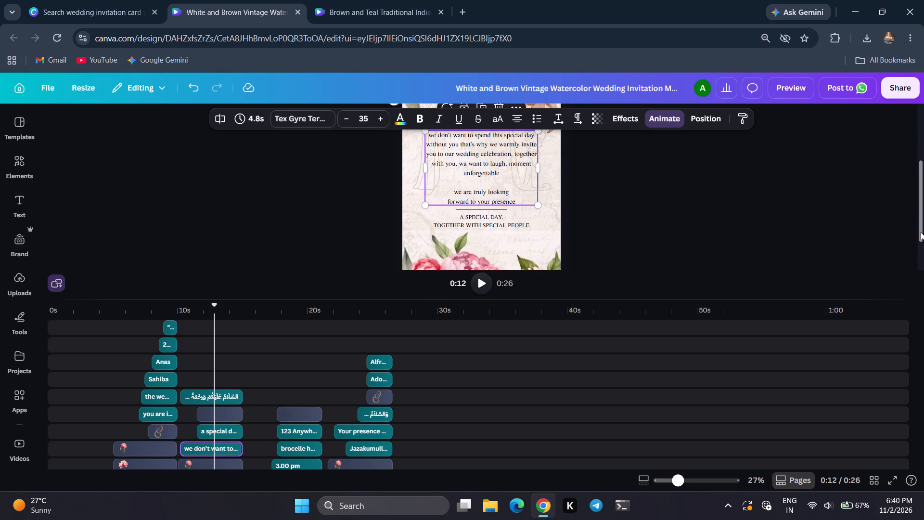
pyautogui.moveTo(921, 232); pyautogui.dragTo(921, 229)
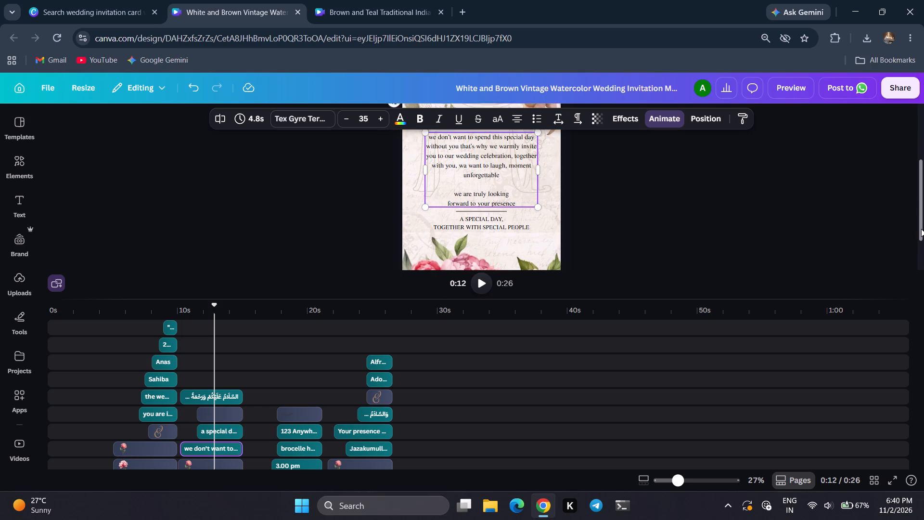
pyautogui.moveTo(921, 229); pyautogui.dragTo(922, 227)
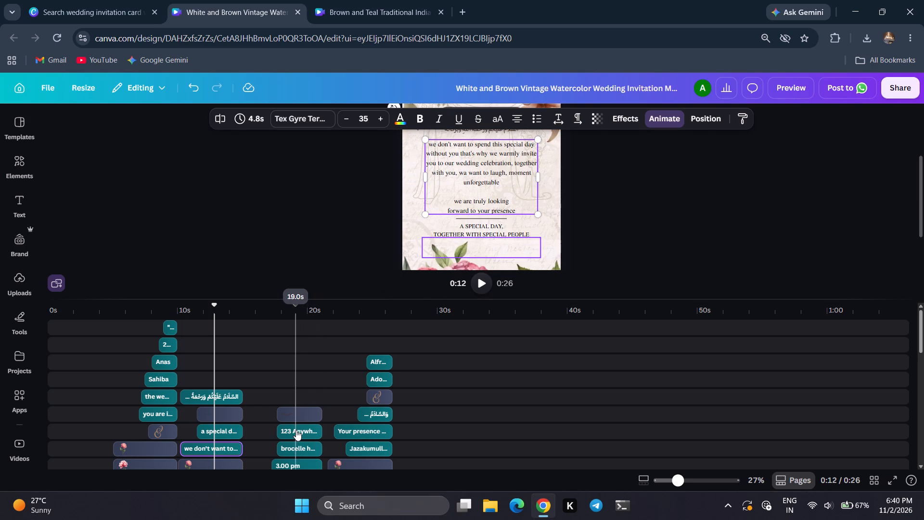
# Replace the names Adora and Alfredo on the closing thank-you page with Sahiba and Anas.
pyautogui.click(376, 361)
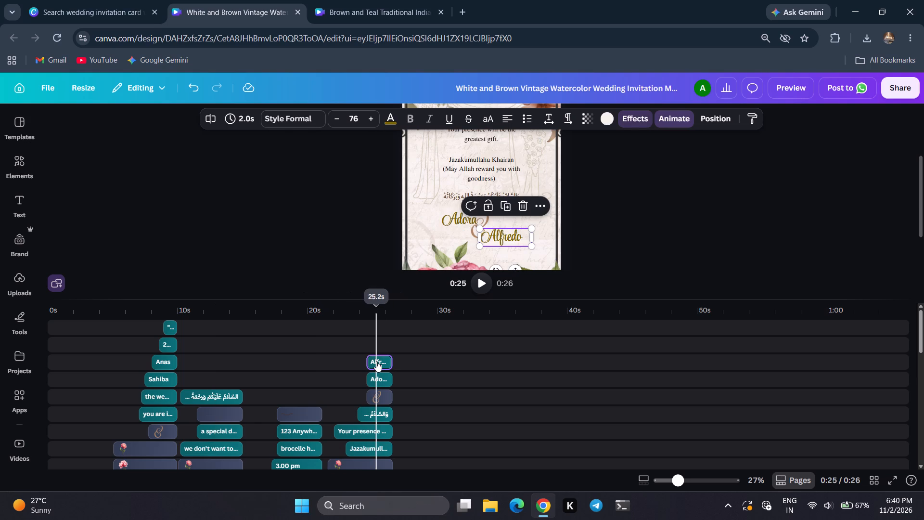
pyautogui.click(458, 218)
pyautogui.doubleClick(458, 218)
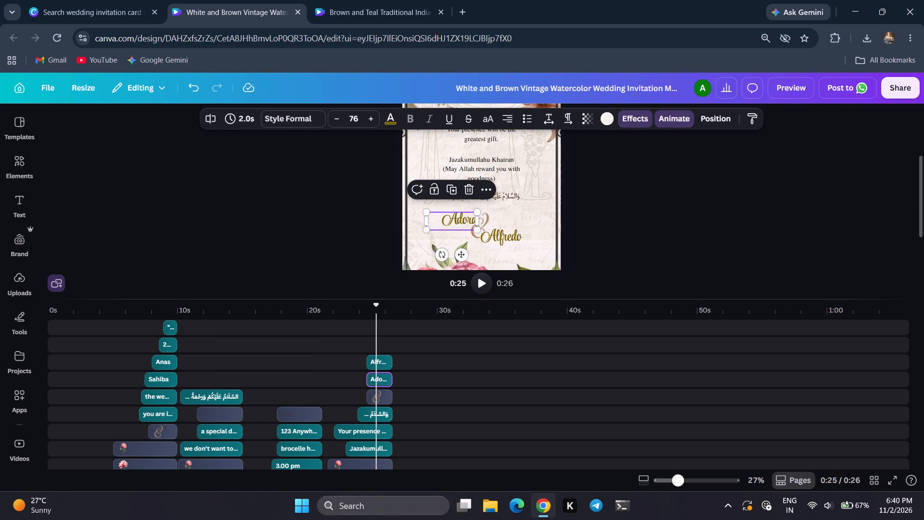
pyautogui.write('Sahiba')
pyautogui.click(506, 236)
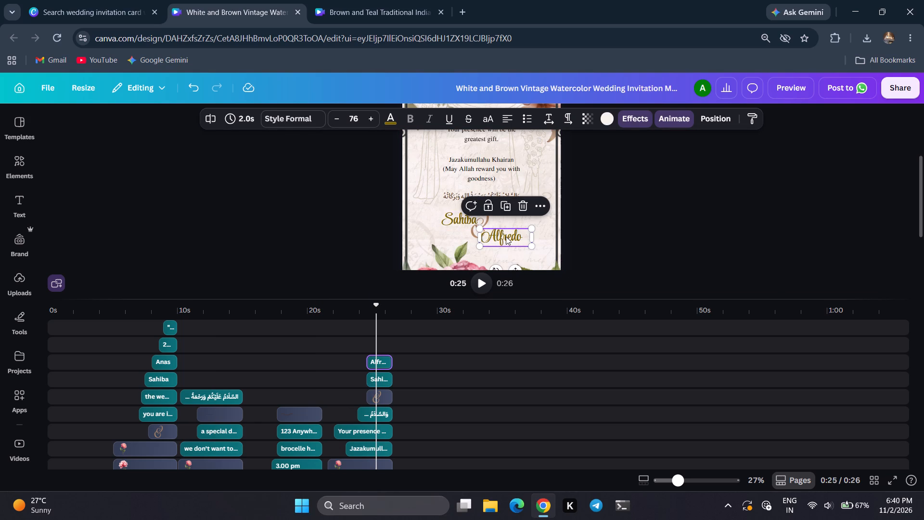
pyautogui.doubleClick(506, 236)
pyautogui.write('Anas')
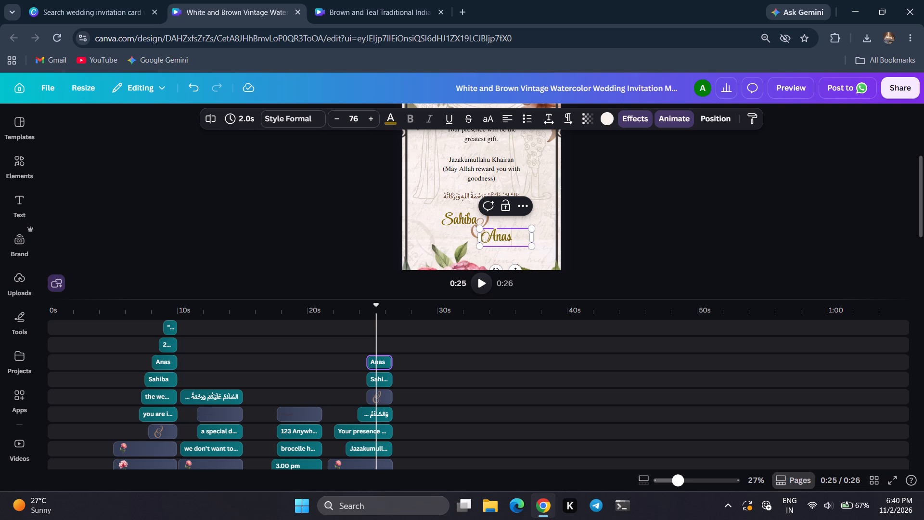
pyautogui.click(611, 235)
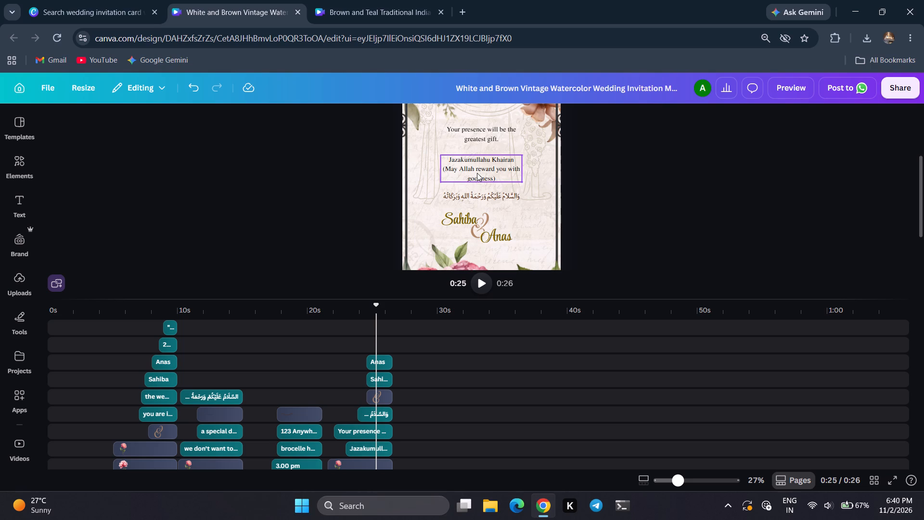
# Set the day of the date under Saturday on the event details page to 26.
pyautogui.click(919, 176)
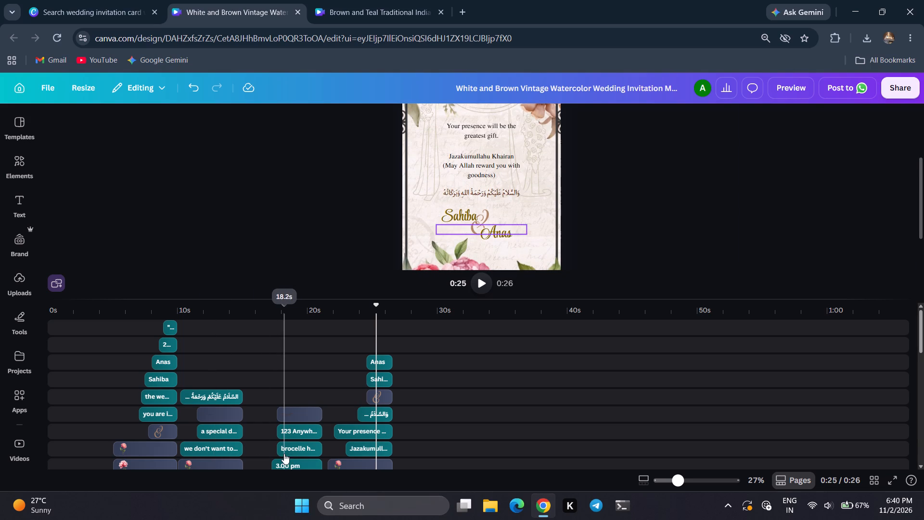
pyautogui.click(296, 459)
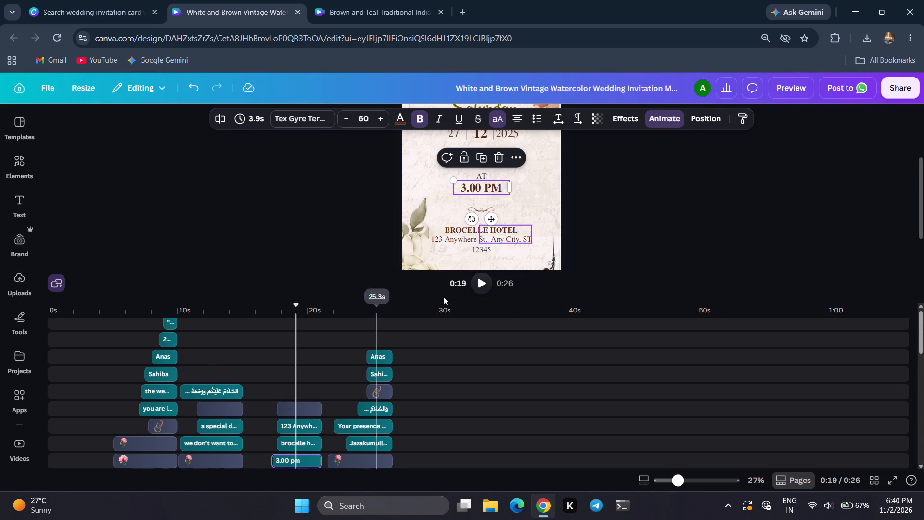
pyautogui.moveTo(923, 199); pyautogui.dragTo(923, 198)
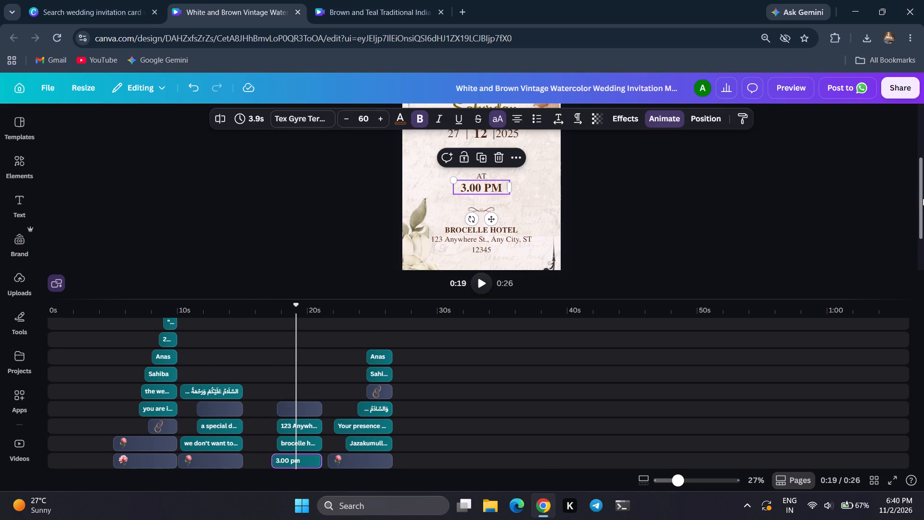
pyautogui.moveTo(923, 198); pyautogui.dragTo(921, 160)
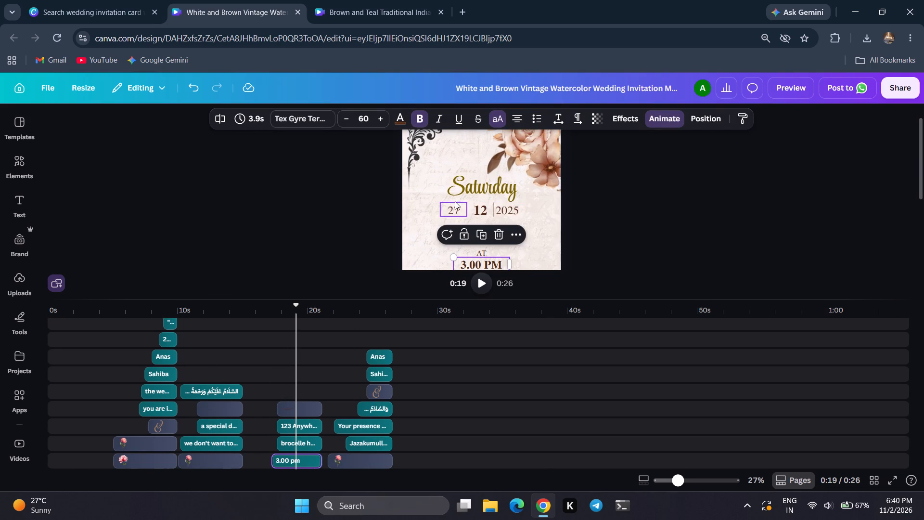
pyautogui.click(458, 207)
pyautogui.click(458, 207)
pyautogui.press('Right')
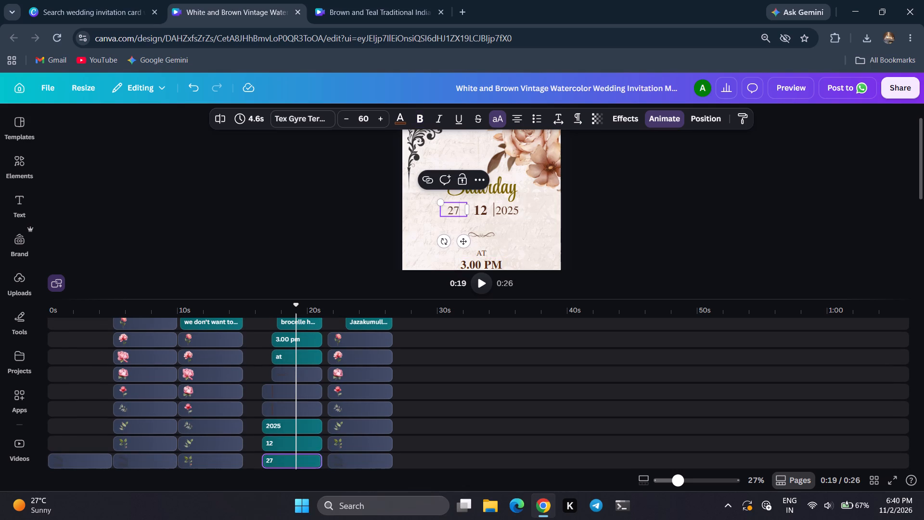
pyautogui.press('BackSpace')
pyautogui.press('6')
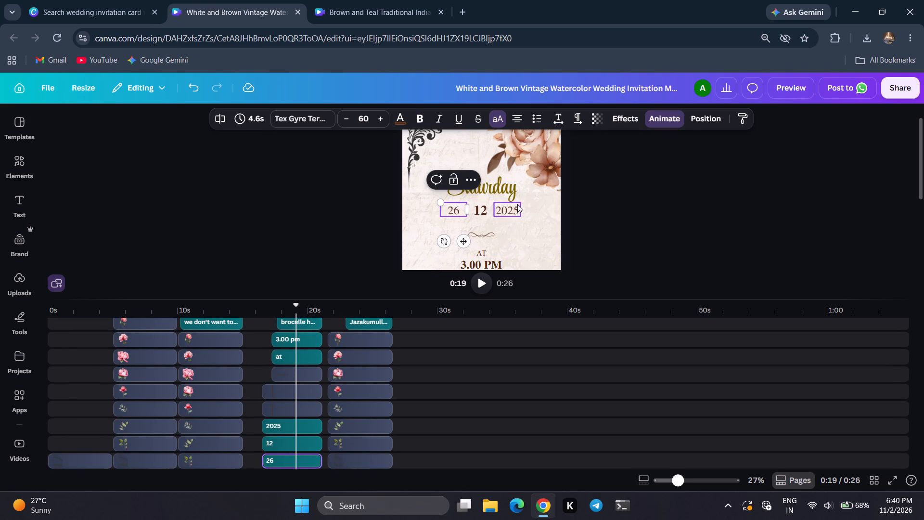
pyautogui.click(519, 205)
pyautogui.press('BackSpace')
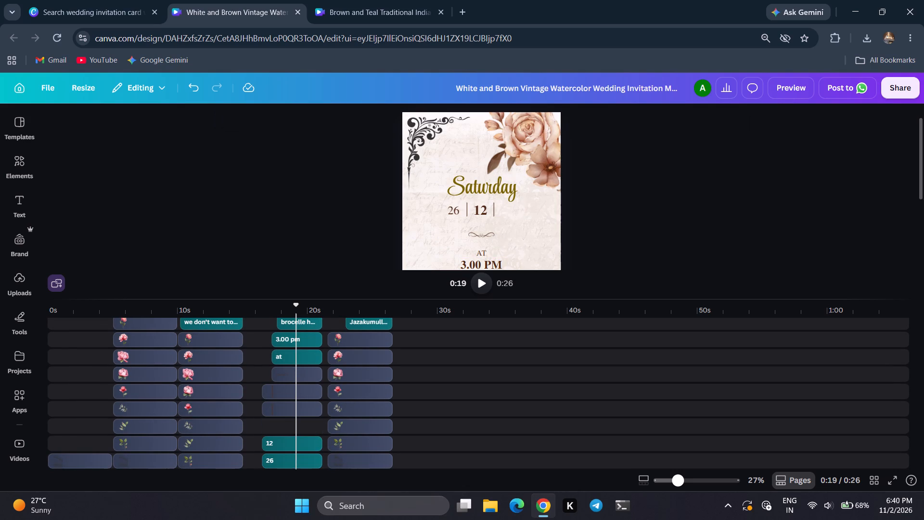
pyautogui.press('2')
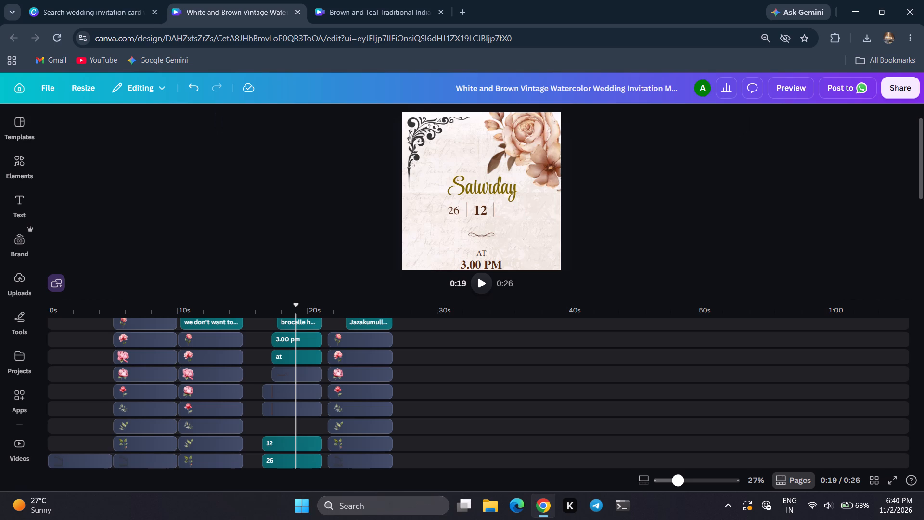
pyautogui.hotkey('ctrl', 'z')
# Set the year of the date on the event details page to 2026.
pyautogui.doubleClick(510, 210)
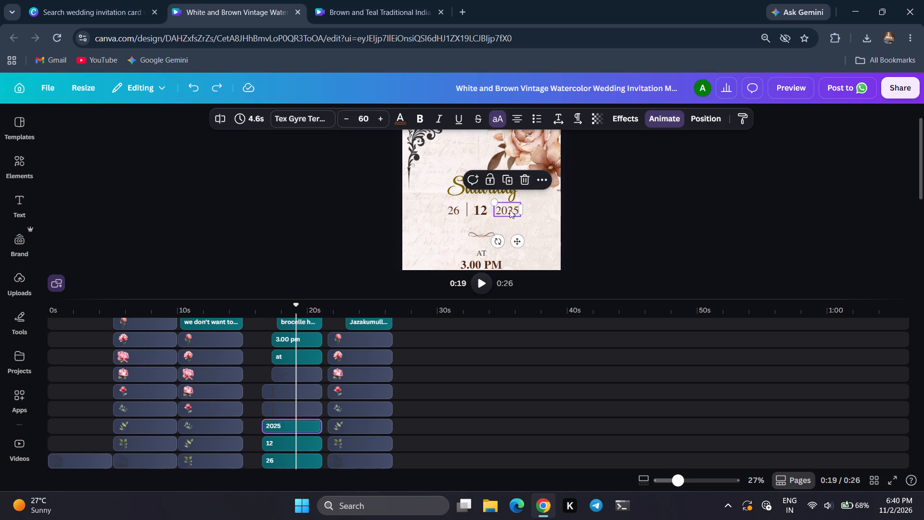
pyautogui.press('Right')
pyautogui.press('BackSpace')
pyautogui.press('6')
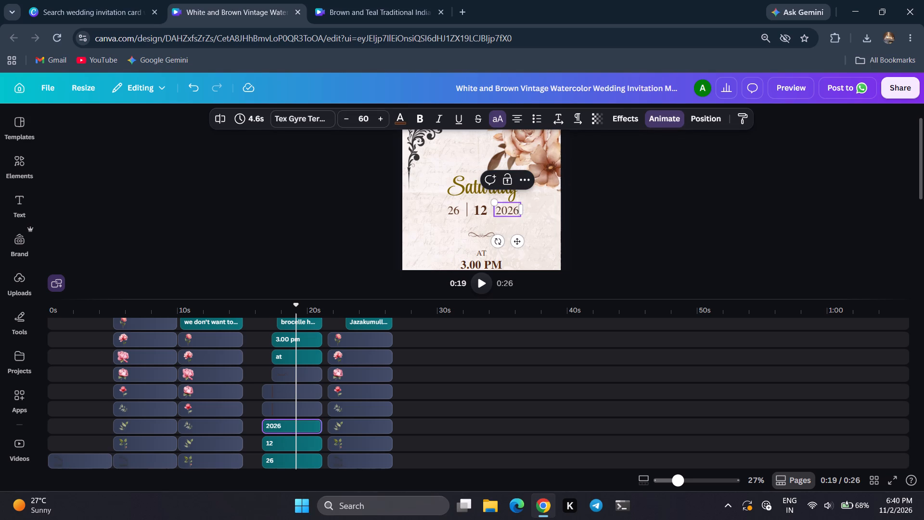
pyautogui.click(608, 218)
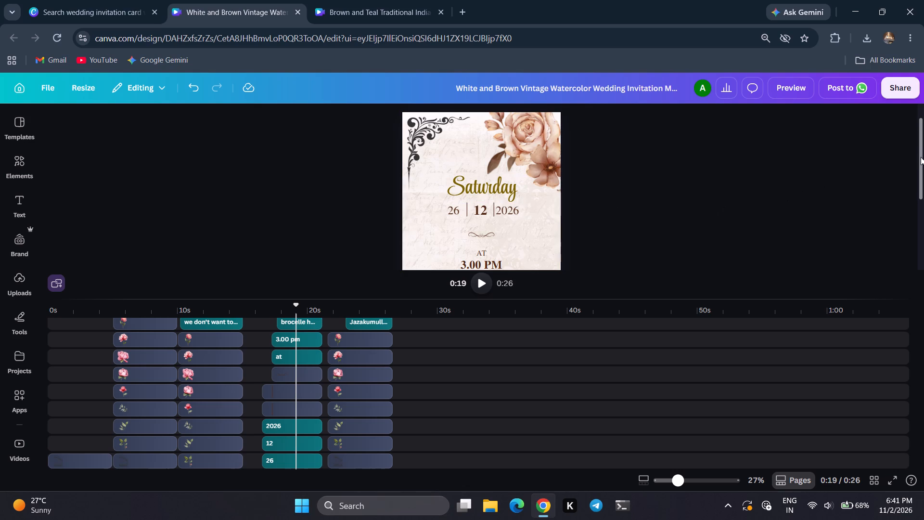
# Set the event time on the event details page to 2.00 PM.
pyautogui.moveTo(920, 157); pyautogui.dragTo(918, 179)
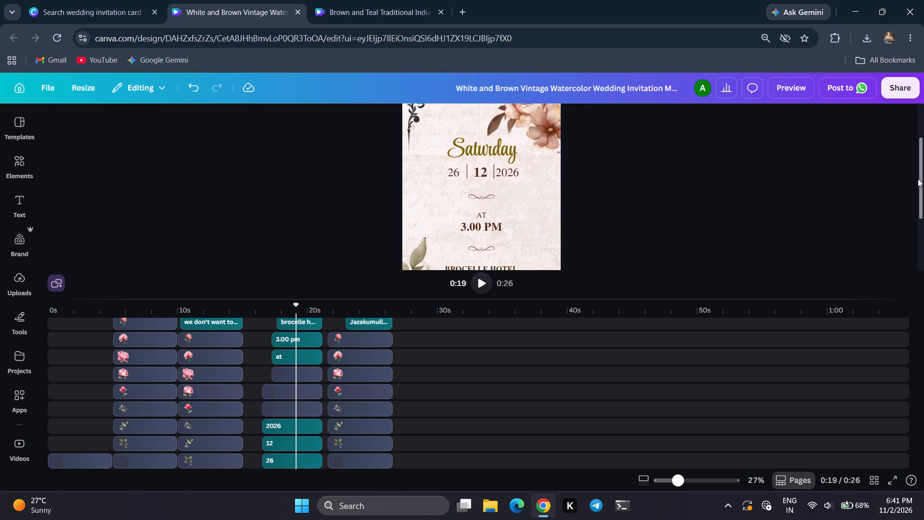
pyautogui.moveTo(918, 179); pyautogui.dragTo(918, 204)
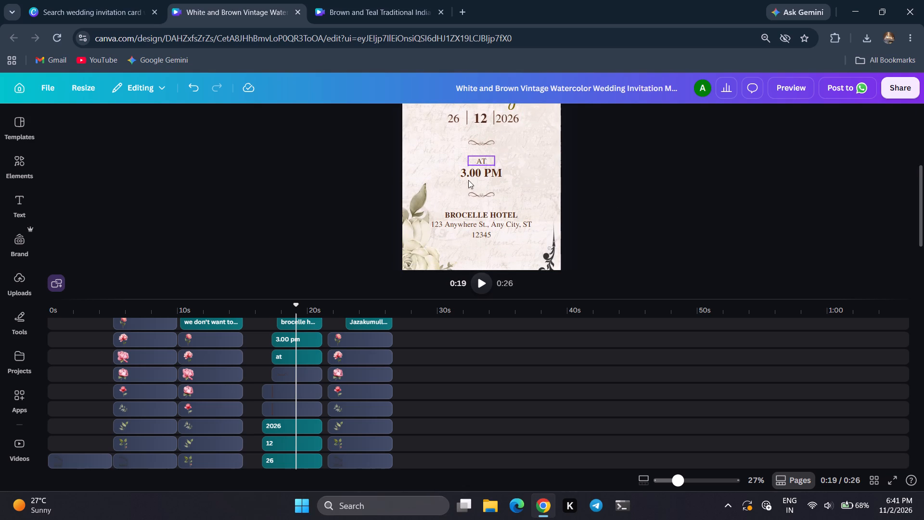
pyautogui.doubleClick(468, 174)
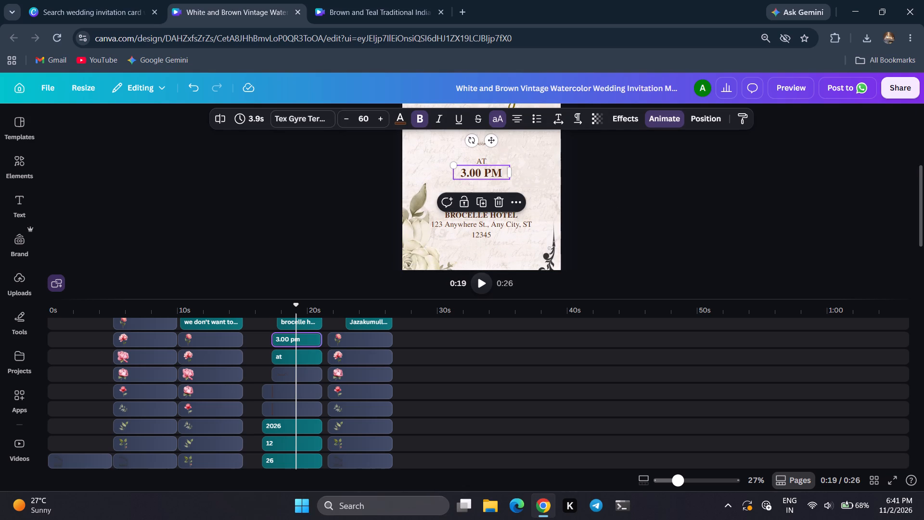
pyautogui.press('Left')
pyautogui.press('Right')
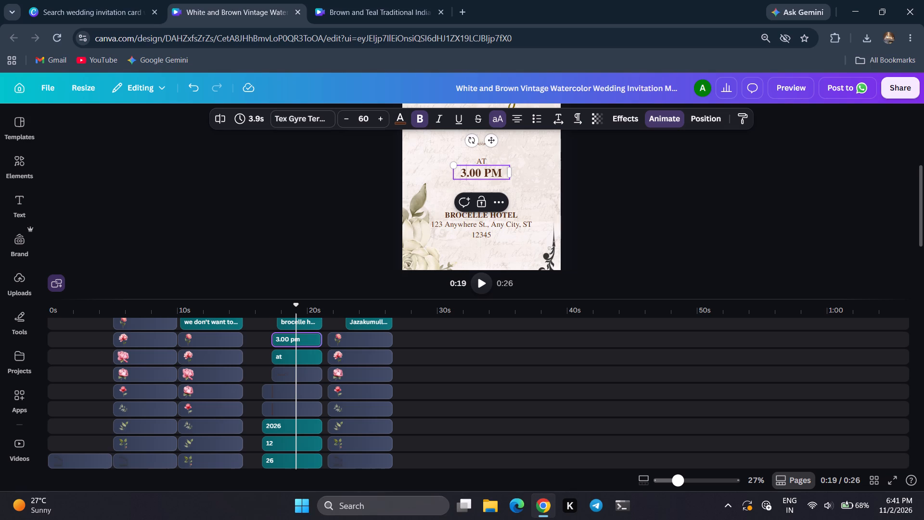
pyautogui.press('BackSpace')
pyautogui.press('2')
pyautogui.click(632, 203)
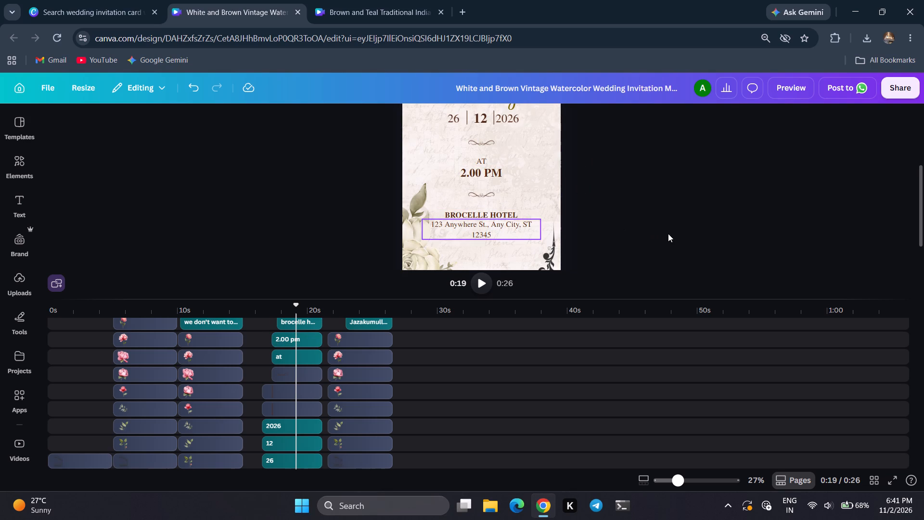
# Replace the venue name Brocelle Hotel on the event details page with Faiyaz Guest House.
pyautogui.tripleClick(479, 215)
pyautogui.hotkey('shift', 'f')
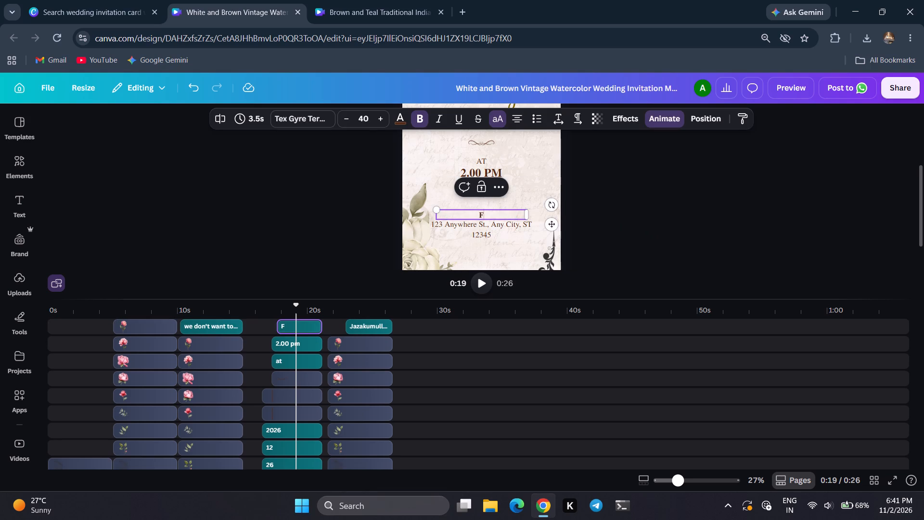
pyautogui.write('aiyaz')
pyautogui.press('space')
pyautogui.write('Gie')
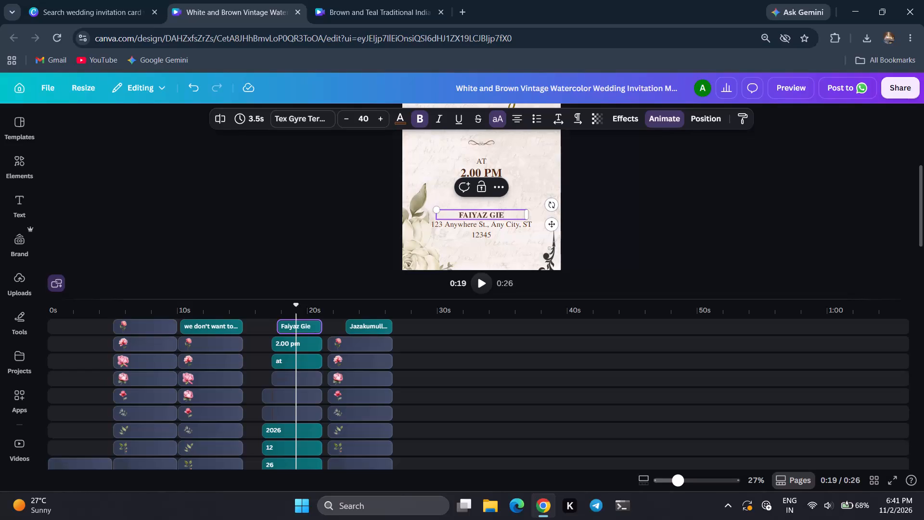
pyautogui.press('BackSpace')
pyautogui.press('BackSpace')
pyautogui.write('uest')
pyautogui.press('space')
pyautogui.write('House')
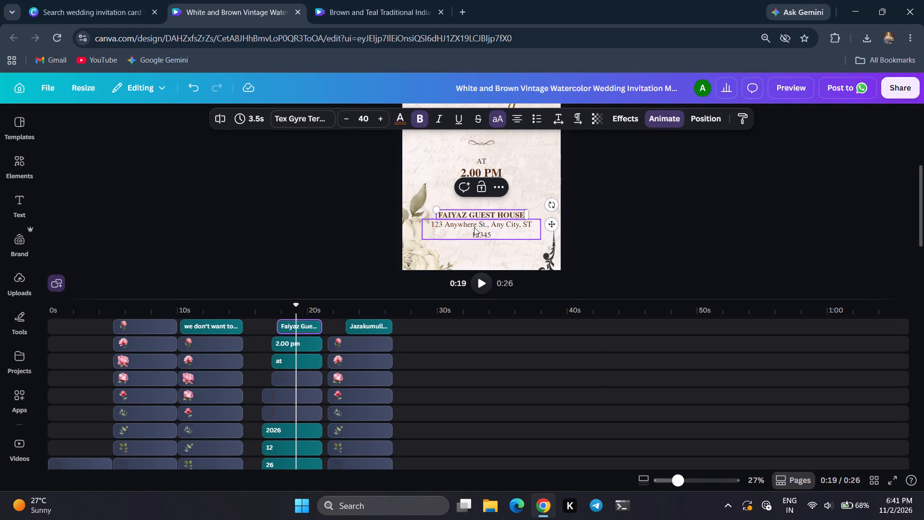
# Replace the placeholder address under the venue name with one beginning "Holi Gate,".
pyautogui.tripleClick(474, 227)
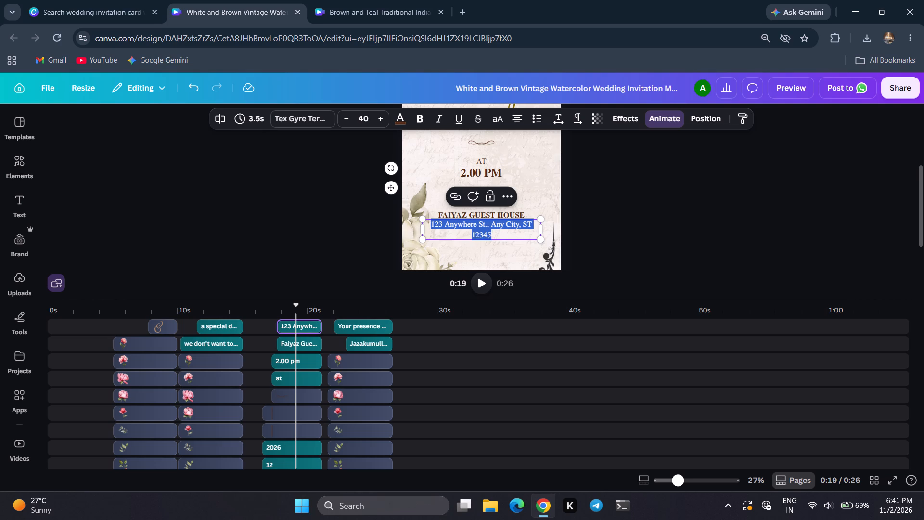
pyautogui.press('BackSpace')
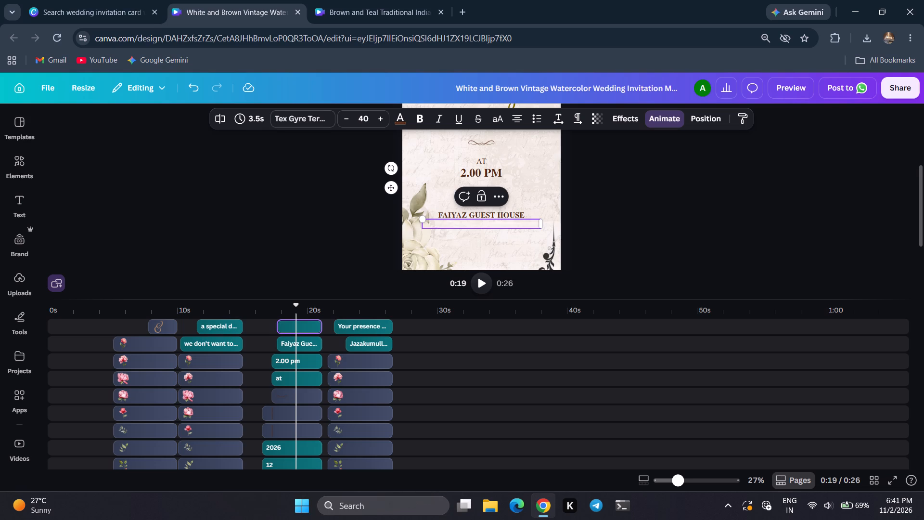
pyautogui.write('holi')
pyautogui.press('space')
pyautogui.press('BackSpace')
pyautogui.press('BackSpace')
pyautogui.press('BackSpace')
pyautogui.press('BackSpace')
pyautogui.press('BackSpace')
pyautogui.write('Holi')
pyautogui.press('space')
pyautogui.write('Ga')
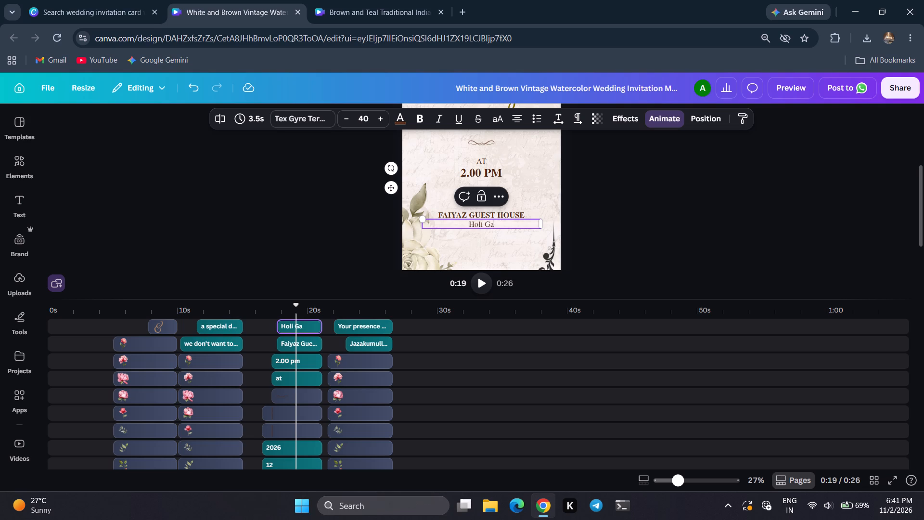
pyautogui.write('tw')
pyautogui.press('space')
pyautogui.press('BackSpace')
pyautogui.press('BackSpace')
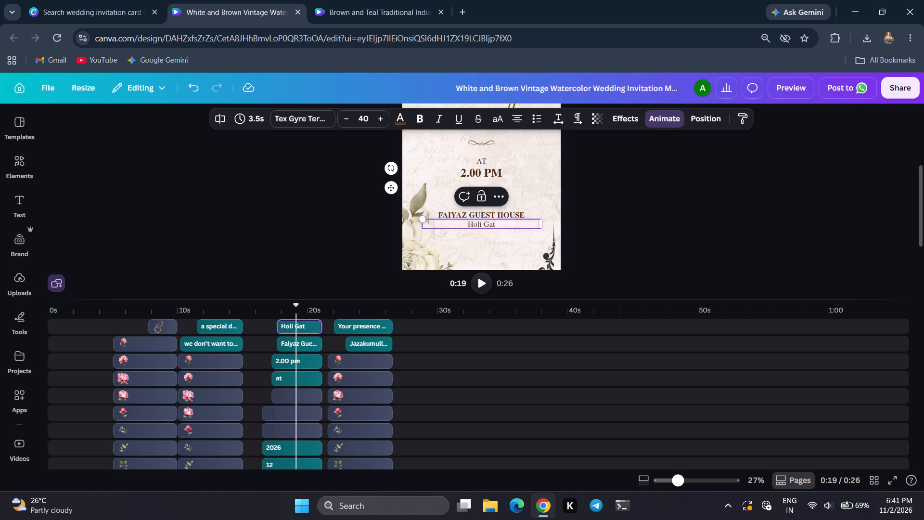
pyautogui.write('e,')
pyautogui.press('space')
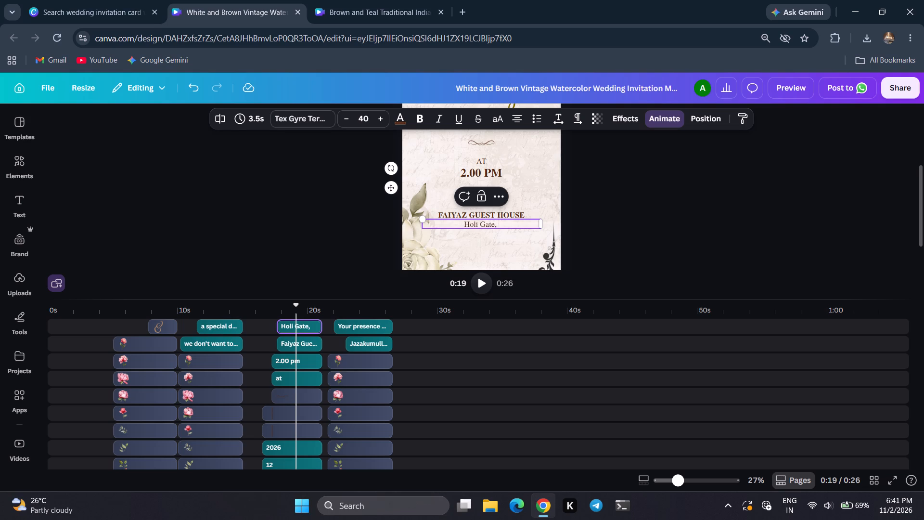
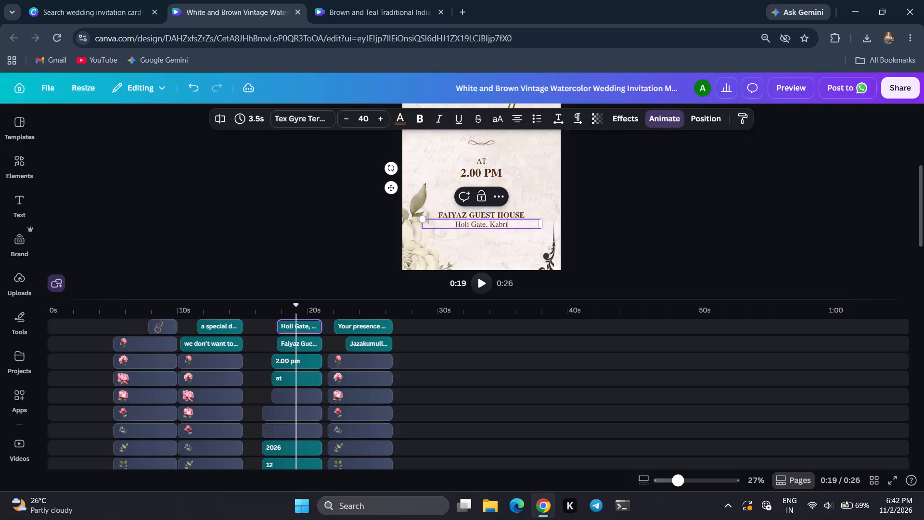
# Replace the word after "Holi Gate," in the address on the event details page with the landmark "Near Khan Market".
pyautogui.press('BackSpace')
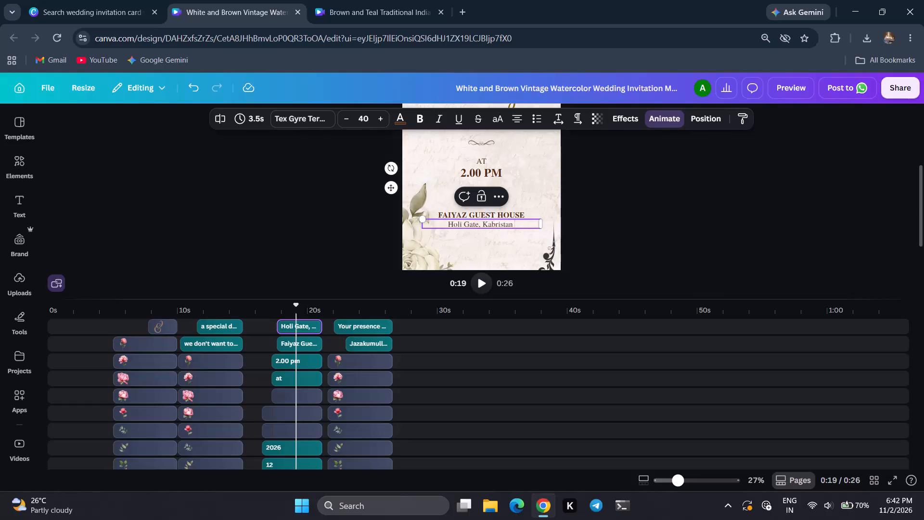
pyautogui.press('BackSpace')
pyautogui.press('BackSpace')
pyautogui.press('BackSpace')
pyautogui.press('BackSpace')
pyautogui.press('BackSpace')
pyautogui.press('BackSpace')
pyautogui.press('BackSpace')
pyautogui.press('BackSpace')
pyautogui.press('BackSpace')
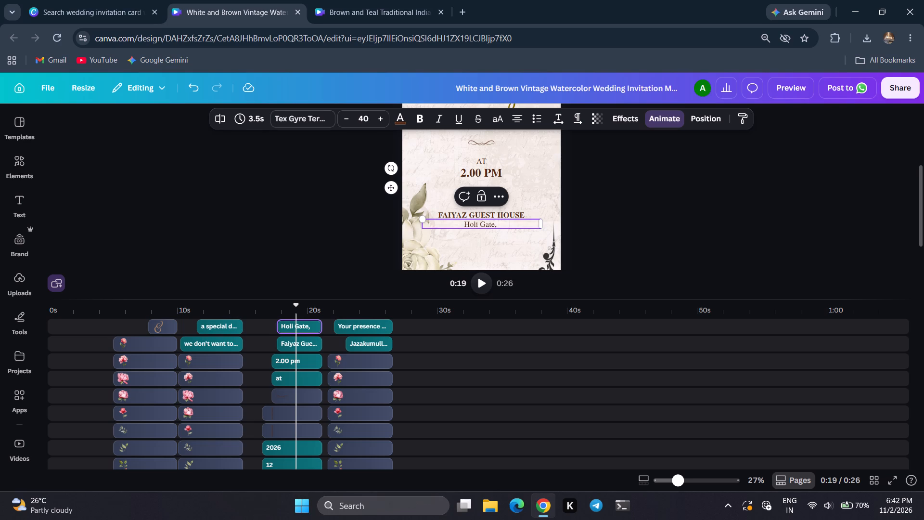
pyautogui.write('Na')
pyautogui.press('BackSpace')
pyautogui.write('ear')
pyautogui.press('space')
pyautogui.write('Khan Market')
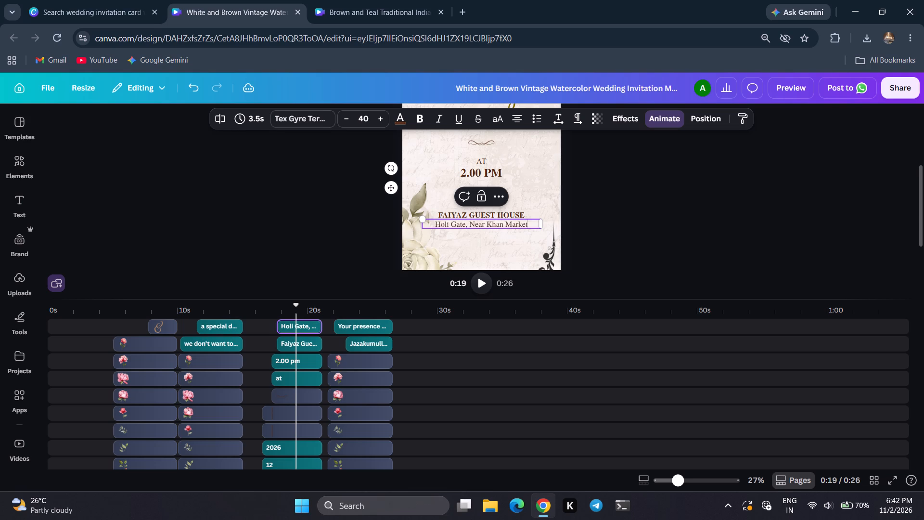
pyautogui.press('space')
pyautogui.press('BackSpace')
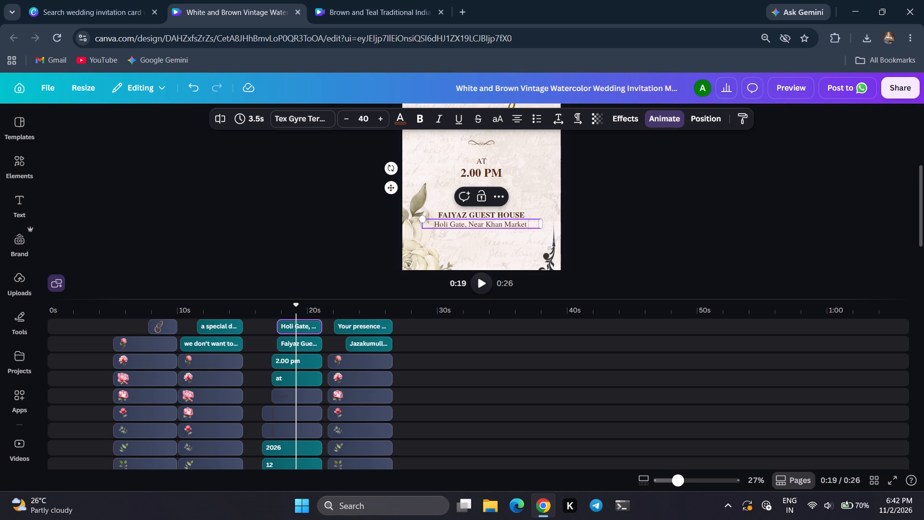
# Add the city and postcode as a second line of the venue address on the event details page.
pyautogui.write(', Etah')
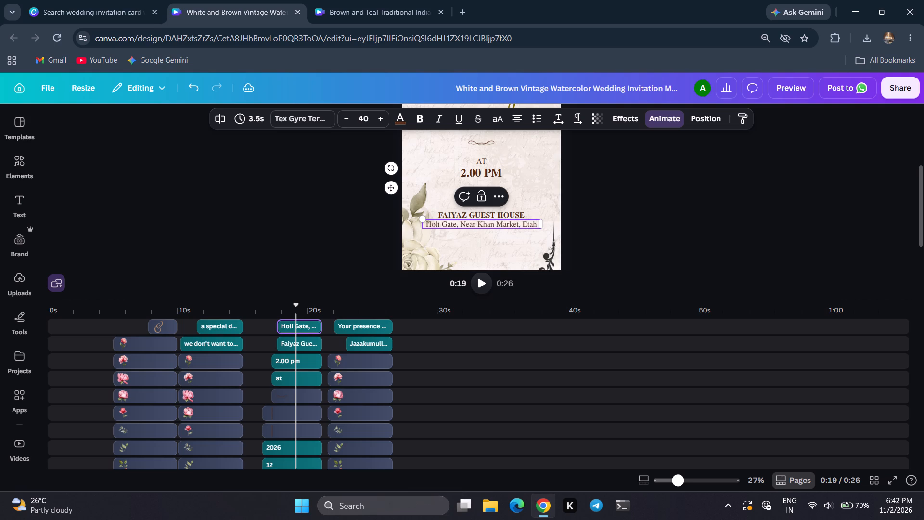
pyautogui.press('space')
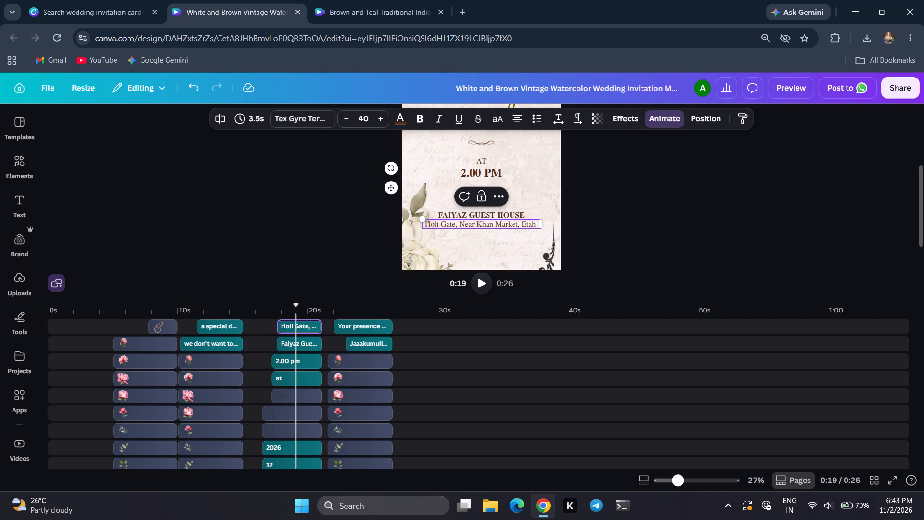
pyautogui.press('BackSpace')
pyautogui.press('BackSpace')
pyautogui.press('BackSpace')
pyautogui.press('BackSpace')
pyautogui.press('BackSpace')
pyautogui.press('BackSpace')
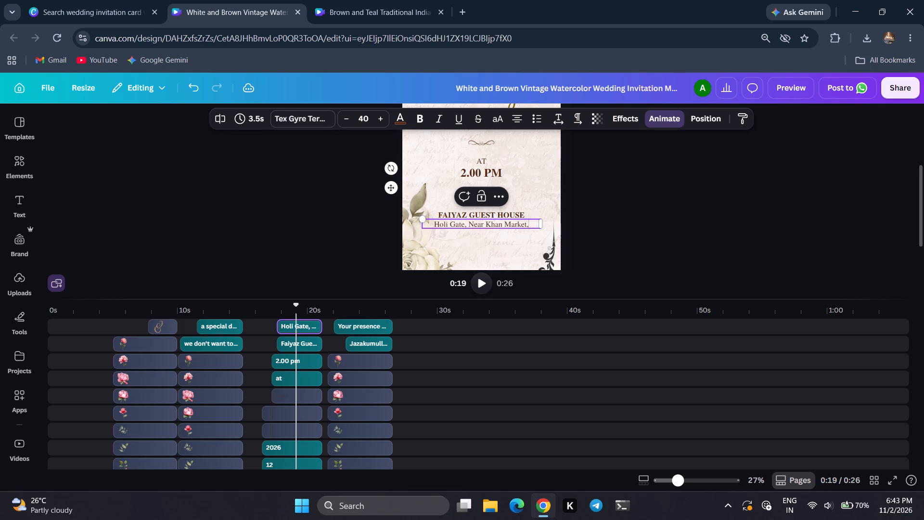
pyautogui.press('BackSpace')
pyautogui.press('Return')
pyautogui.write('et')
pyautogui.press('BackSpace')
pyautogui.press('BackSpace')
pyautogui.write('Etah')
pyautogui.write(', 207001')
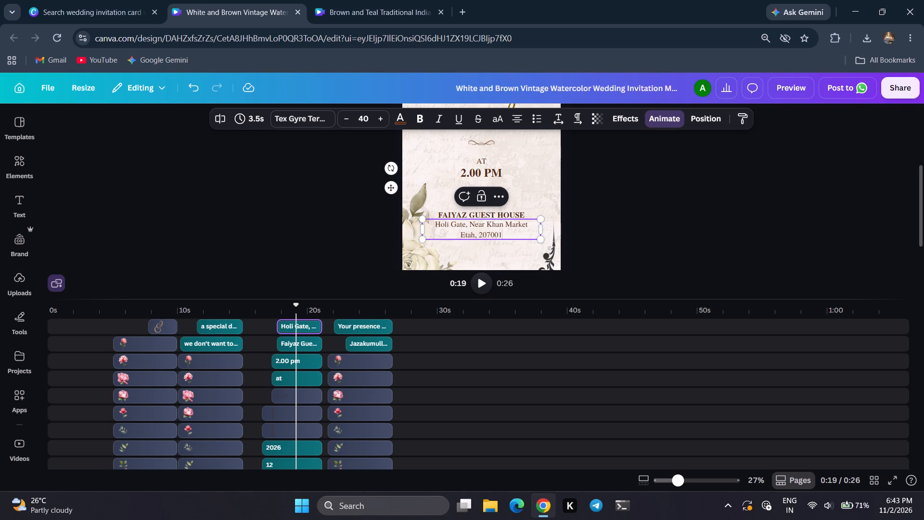
# Replace the venue name Faiyaz Guest House on the event details page with S A Farm House.
pyautogui.tripleClick(500, 211)
pyautogui.press('BackSpace')
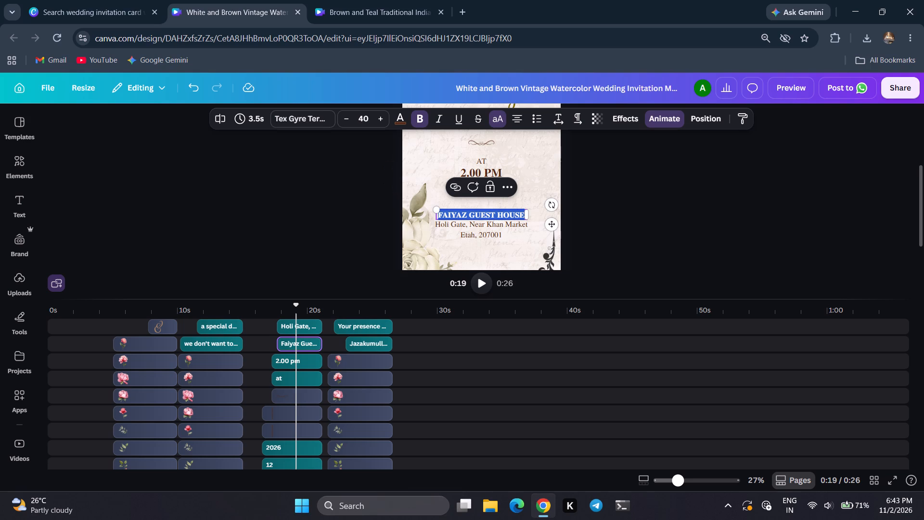
pyautogui.hotkey('shift', 's')
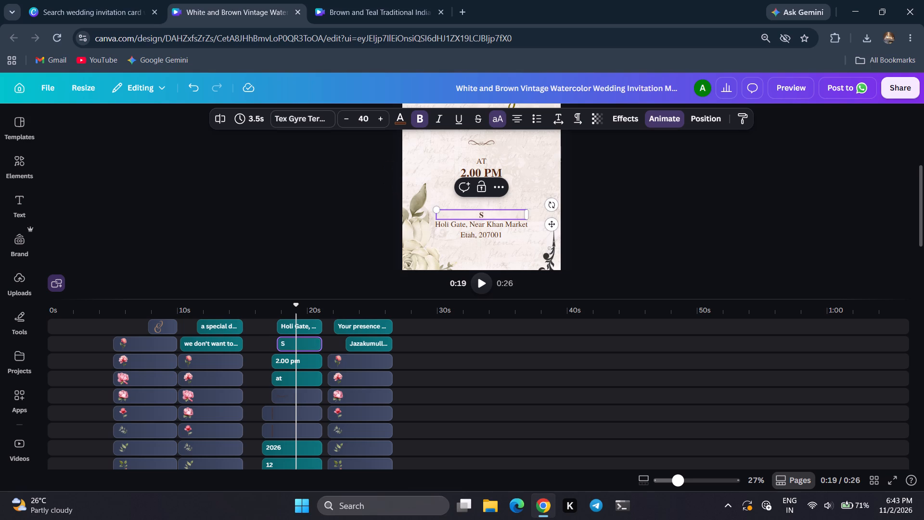
pyautogui.press('space')
pyautogui.write('A Farm House')
# Replace the first line of the venue address with the farm house's area and road, keeping city and postcode on the second line.
pyautogui.tripleClick(484, 231)
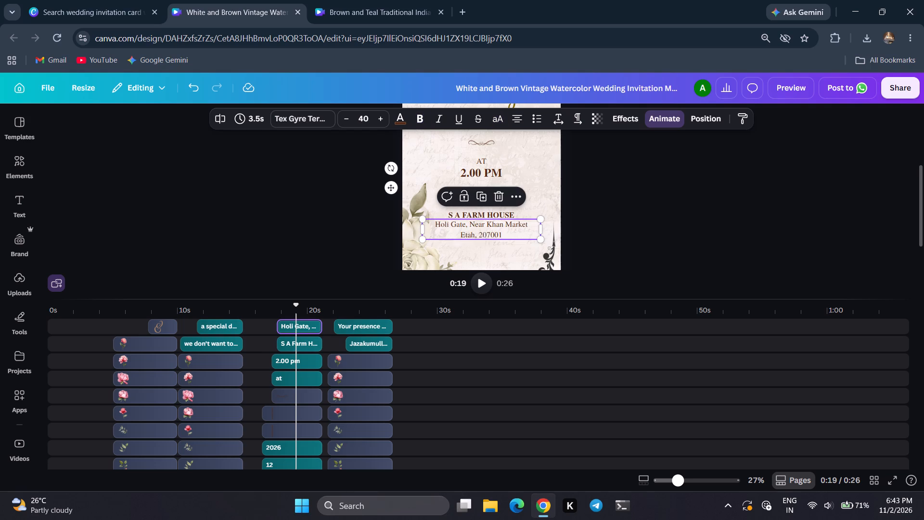
pyautogui.tripleClick(482, 222)
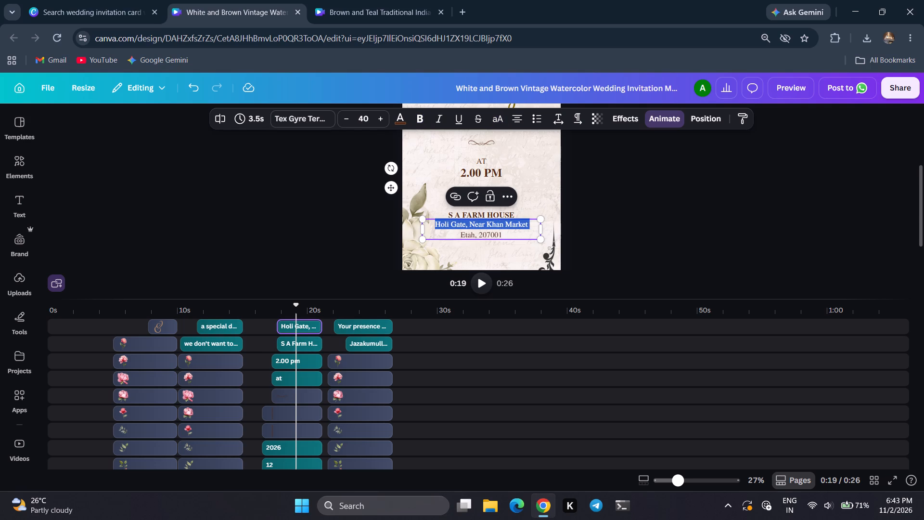
pyautogui.press('BackSpace')
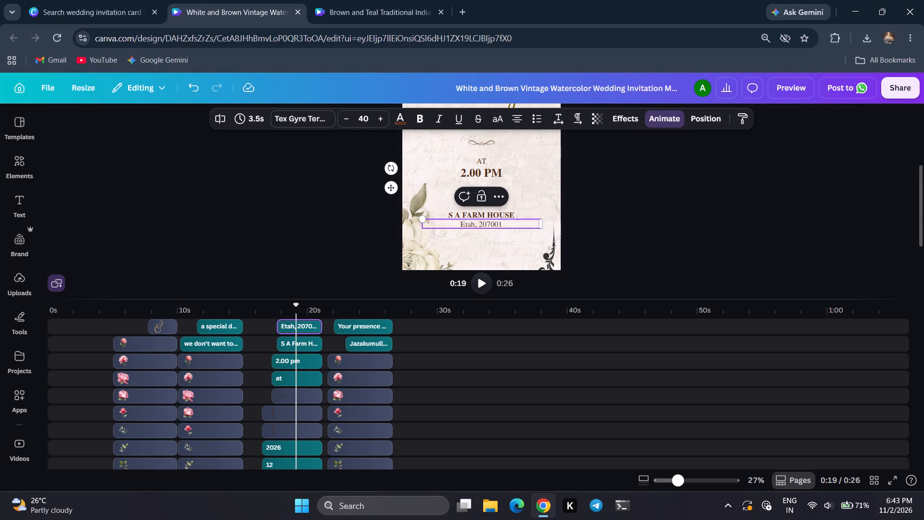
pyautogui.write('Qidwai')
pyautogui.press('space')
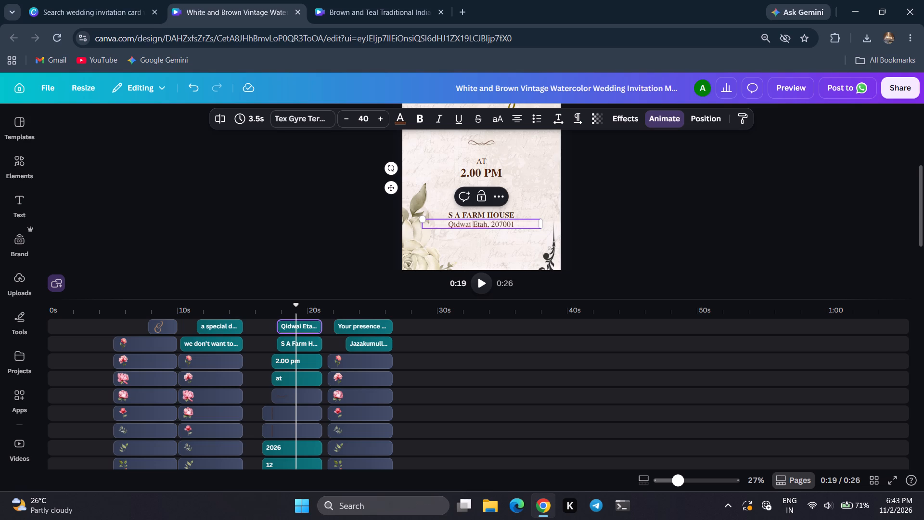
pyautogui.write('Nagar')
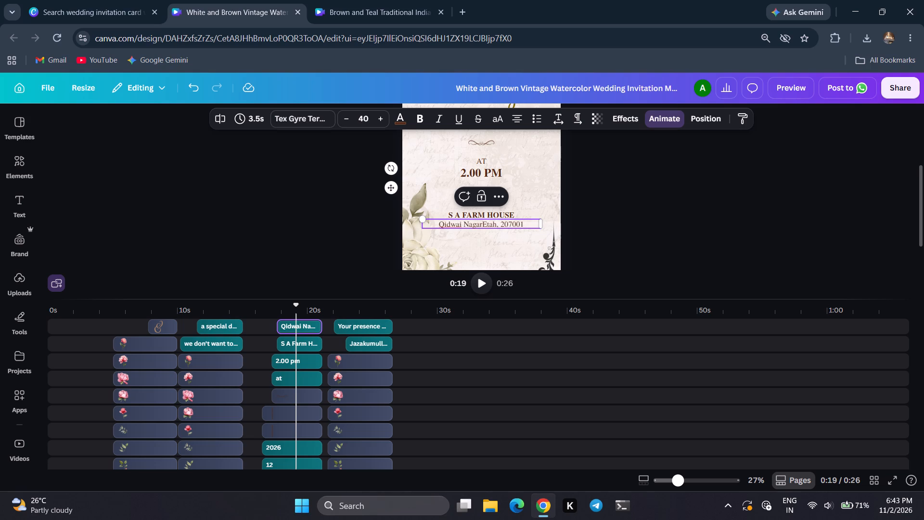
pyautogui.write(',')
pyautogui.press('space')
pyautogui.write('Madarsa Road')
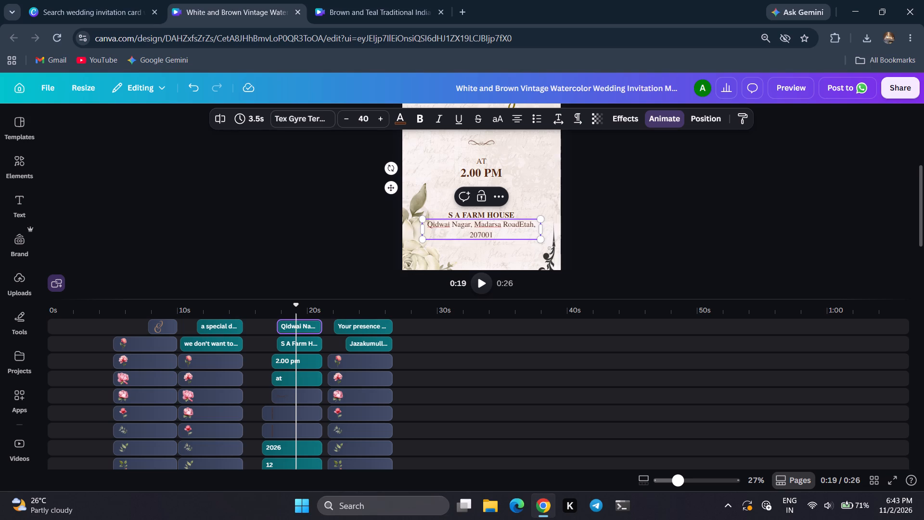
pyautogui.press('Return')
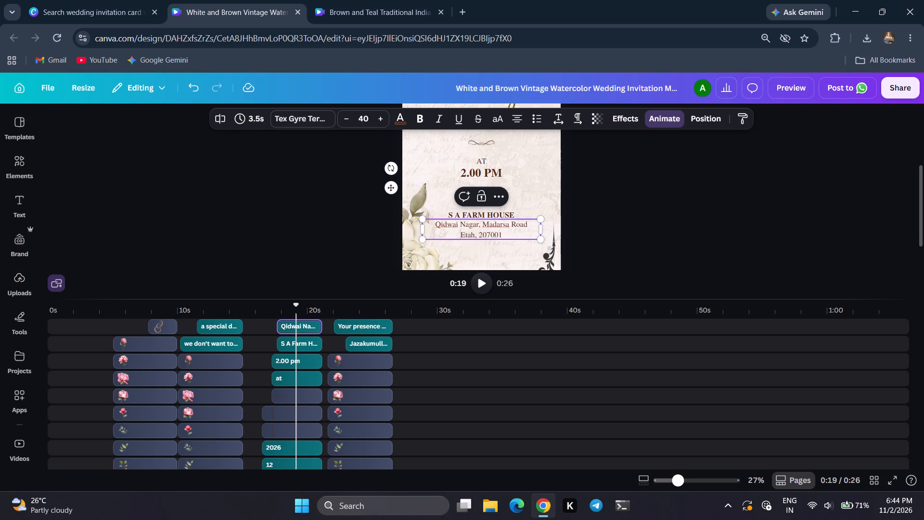
pyautogui.click(525, 224)
pyautogui.click(512, 231)
pyautogui.moveTo(512, 231); pyautogui.dragTo(590, 238)
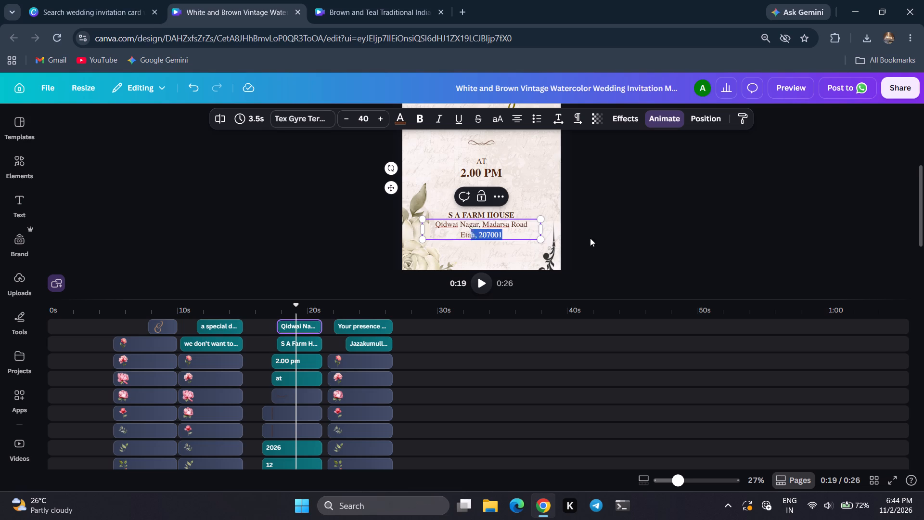
pyautogui.moveTo(590, 238); pyautogui.dragTo(607, 239)
pyautogui.click(607, 239)
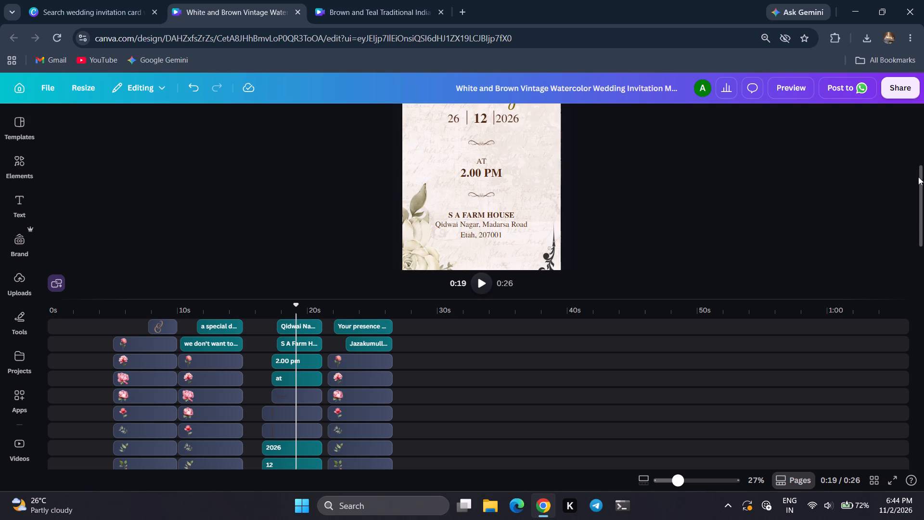
# Play the invitation video from the start to review all the personalised pages.
pyautogui.moveTo(920, 183); pyautogui.dragTo(921, 197)
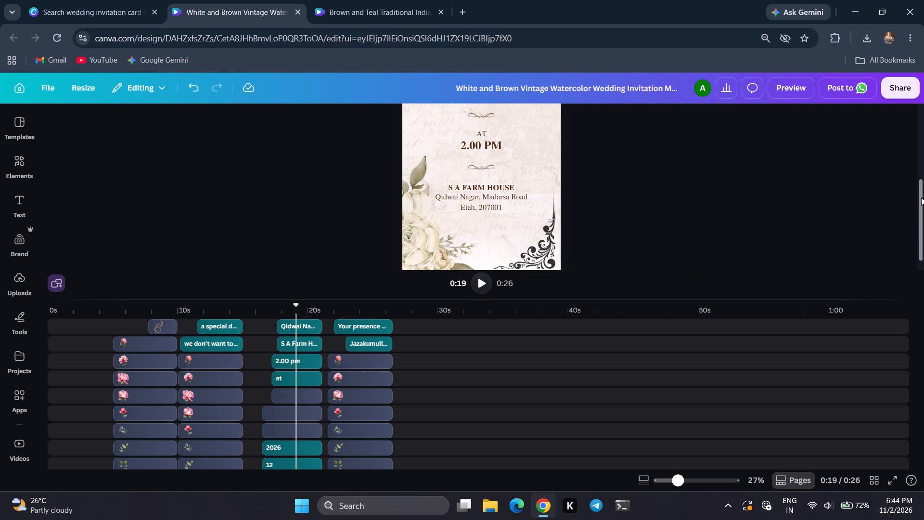
pyautogui.moveTo(921, 197); pyautogui.dragTo(923, 158)
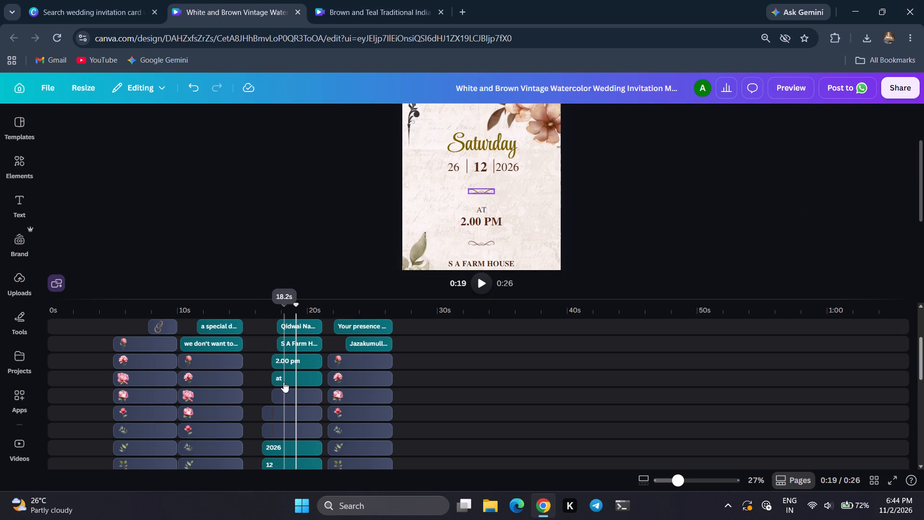
pyautogui.click(205, 339)
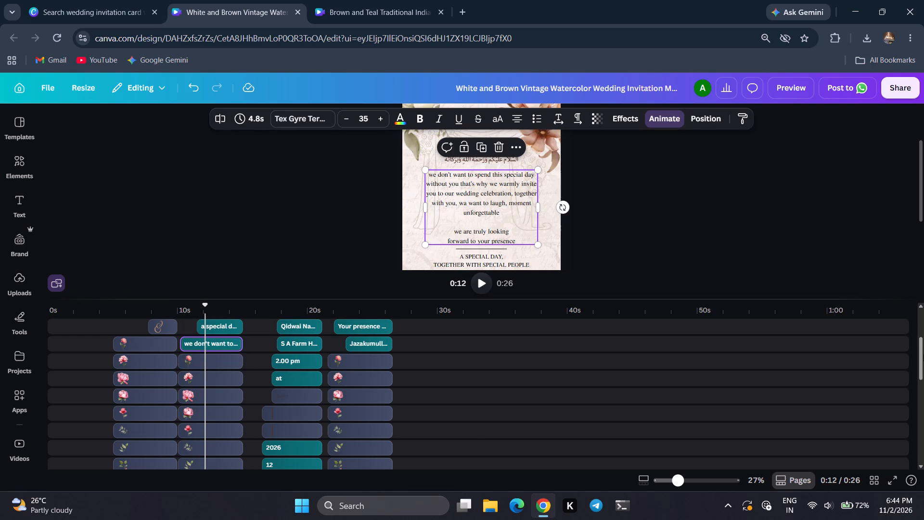
pyautogui.moveTo(920, 349); pyautogui.dragTo(923, 312)
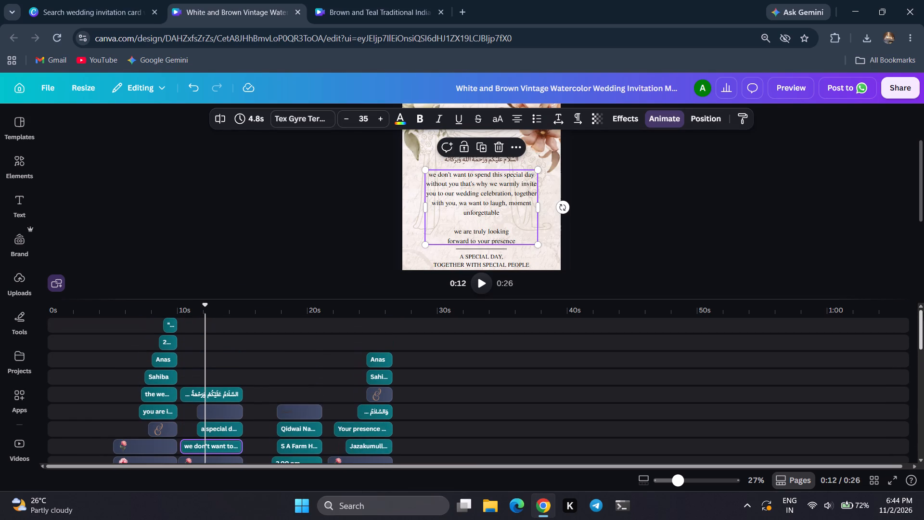
pyautogui.moveTo(923, 312); pyautogui.dragTo(923, 309)
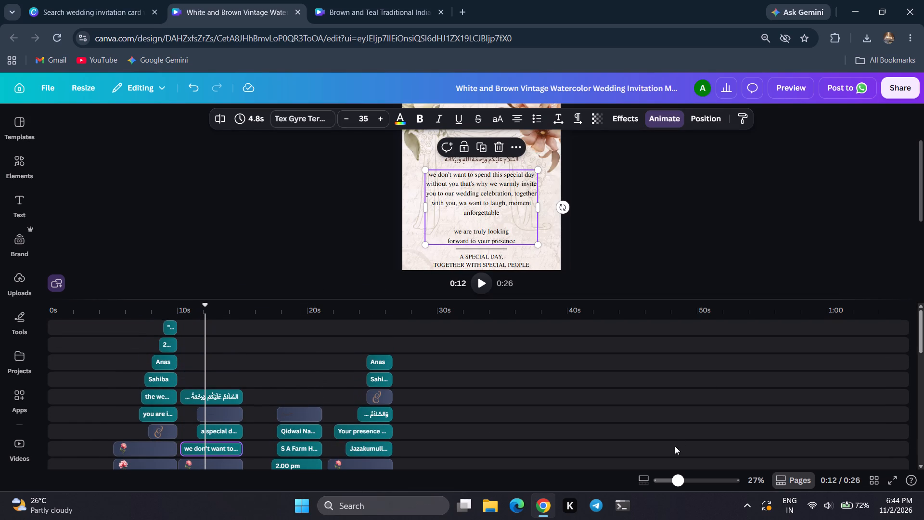
pyautogui.moveTo(677, 482); pyautogui.dragTo(660, 481)
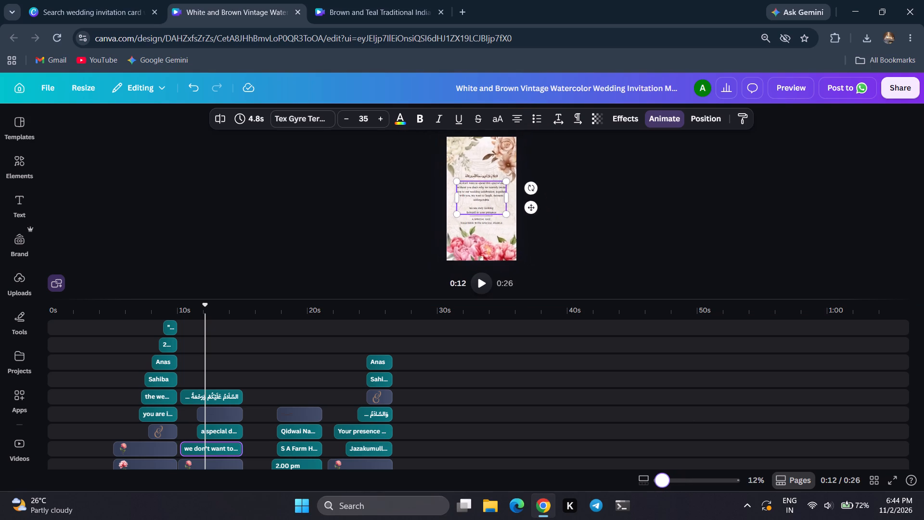
pyautogui.moveTo(660, 481); pyautogui.dragTo(658, 481)
pyautogui.click(475, 277)
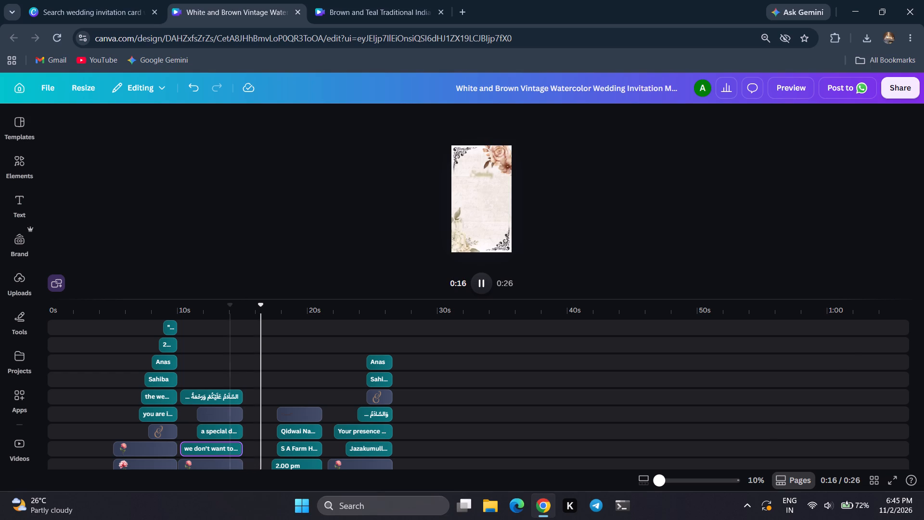
pyautogui.click(56, 315)
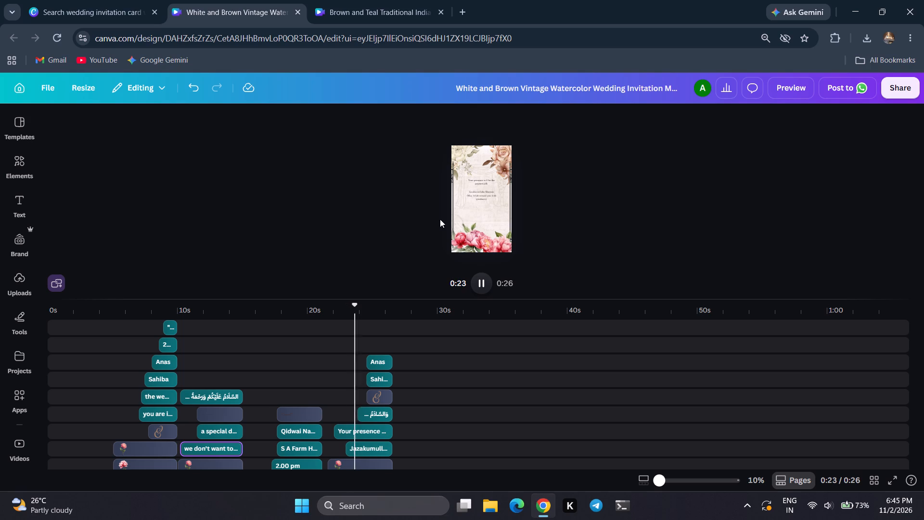
pyautogui.press('space')
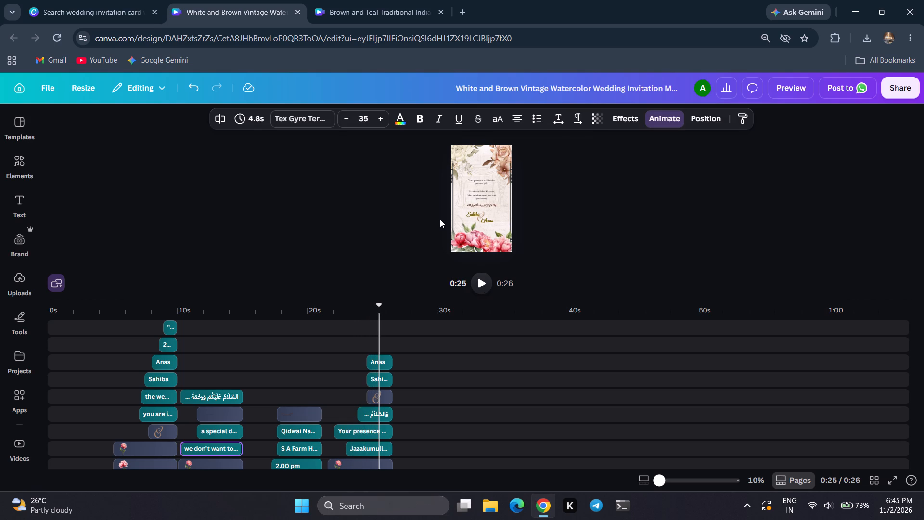
# Examine the closing page up close, checking the thank-you message, Arabic greeting, couple's names and flowers, and play its final second.
pyautogui.click(478, 199)
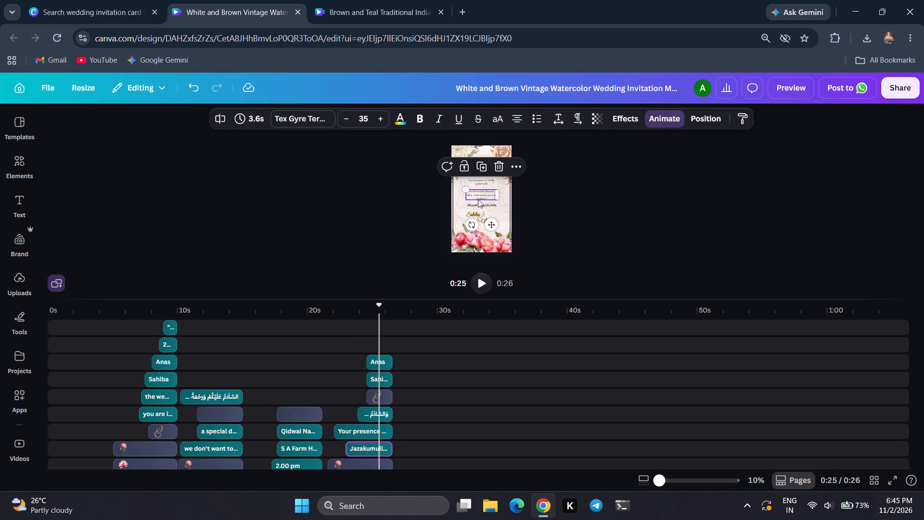
pyautogui.doubleClick(478, 199)
pyautogui.click(669, 482)
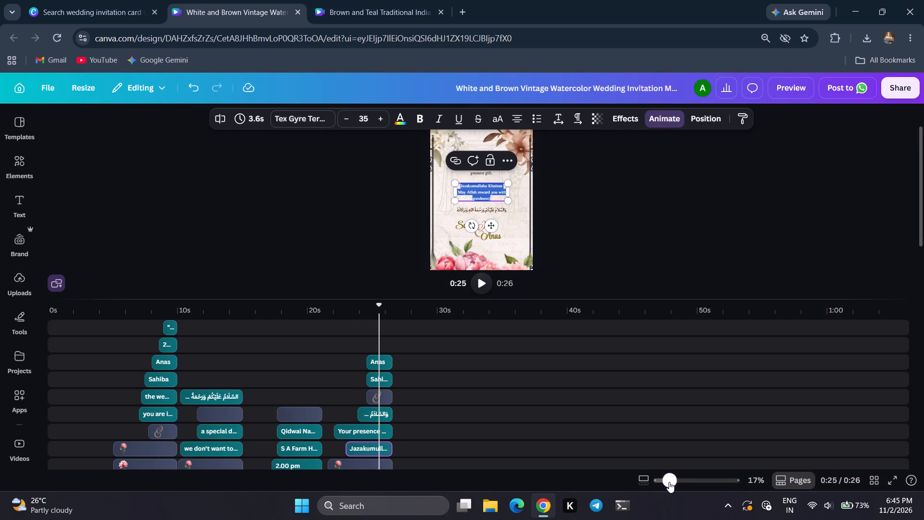
pyautogui.click(682, 482)
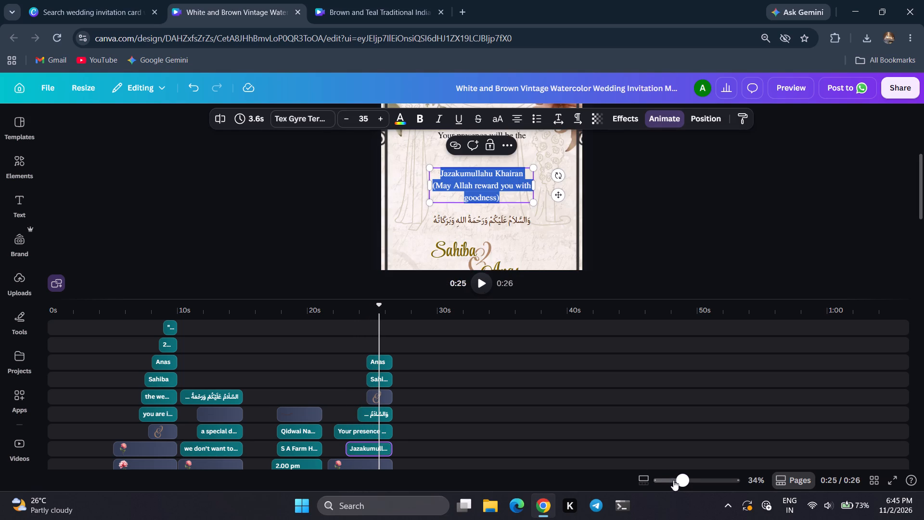
pyautogui.click(663, 205)
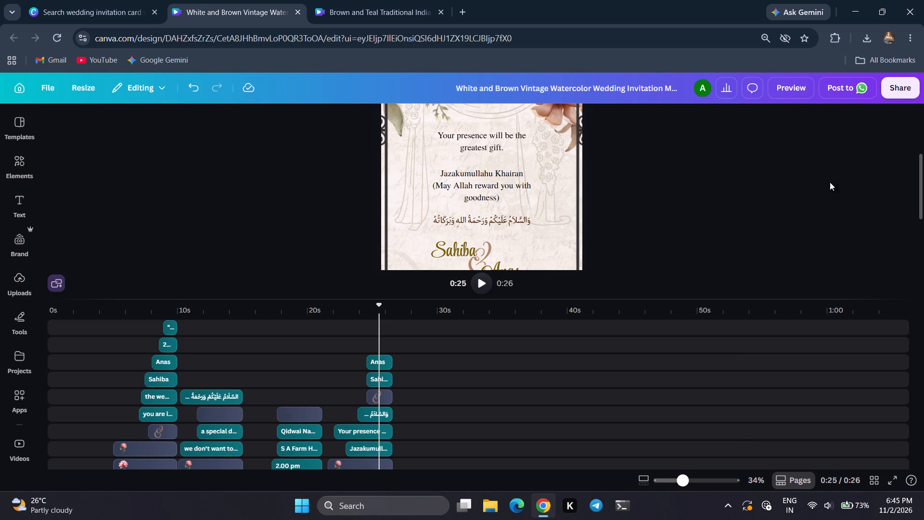
pyautogui.moveTo(921, 182); pyautogui.dragTo(920, 225)
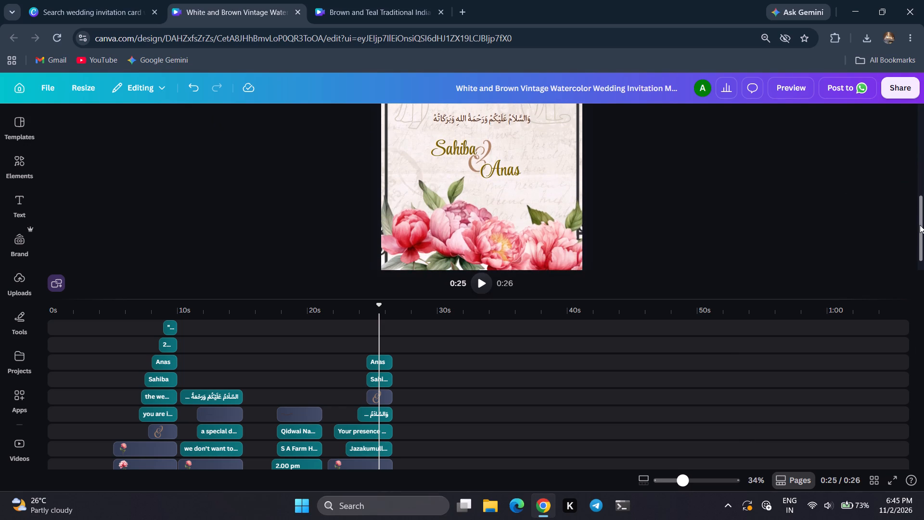
pyautogui.moveTo(920, 225); pyautogui.dragTo(918, 214)
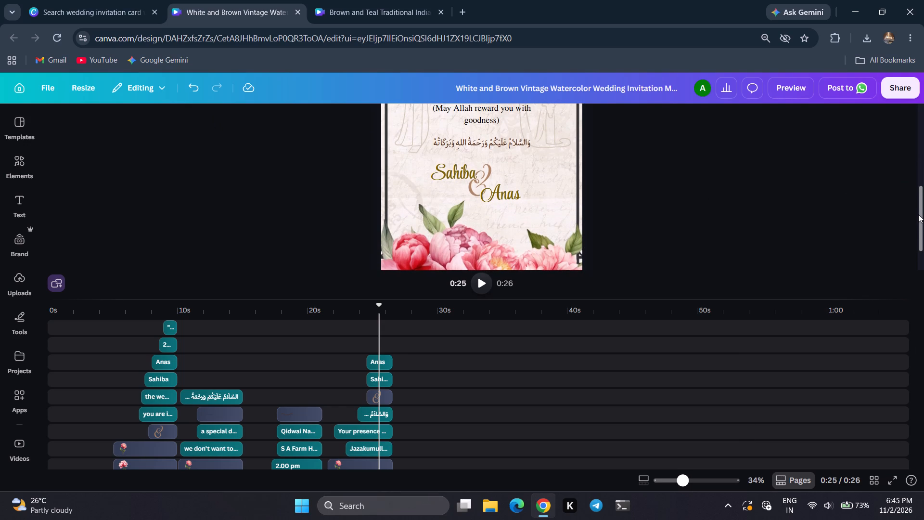
pyautogui.moveTo(918, 214); pyautogui.dragTo(916, 240)
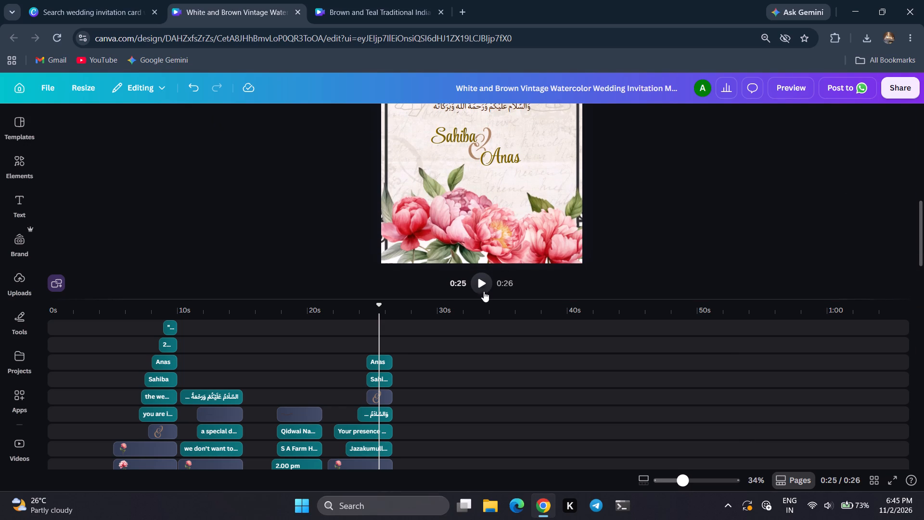
pyautogui.click(483, 288)
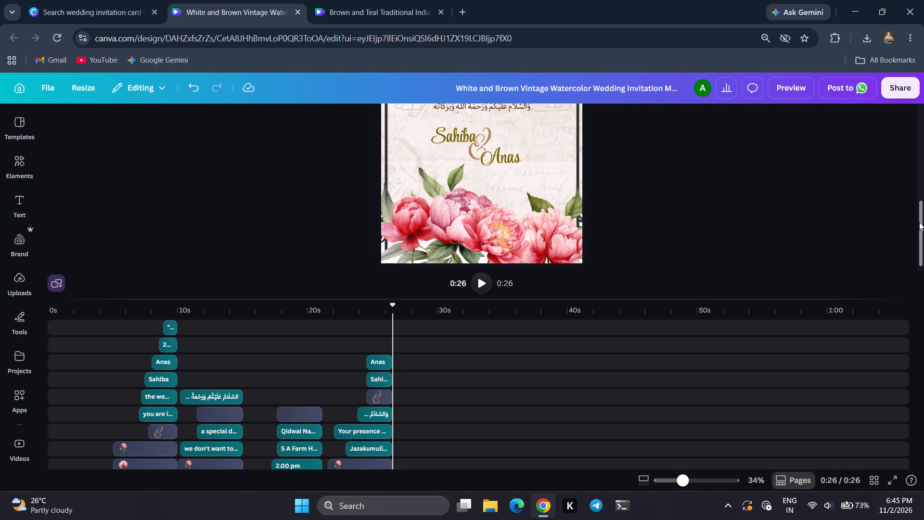
pyautogui.moveTo(919, 222); pyautogui.dragTo(916, 136)
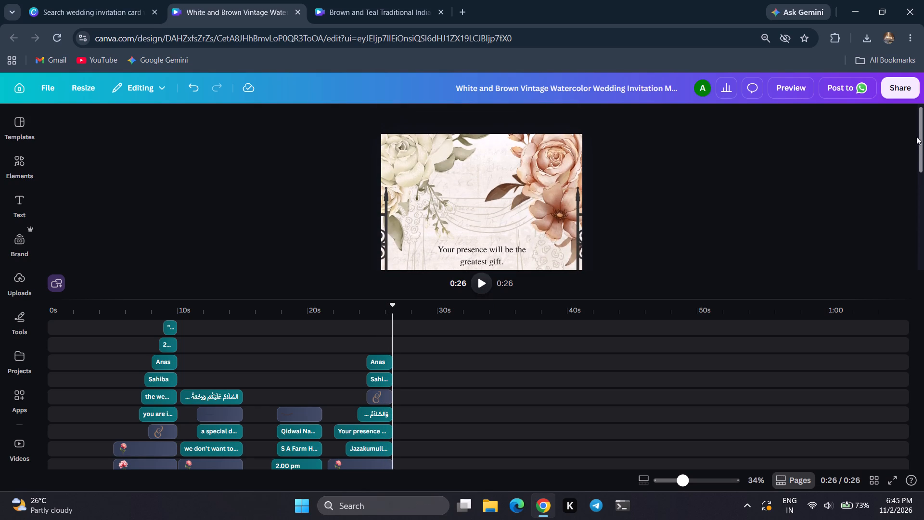
pyautogui.moveTo(916, 136); pyautogui.dragTo(913, 186)
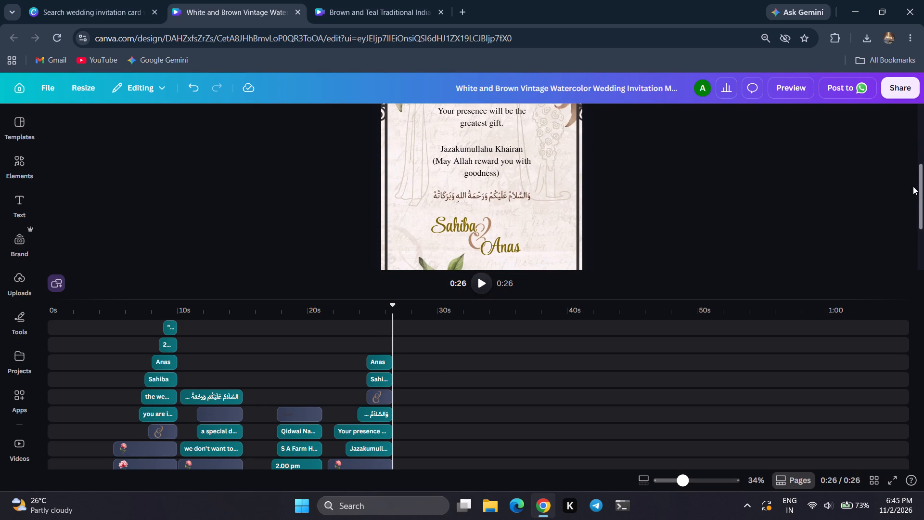
pyautogui.moveTo(913, 186); pyautogui.dragTo(913, 174)
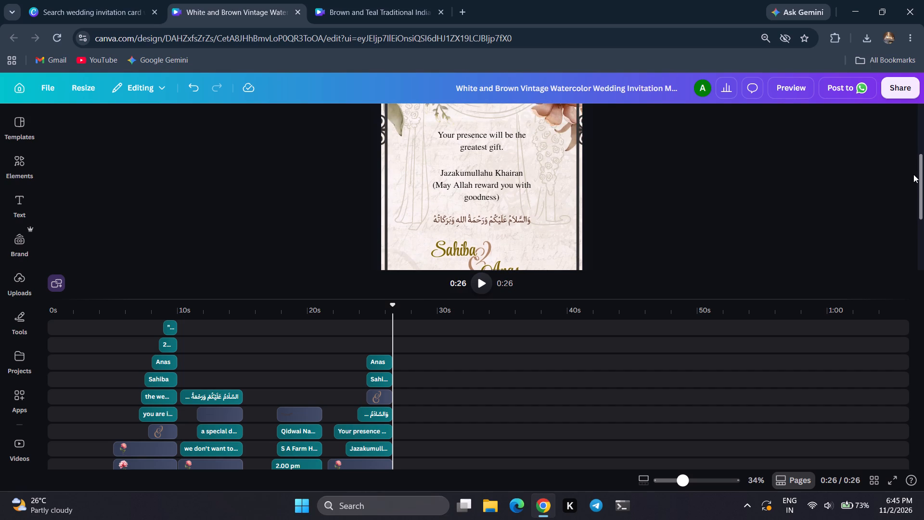
pyautogui.moveTo(913, 174); pyautogui.dragTo(910, 268)
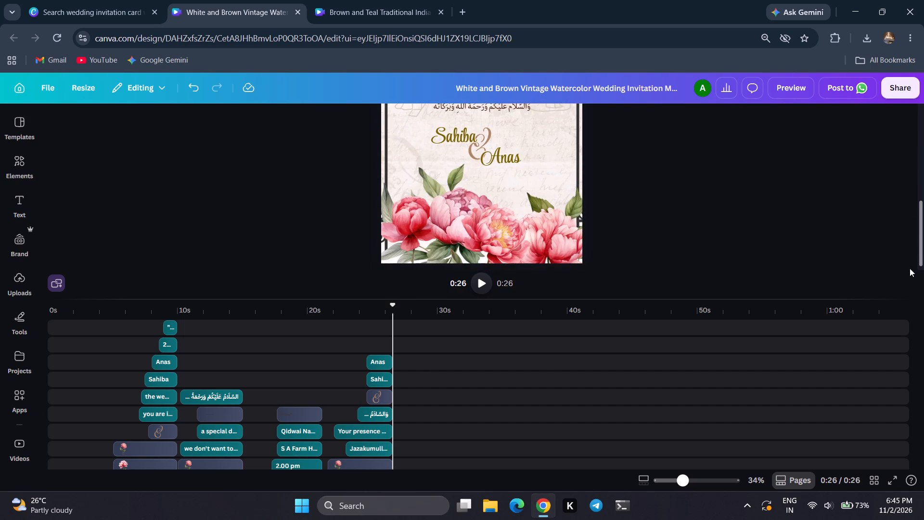
pyautogui.moveTo(910, 268); pyautogui.dragTo(913, 149)
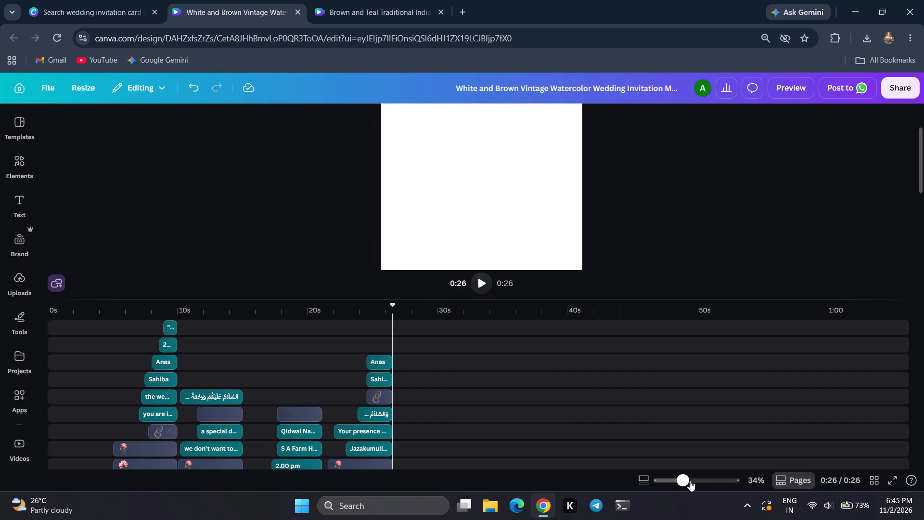
# Inspect the quote, date, couple's names, invitation heading and ampersand one by one on the page announcing the wedding.
pyautogui.moveTo(689, 478); pyautogui.dragTo(674, 480)
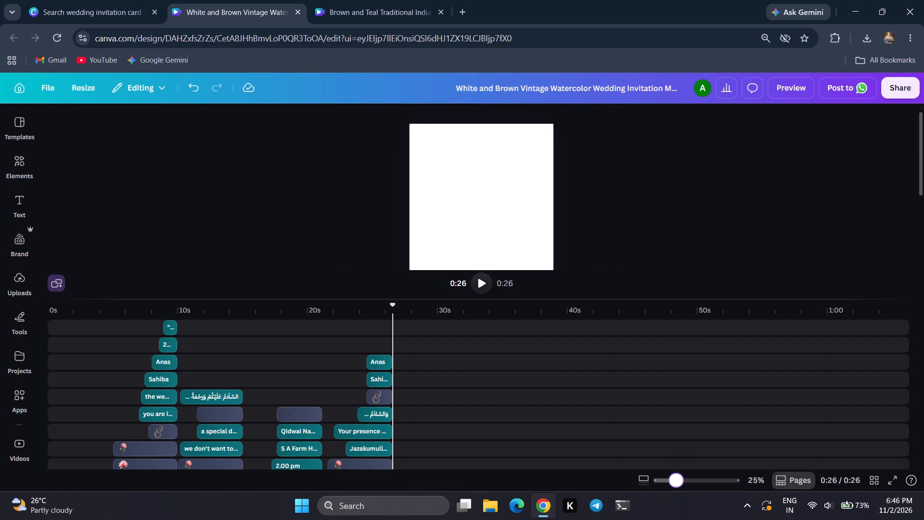
pyautogui.moveTo(674, 480); pyautogui.dragTo(668, 481)
pyautogui.click(642, 483)
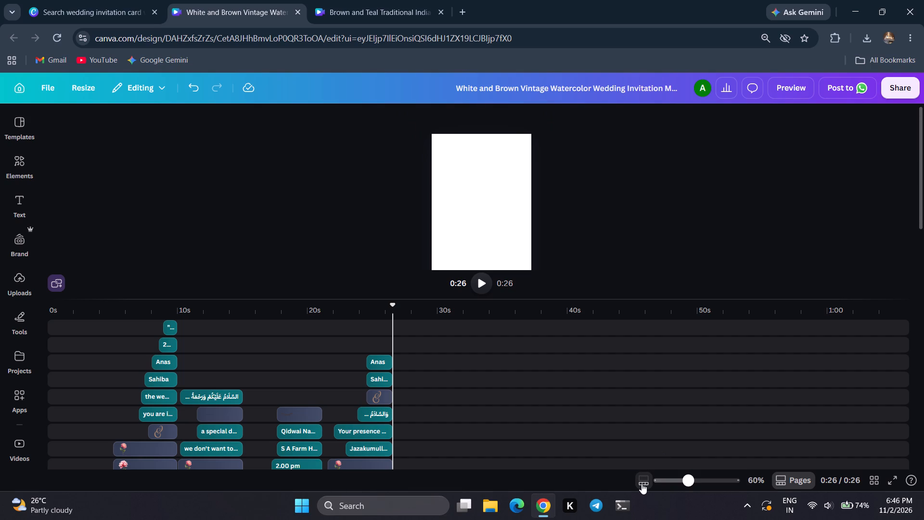
pyautogui.click(687, 476)
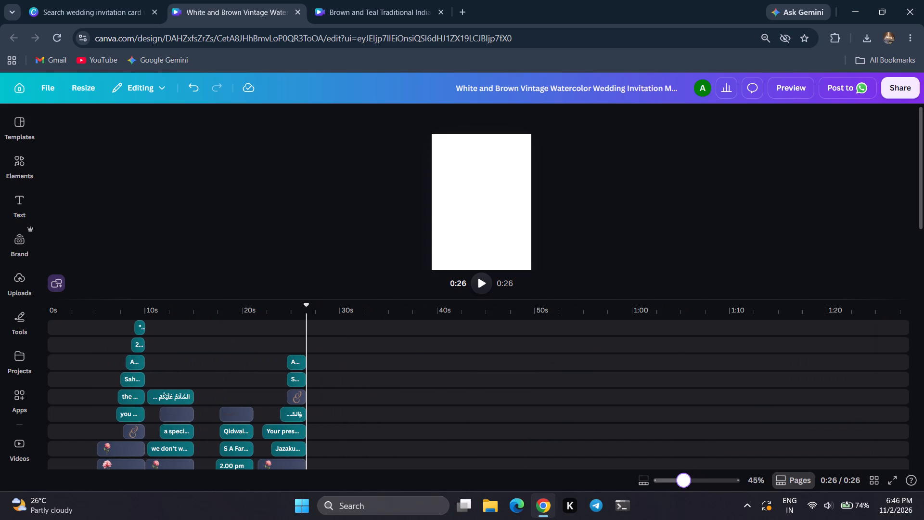
pyautogui.click(647, 477)
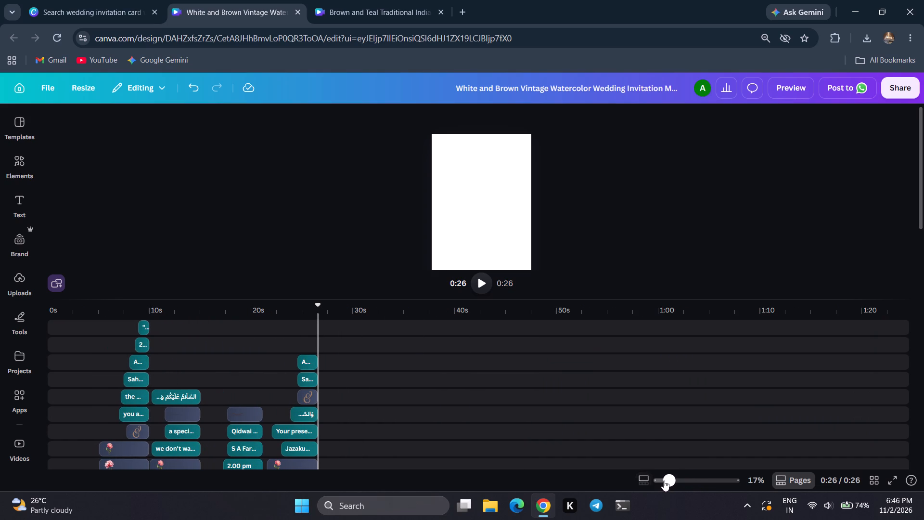
pyautogui.click(667, 481)
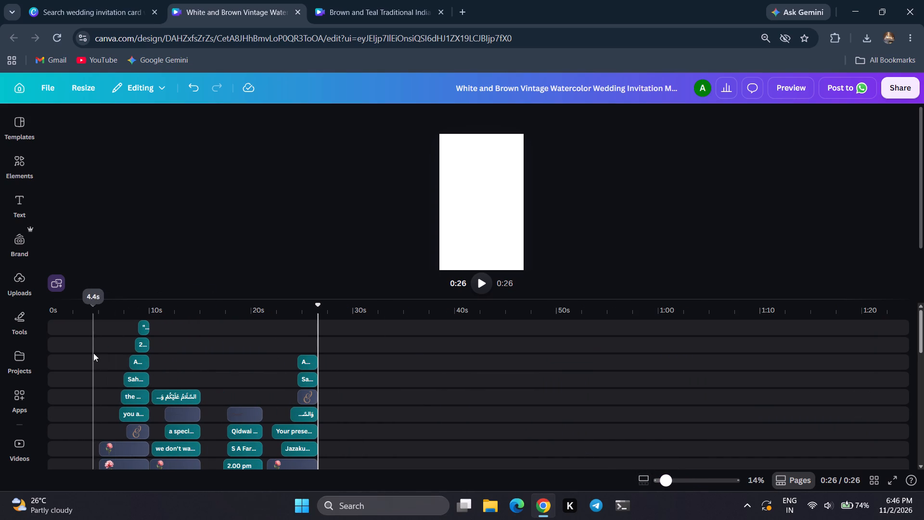
pyautogui.click(51, 333)
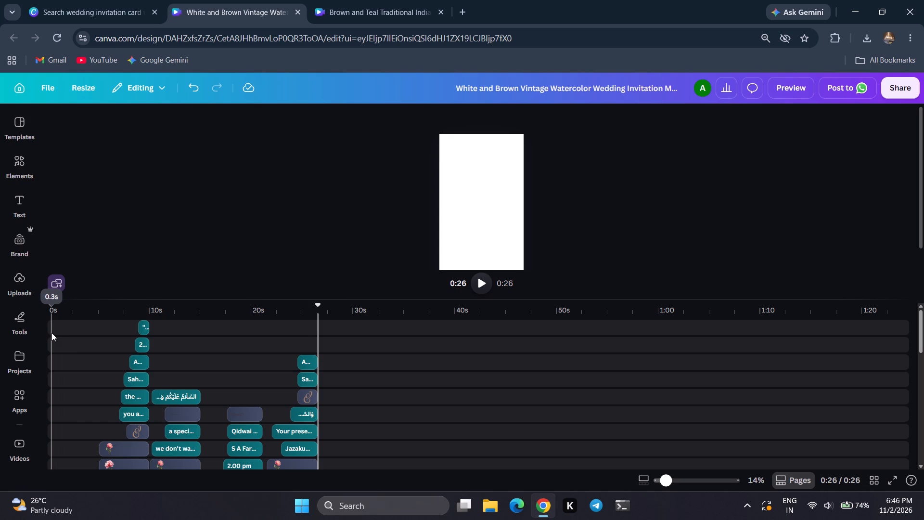
pyautogui.click(143, 326)
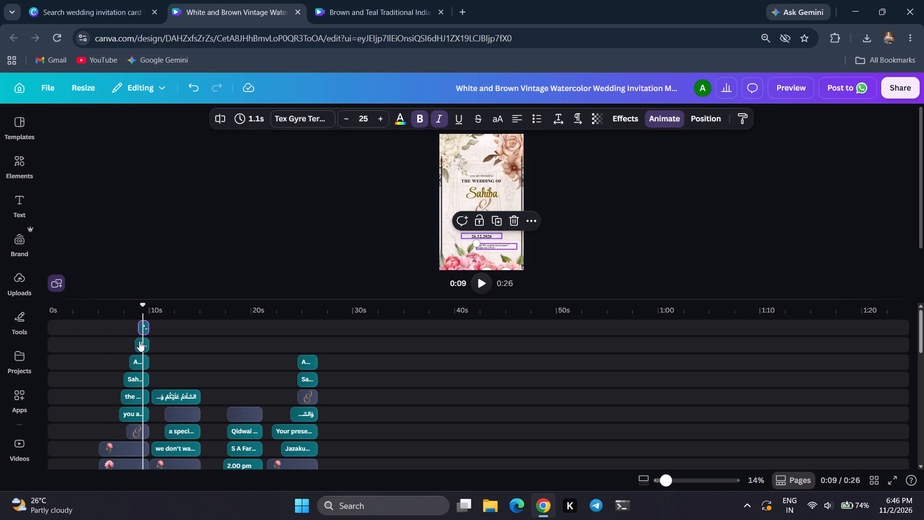
pyautogui.click(140, 347)
pyautogui.click(138, 356)
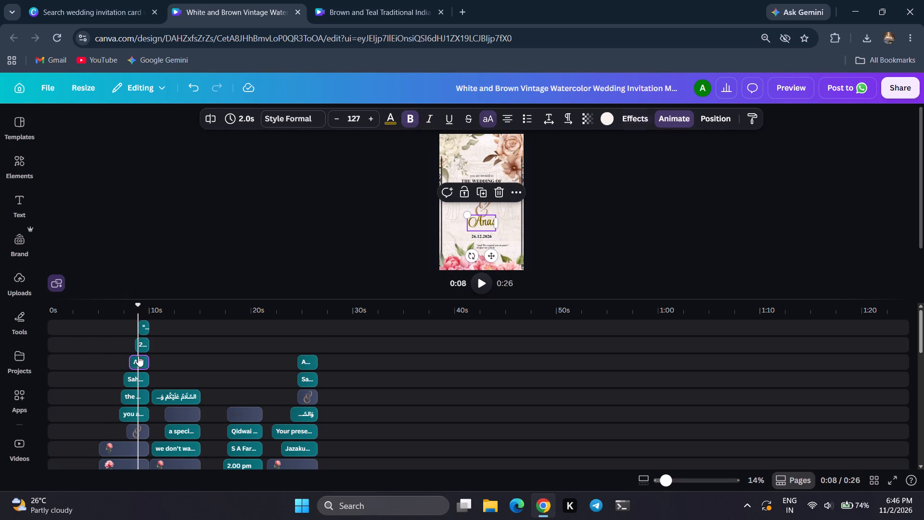
pyautogui.click(137, 379)
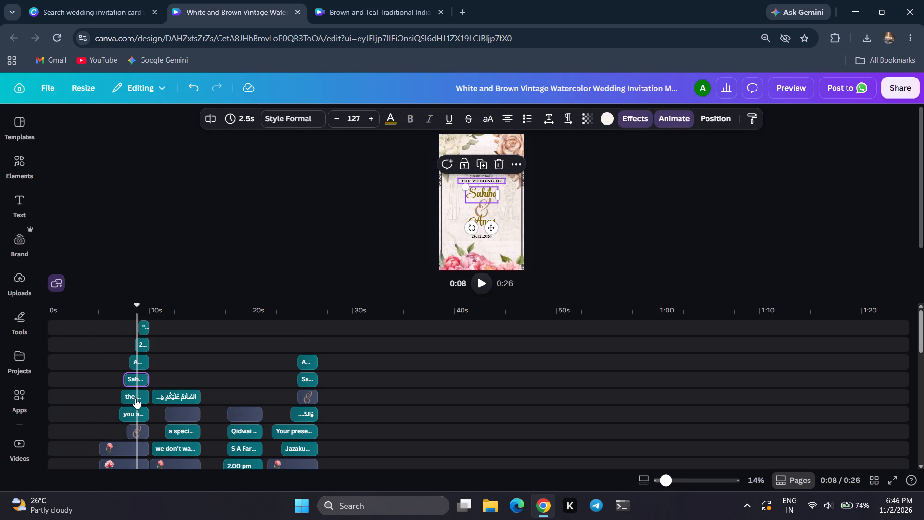
pyautogui.click(135, 398)
pyautogui.click(132, 410)
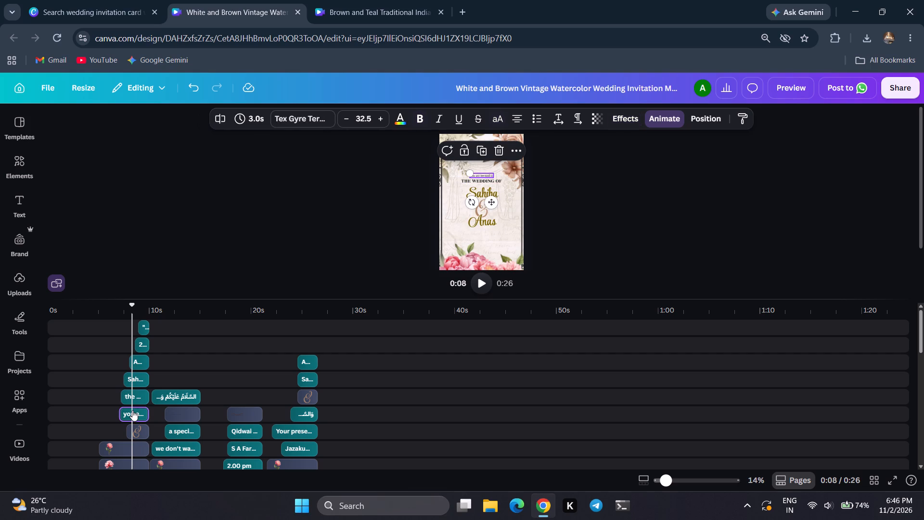
pyautogui.click(137, 430)
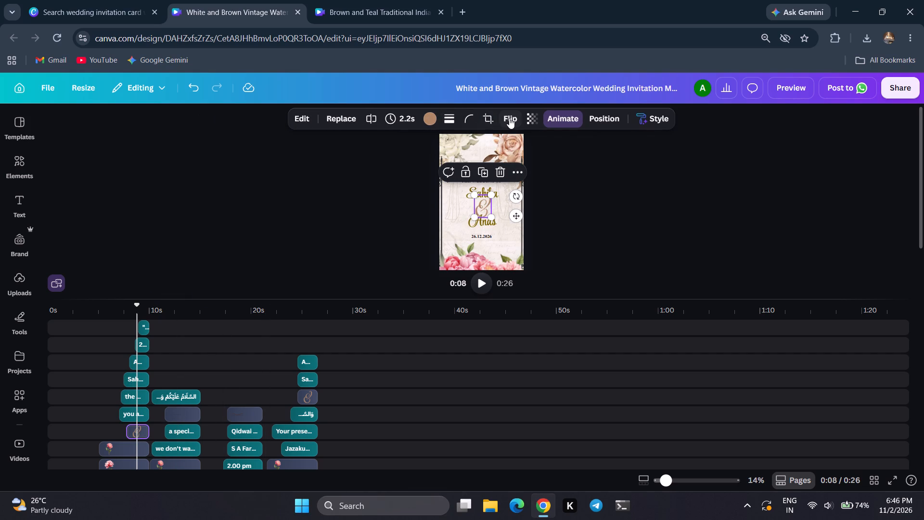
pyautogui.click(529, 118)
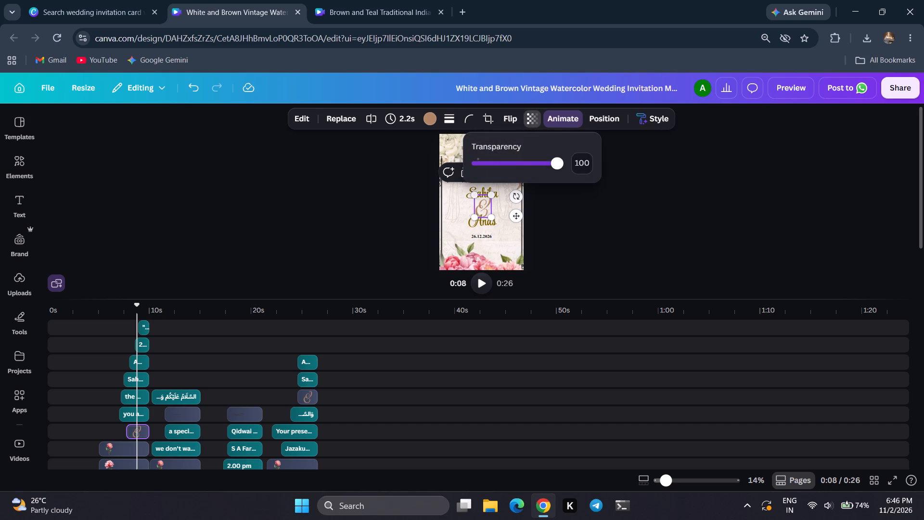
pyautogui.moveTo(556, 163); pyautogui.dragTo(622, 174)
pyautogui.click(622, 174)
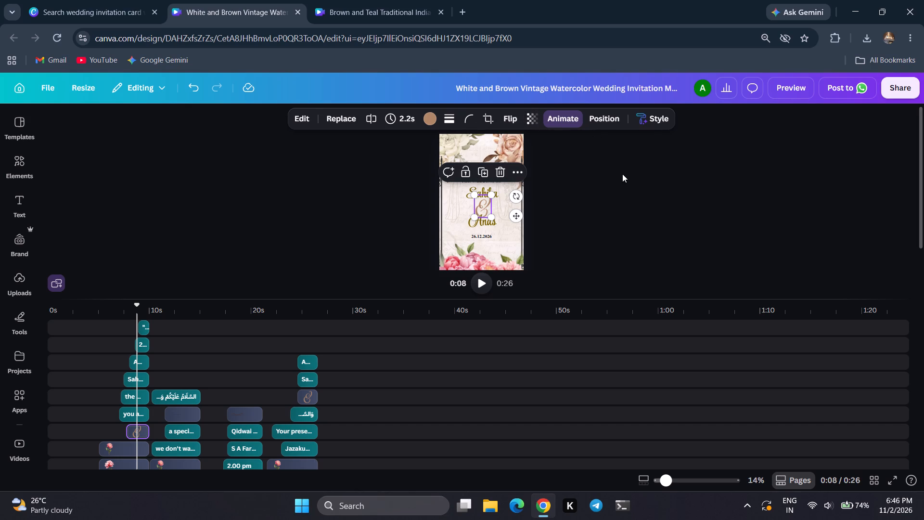
# Inspect the Arabic greeting, divider and message texts on the invitation message page, and the divider, address and venue name on the event details page.
pyautogui.click(176, 395)
pyautogui.click(179, 411)
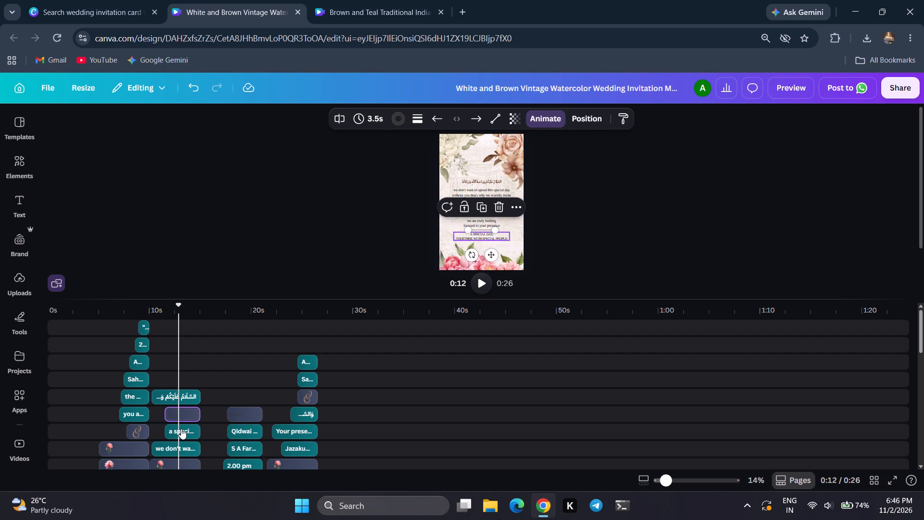
pyautogui.click(181, 429)
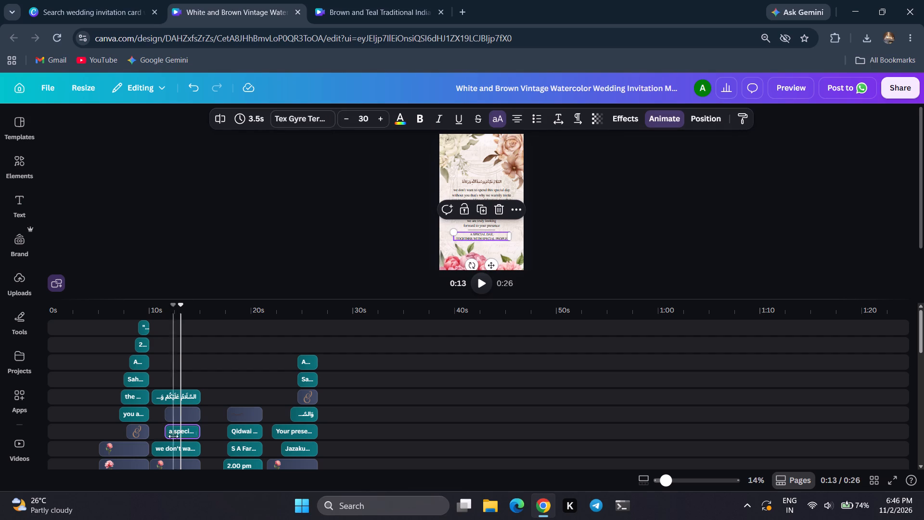
pyautogui.click(174, 444)
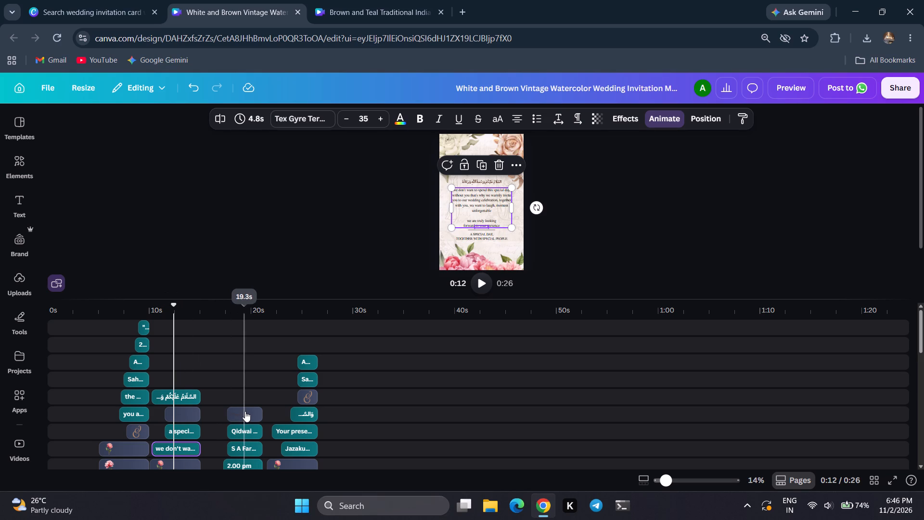
pyautogui.click(245, 411)
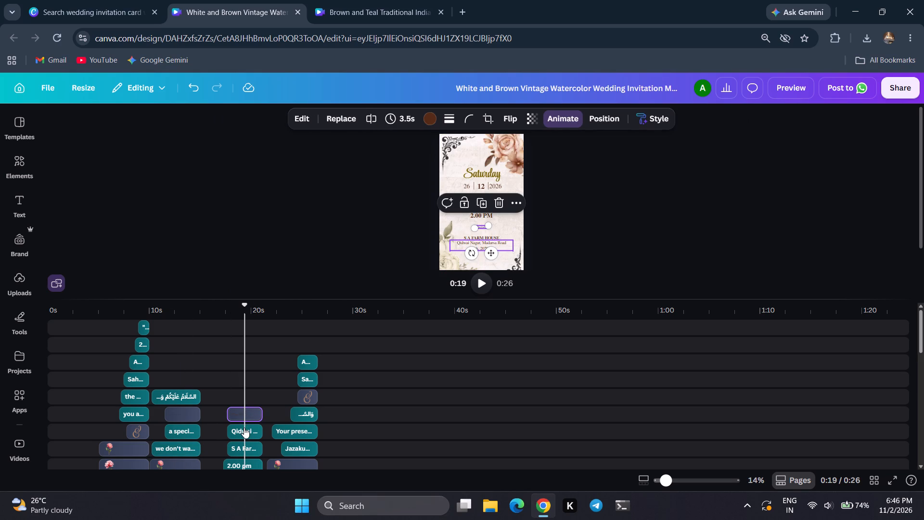
pyautogui.click(244, 428)
pyautogui.click(245, 445)
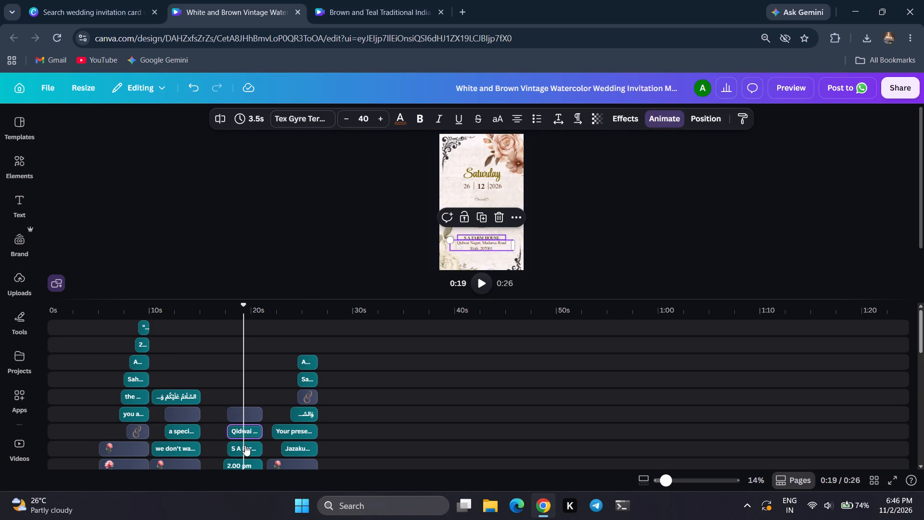
# Change the event time on the event details page to 1:30.00 PM.
pyautogui.tripleClick(921, 465)
pyautogui.click(921, 465)
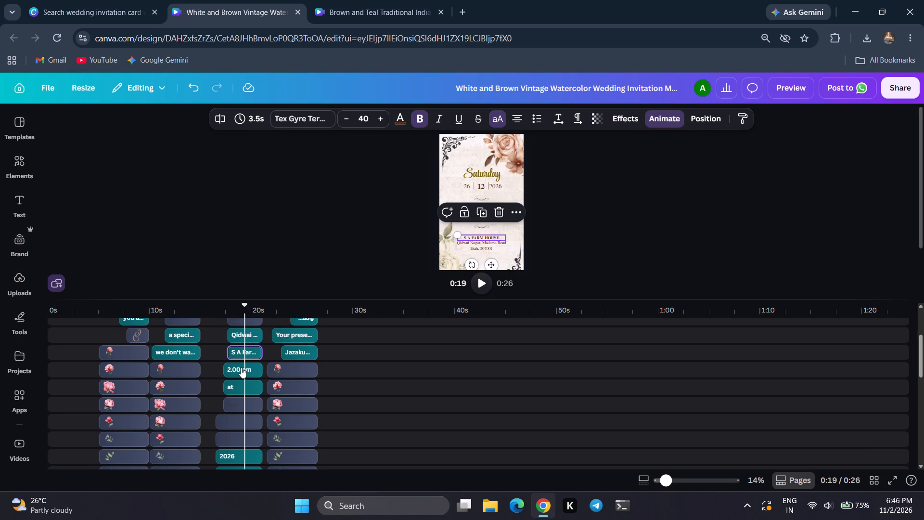
pyautogui.click(241, 368)
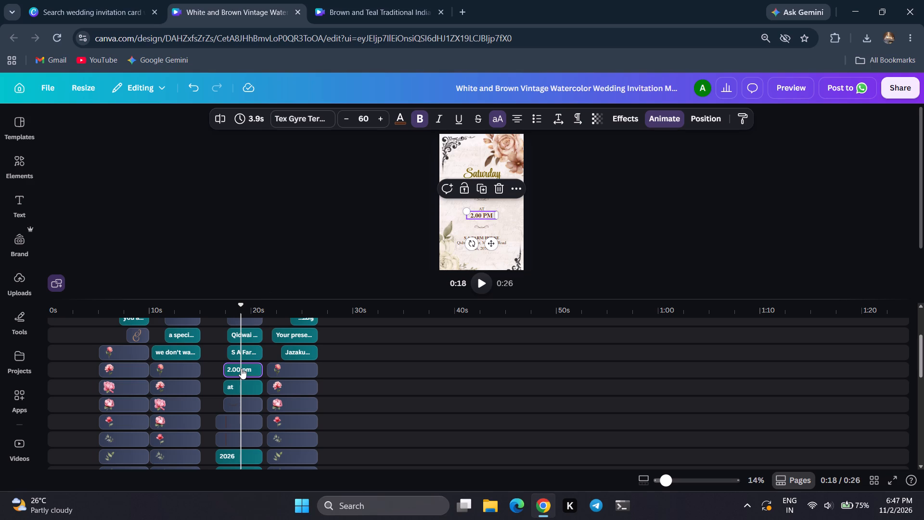
pyautogui.doubleClick(477, 215)
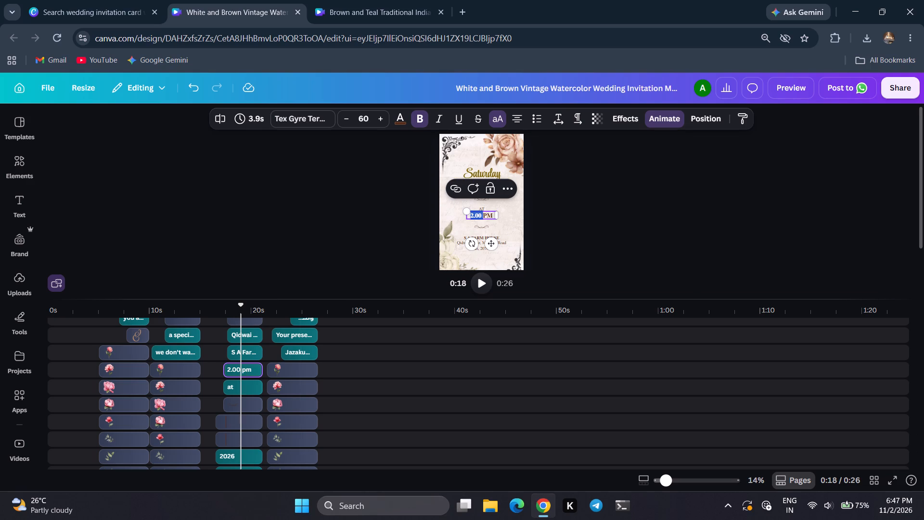
pyautogui.press('Left')
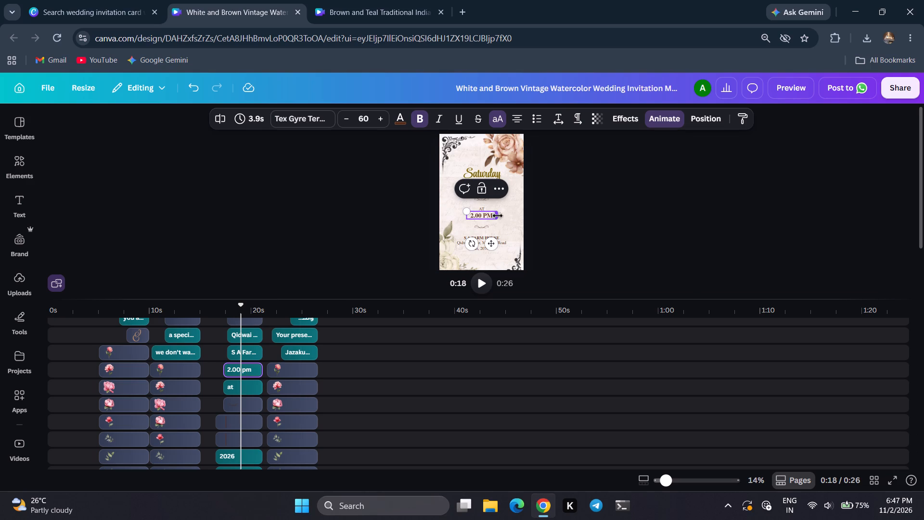
pyautogui.press('Right')
pyautogui.press('BackSpace')
pyautogui.press('1')
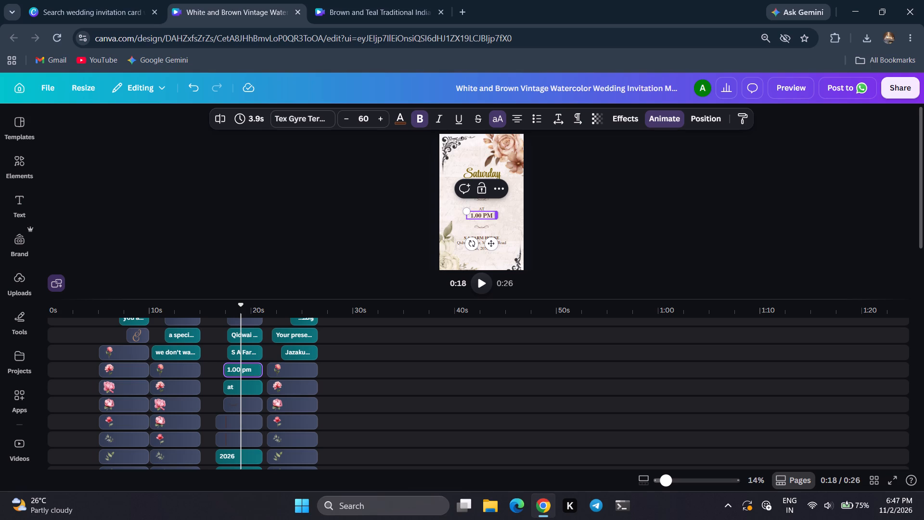
pyautogui.hotkey('shift', ':')
pyautogui.write('30')
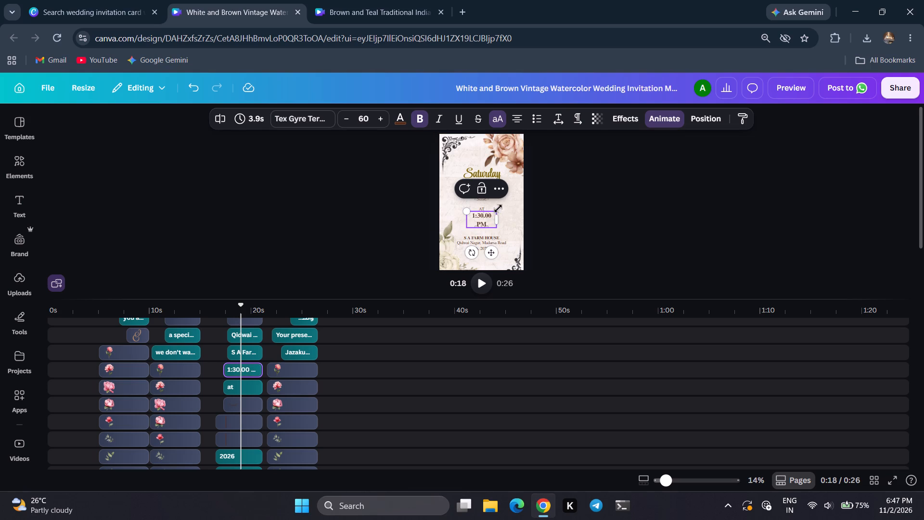
# Widen the event time's text box until it fits on one line, and centre it on the page.
pyautogui.click(468, 210)
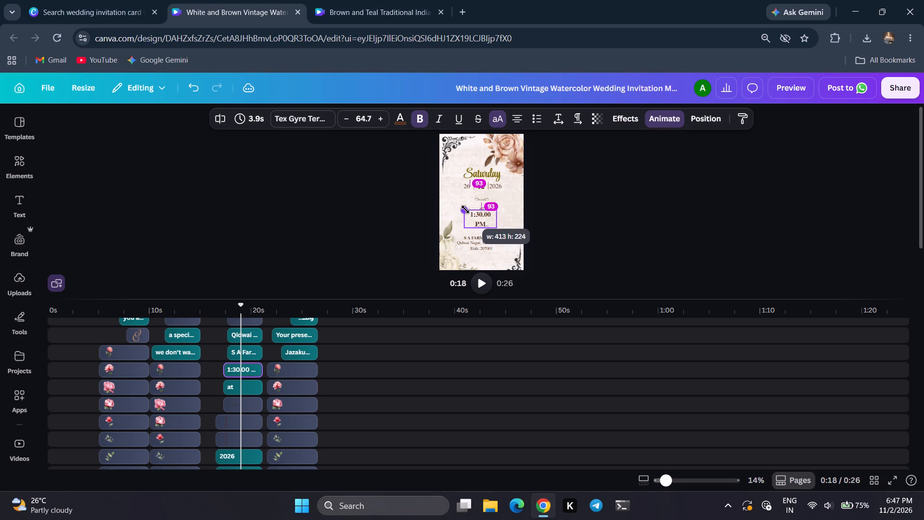
pyautogui.hotkey('ctrl', 'z')
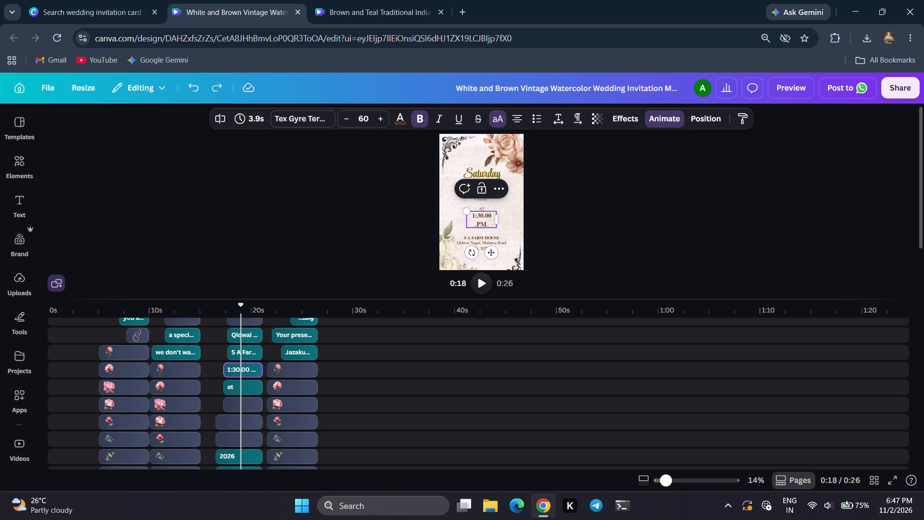
pyautogui.click(499, 219)
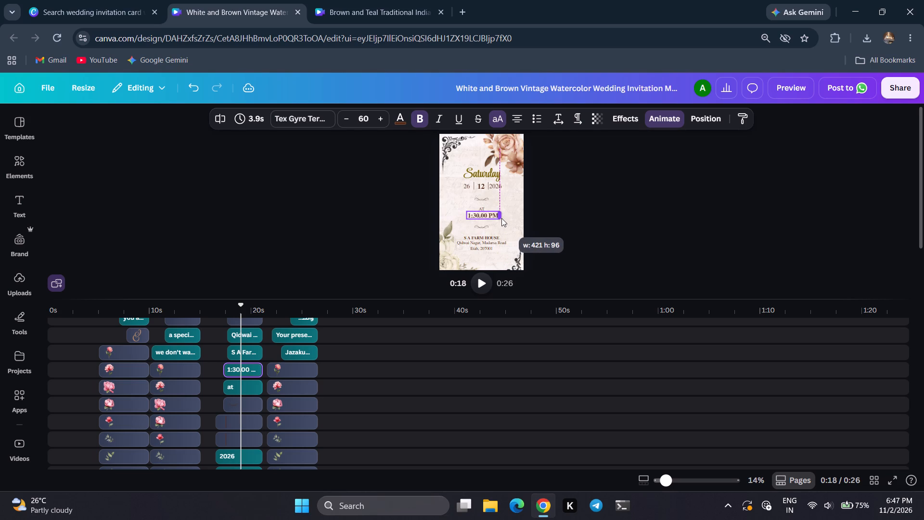
pyautogui.click(381, 195)
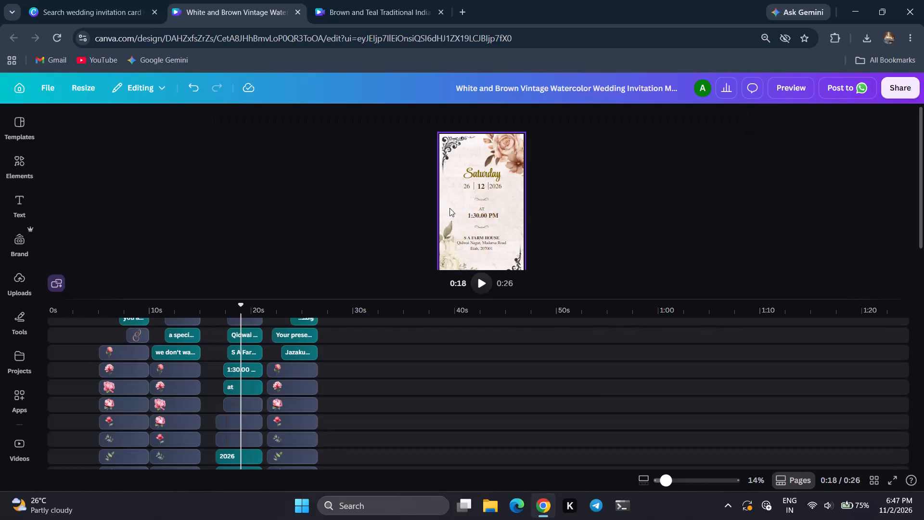
pyautogui.click(485, 215)
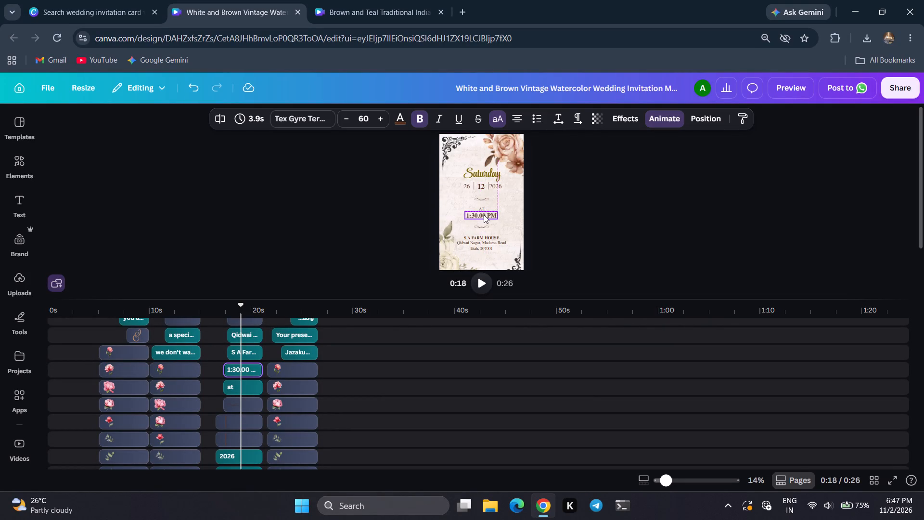
pyautogui.click(549, 218)
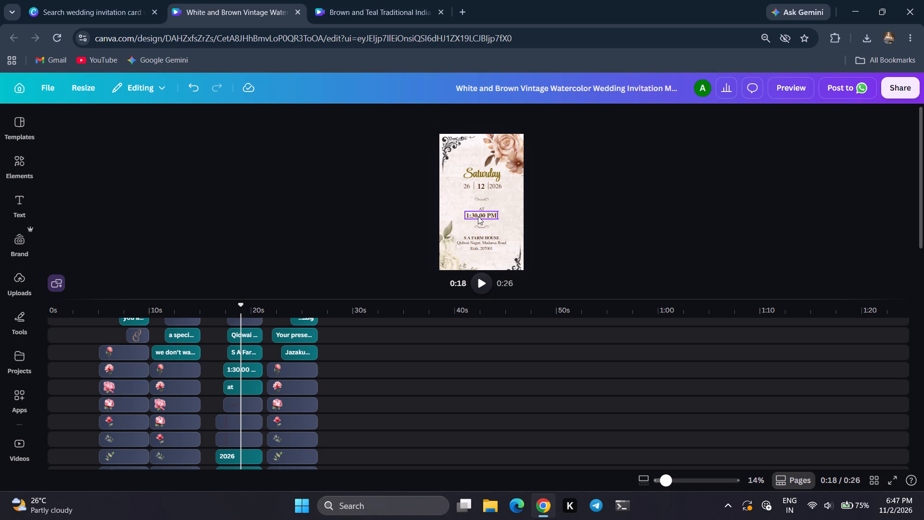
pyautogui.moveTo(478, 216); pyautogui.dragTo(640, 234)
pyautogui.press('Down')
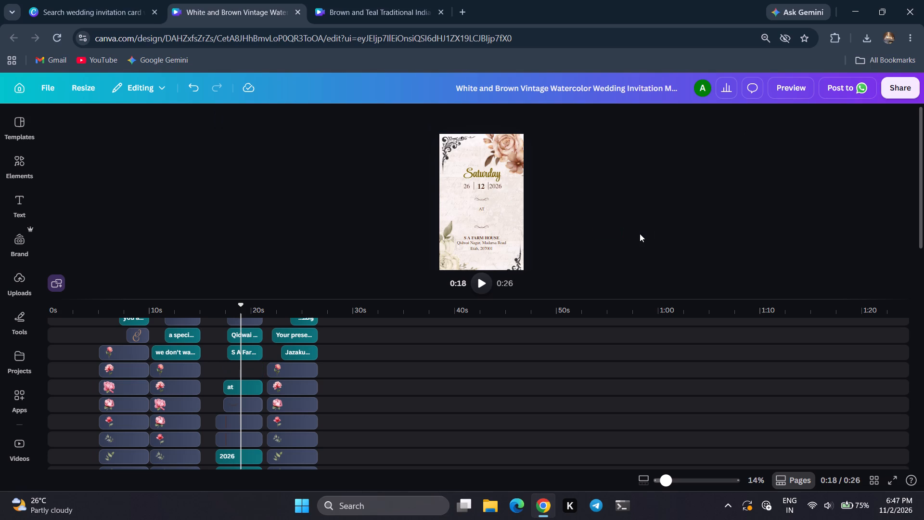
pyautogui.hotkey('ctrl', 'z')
# Nudge the event time text slightly down, away from the word AT above it.
pyautogui.click(482, 215)
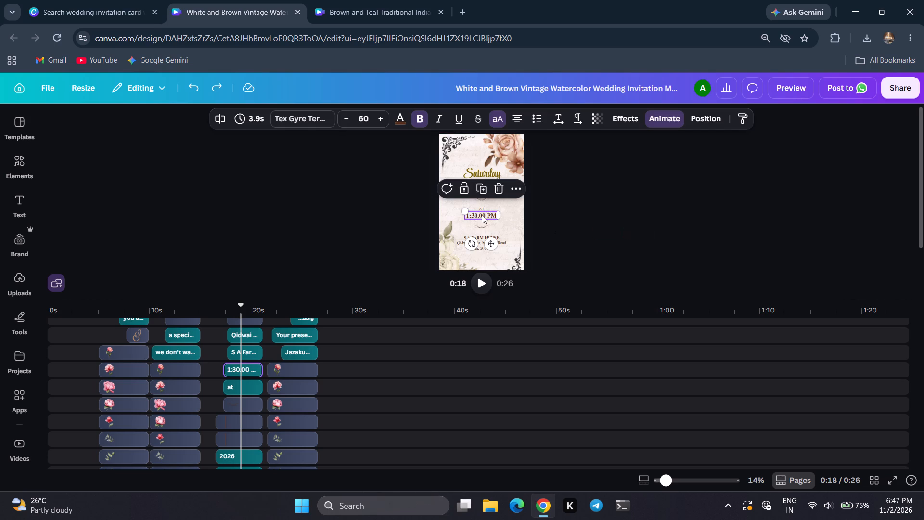
pyautogui.press('Down')
pyautogui.press('Down')
pyautogui.press('Down')
pyautogui.press('Down')
pyautogui.press('Down')
pyautogui.press('Down')
pyautogui.press('Down')
pyautogui.press('Down')
pyautogui.press('Down')
pyautogui.press('Down')
pyautogui.press('Down')
pyautogui.press('Down')
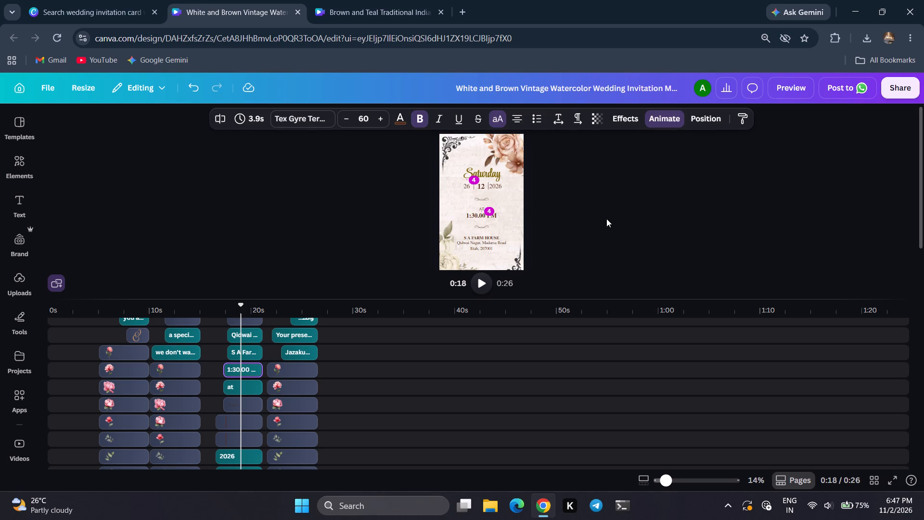
pyautogui.press('Down')
pyautogui.press('Down')
pyautogui.press('Up')
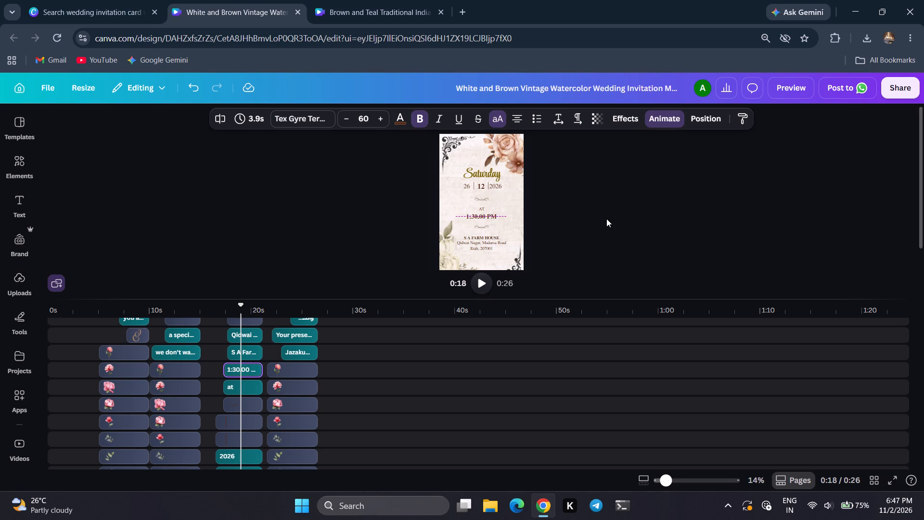
pyautogui.click(606, 219)
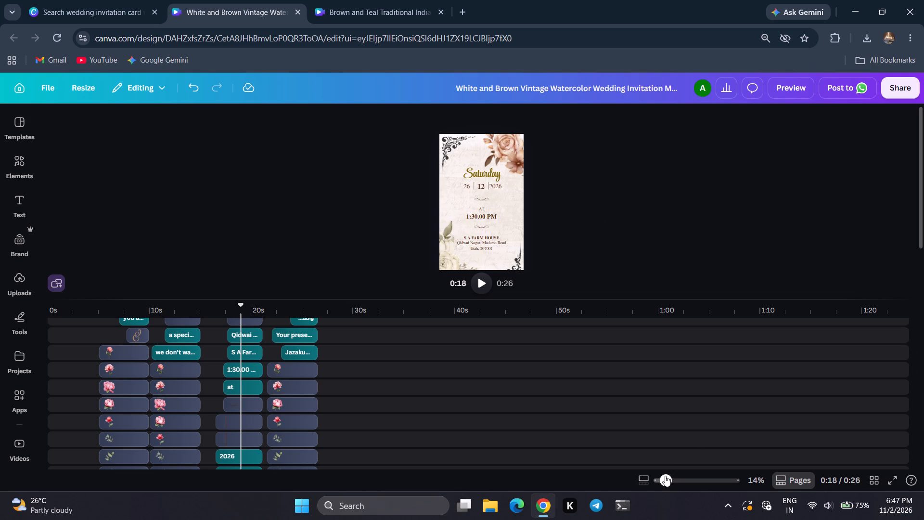
# Nudge the word AT slightly up to leave more space above the event time.
pyautogui.moveTo(665, 476); pyautogui.dragTo(681, 476)
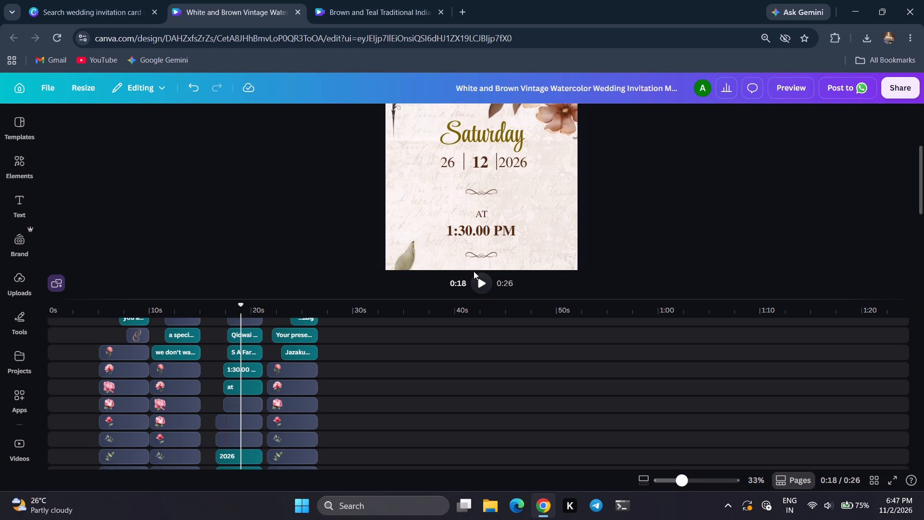
pyautogui.click(480, 253)
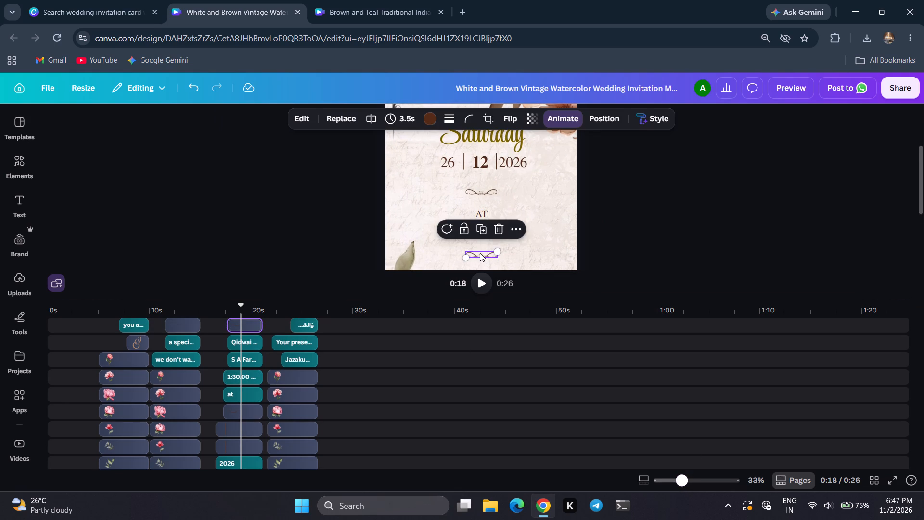
pyautogui.click(645, 236)
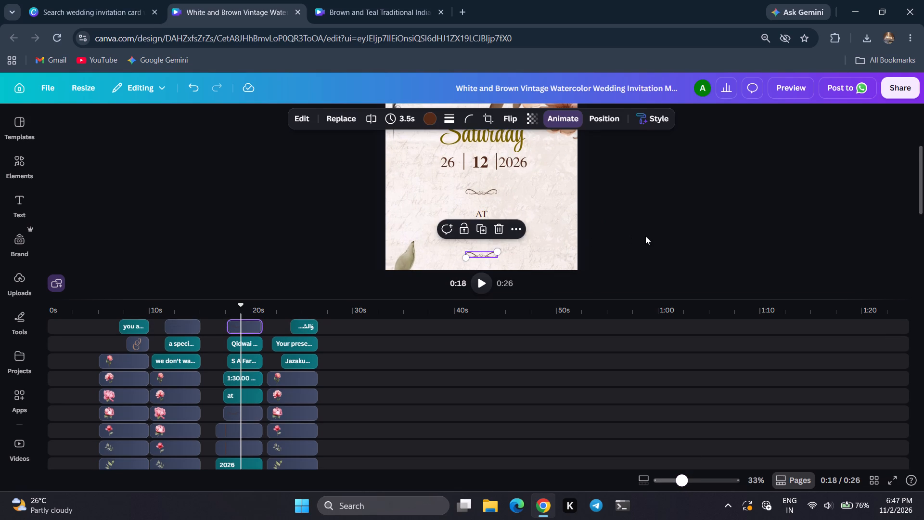
pyautogui.click(488, 211)
pyautogui.press('Up')
pyautogui.press('Up')
pyautogui.press('Up')
pyautogui.press('Up')
pyautogui.press('Up')
pyautogui.press('Up')
pyautogui.press('Up')
pyautogui.press('Up')
pyautogui.press('Up')
pyautogui.press('Up')
pyautogui.press('Up')
pyautogui.press('Up')
pyautogui.press('Up')
pyautogui.press('Up')
pyautogui.press('Up')
pyautogui.press('Up')
pyautogui.press('Up')
pyautogui.press('Up')
pyautogui.press('Up')
pyautogui.press('Up')
pyautogui.press('Up')
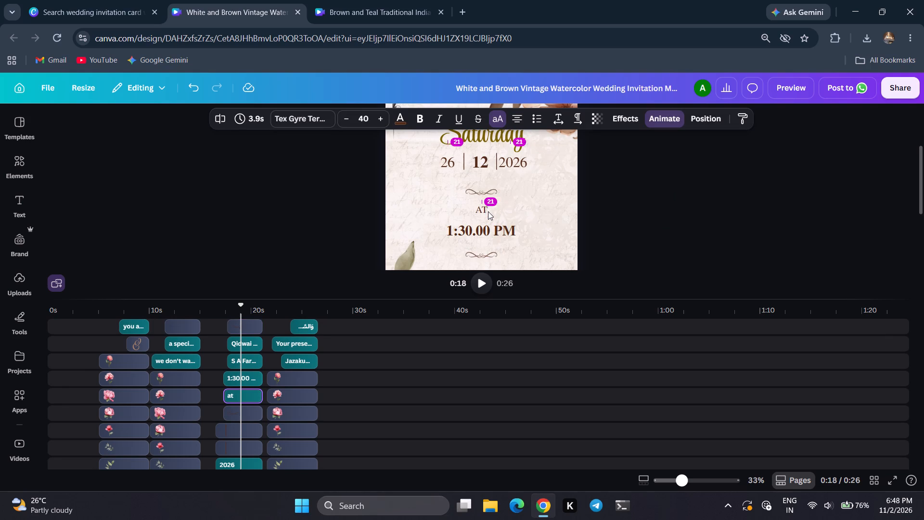
pyautogui.press('Down')
pyautogui.press('Down')
pyautogui.press('Down')
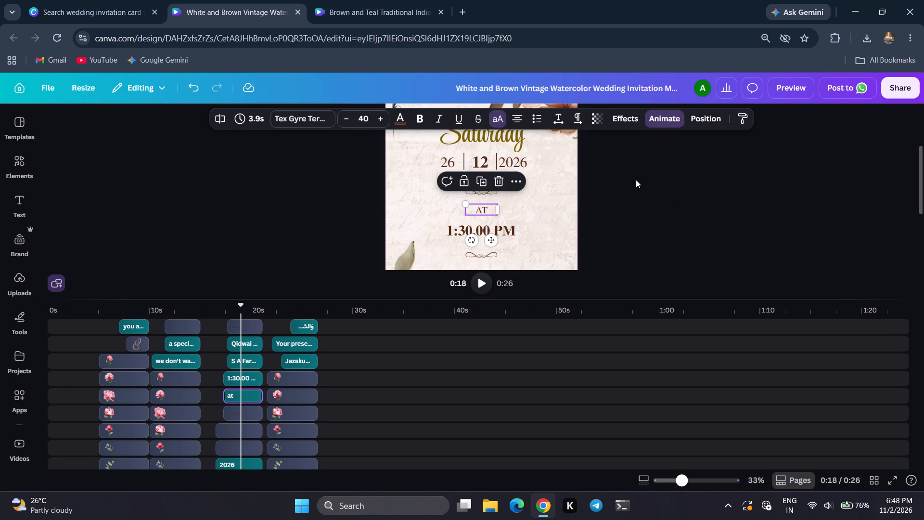
pyautogui.click(717, 185)
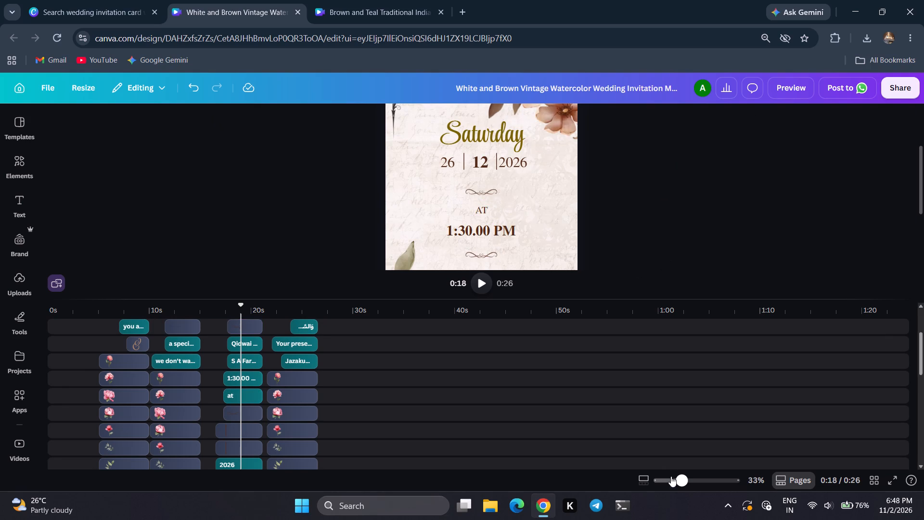
# Make both lines of the venue's address bold.
pyautogui.moveTo(681, 480); pyautogui.dragTo(669, 480)
pyautogui.click(499, 257)
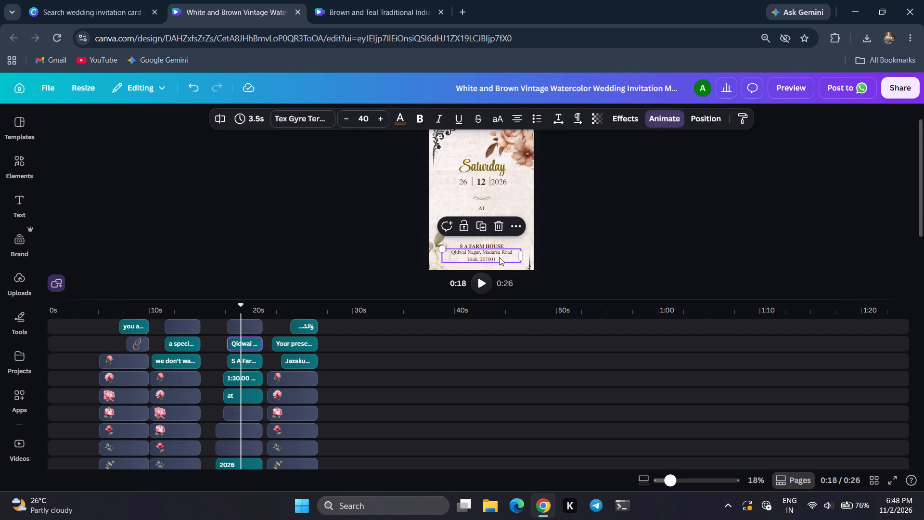
pyautogui.doubleClick(499, 257)
pyautogui.tripleClick(478, 257)
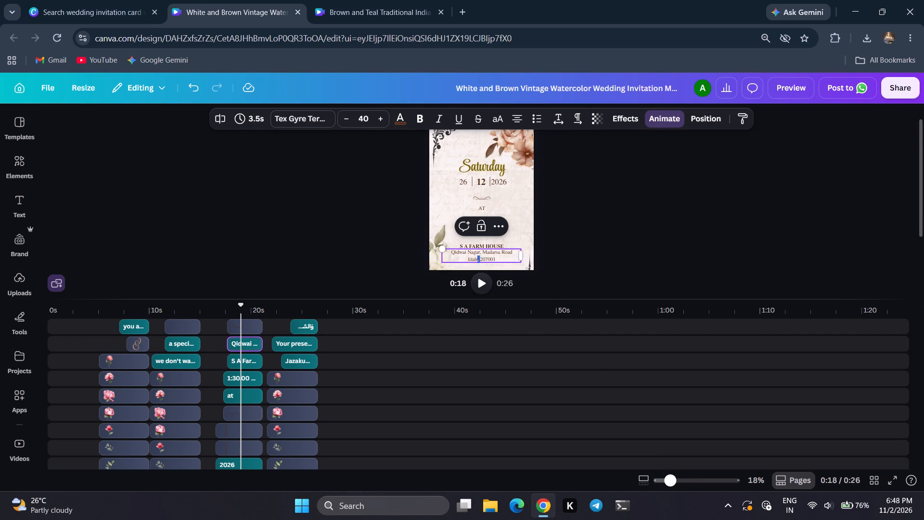
pyautogui.tripleClick(478, 257)
pyautogui.tripleClick(478, 257)
pyautogui.doubleClick(478, 257)
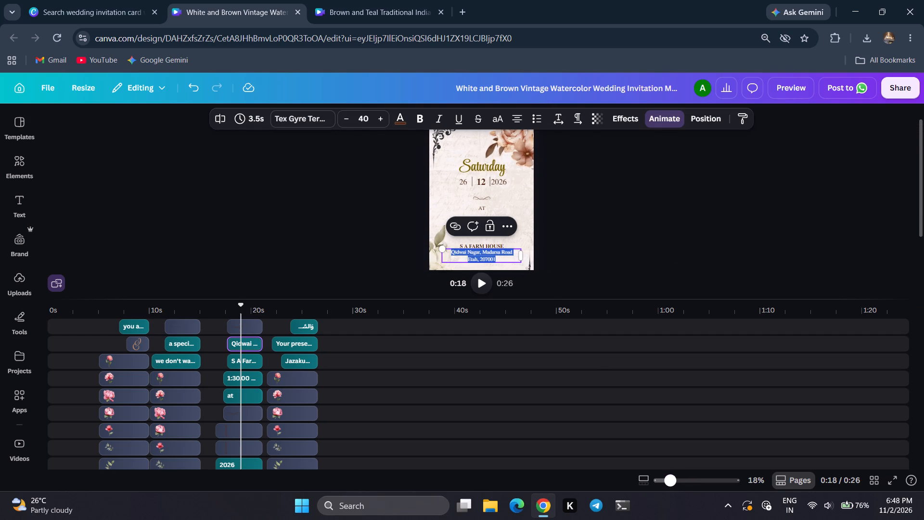
pyautogui.click(419, 119)
pyautogui.click(421, 196)
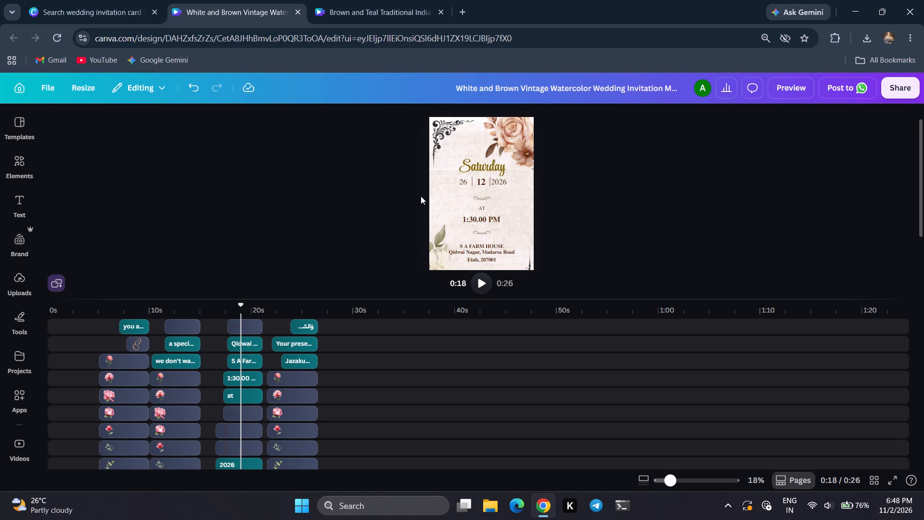
# Replace the space between the venue's initials with a period so the name reads S.A FARM HOUSE.
pyautogui.doubleClick(475, 246)
pyautogui.press('Left')
pyautogui.press('Left')
pyautogui.press('Left')
pyautogui.press('Left')
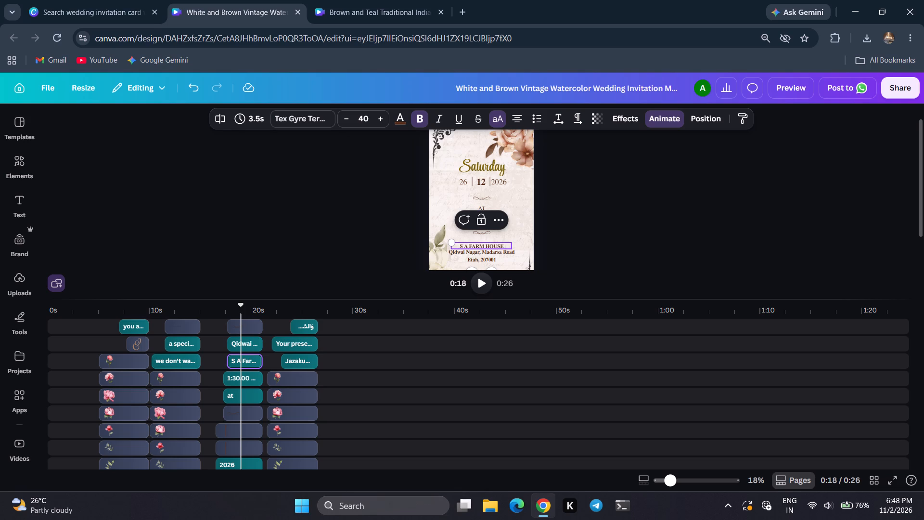
pyautogui.press('BackSpace')
pyautogui.press('.')
pyautogui.click(591, 237)
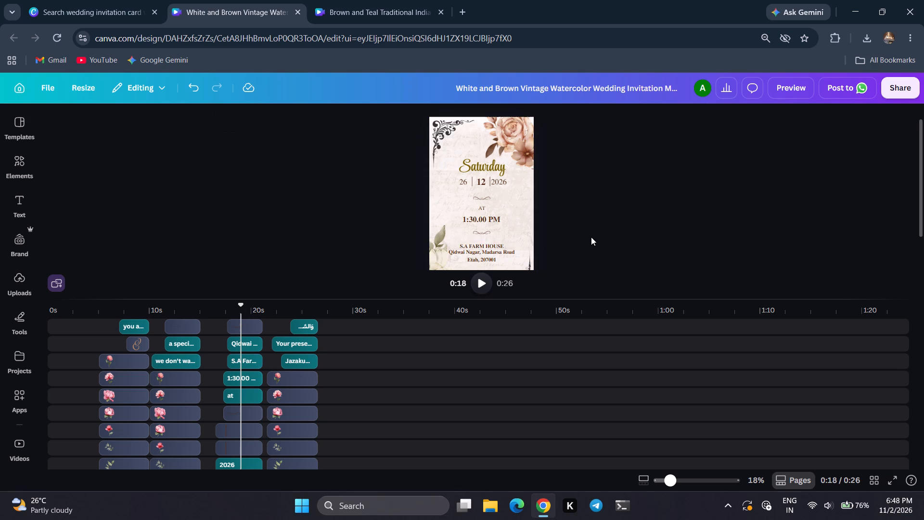
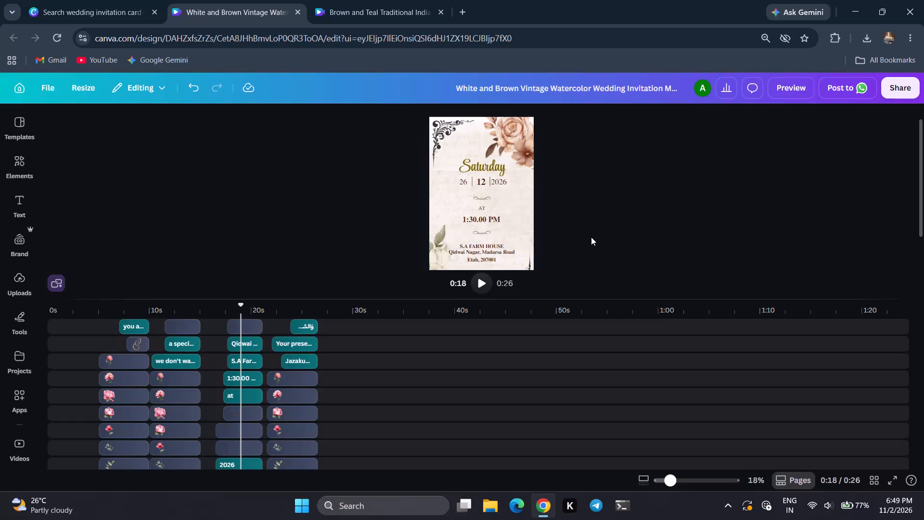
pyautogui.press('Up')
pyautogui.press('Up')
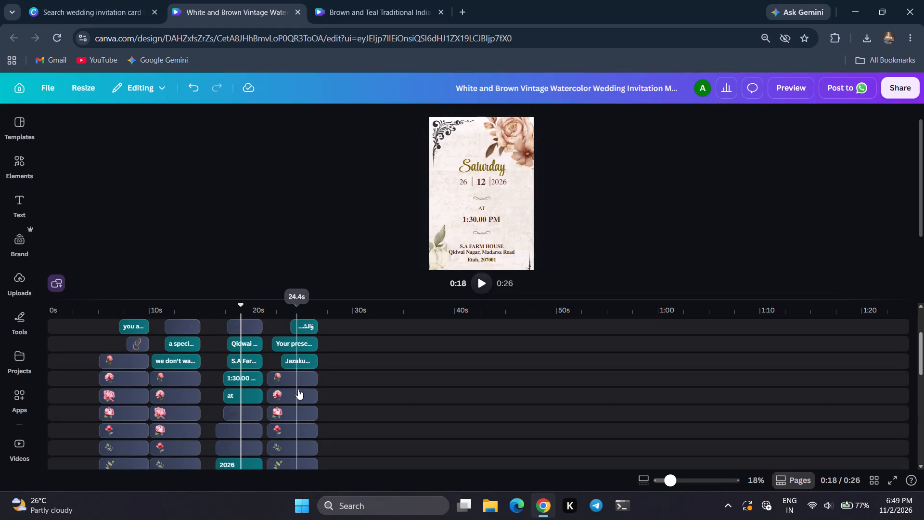
# On the closing page at 22 seconds, nudge the central peony of the bottom flower border slightly up and left.
pyautogui.click(288, 375)
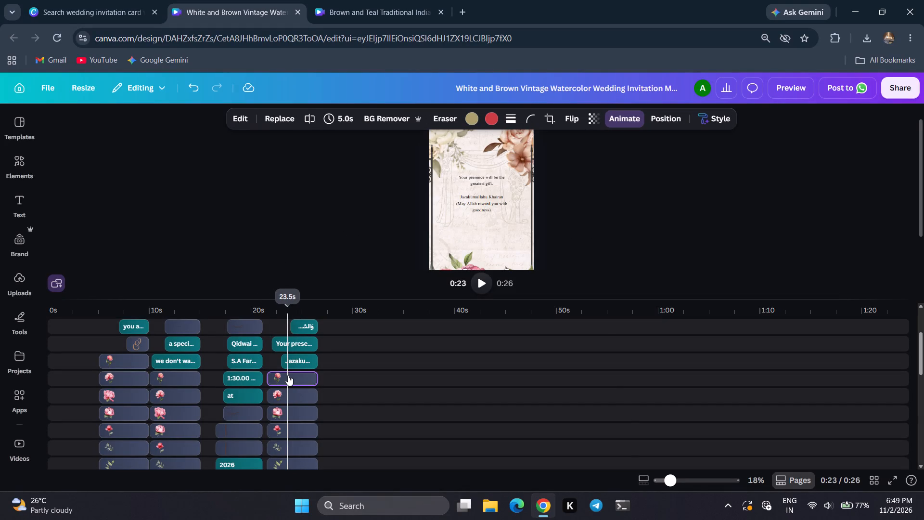
pyautogui.click(275, 376)
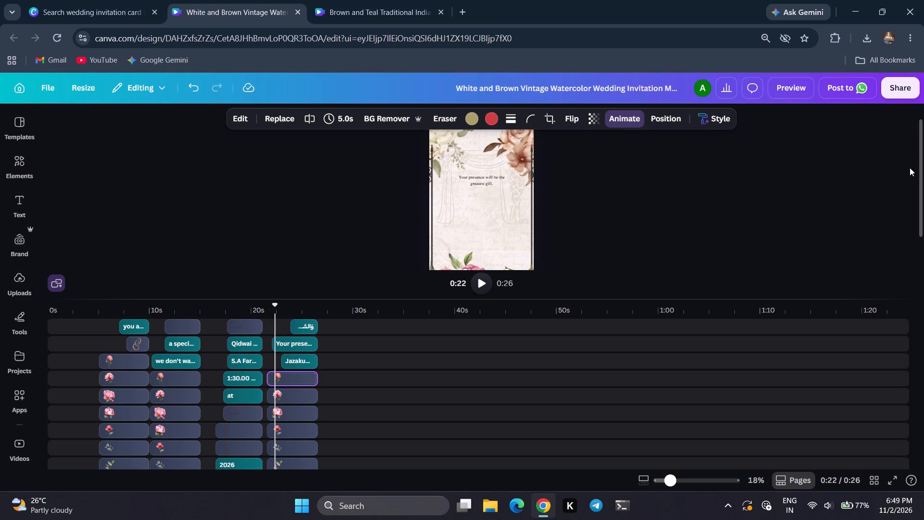
pyautogui.moveTo(921, 167); pyautogui.dragTo(923, 205)
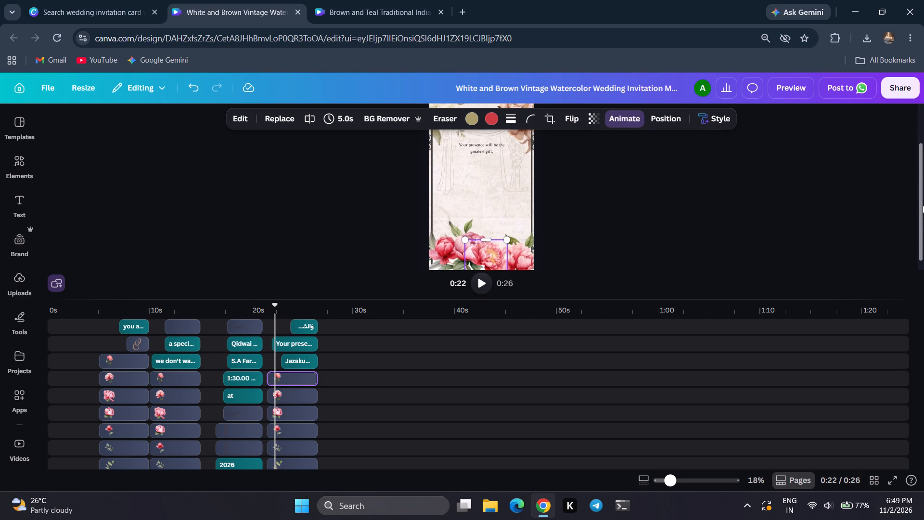
pyautogui.moveTo(923, 205); pyautogui.dragTo(923, 234)
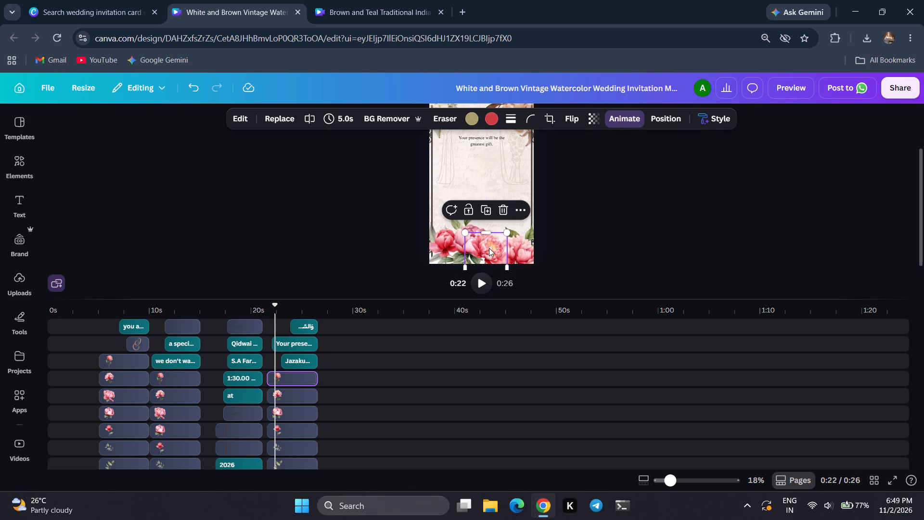
pyautogui.click(489, 248)
pyautogui.click(489, 248)
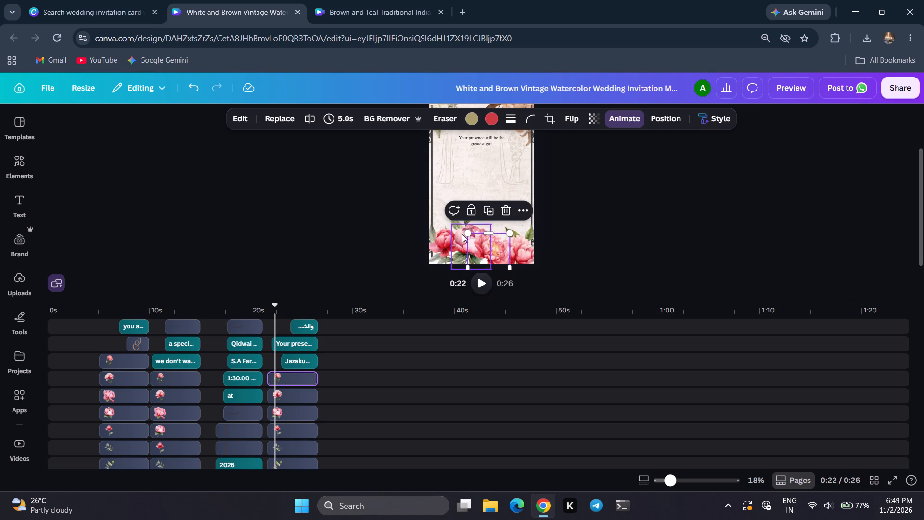
pyautogui.moveTo(490, 248); pyautogui.dragTo(485, 245)
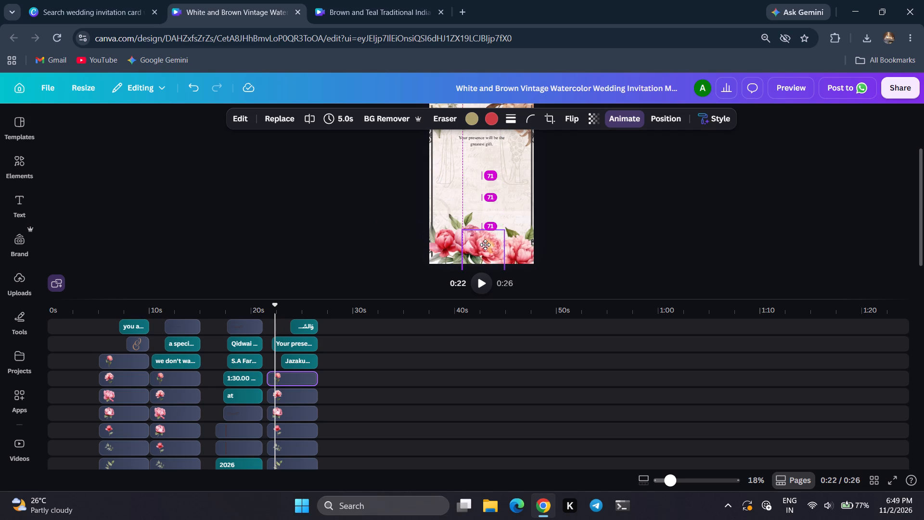
pyautogui.moveTo(485, 245); pyautogui.dragTo(487, 244)
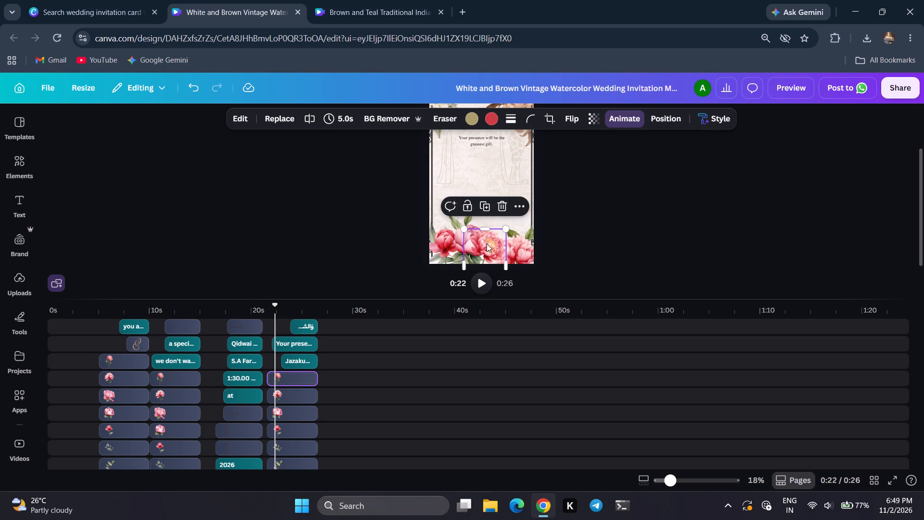
pyautogui.click(370, 211)
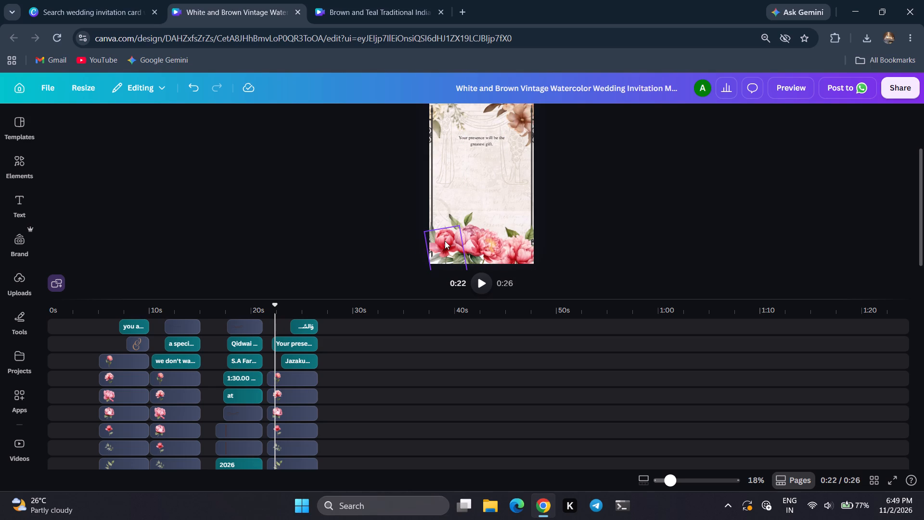
# Shift the closing page's leftmost peony slightly left, and make the pink peony beside it slightly taller and move it up and left.
pyautogui.click(445, 241)
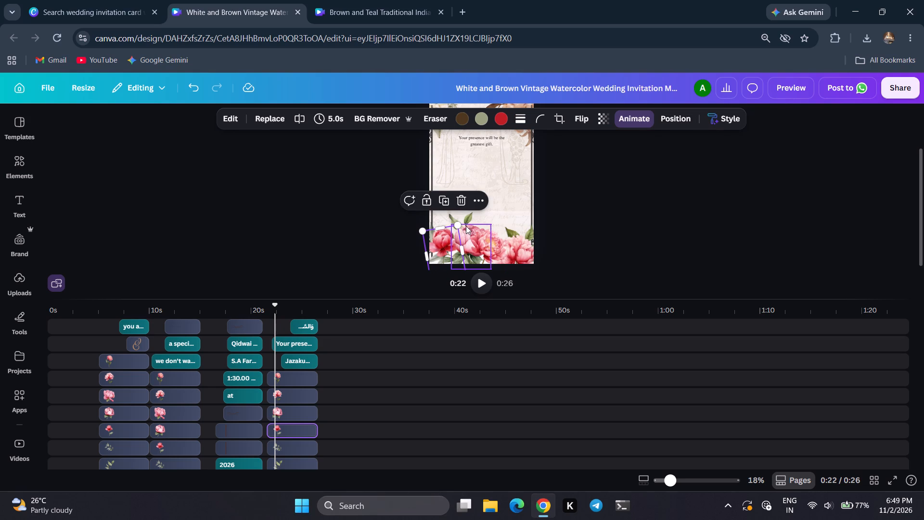
pyautogui.click(466, 226)
pyautogui.moveTo(466, 226); pyautogui.dragTo(460, 223)
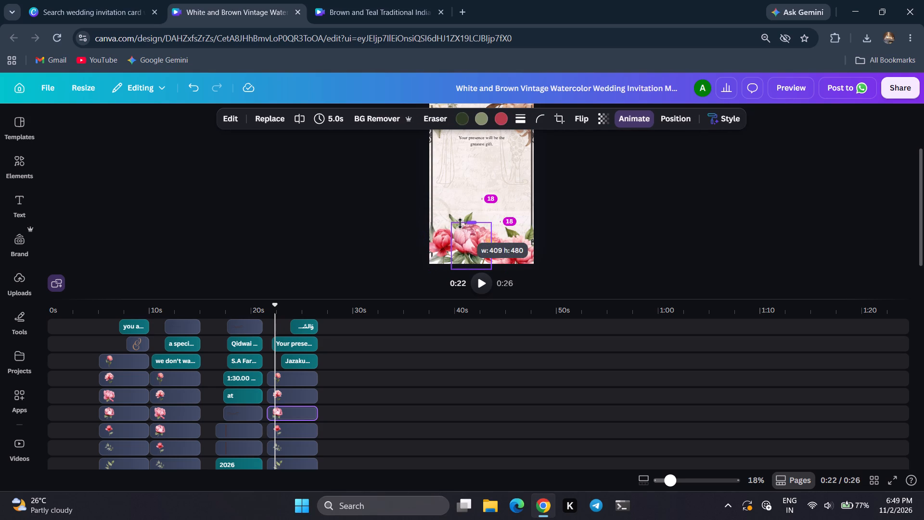
pyautogui.moveTo(460, 223); pyautogui.dragTo(456, 223)
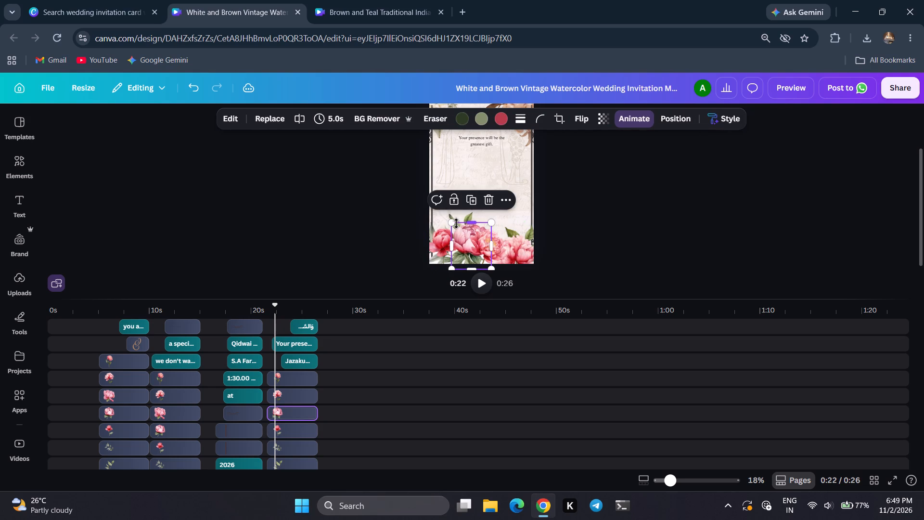
pyautogui.click(469, 235)
pyautogui.click(388, 210)
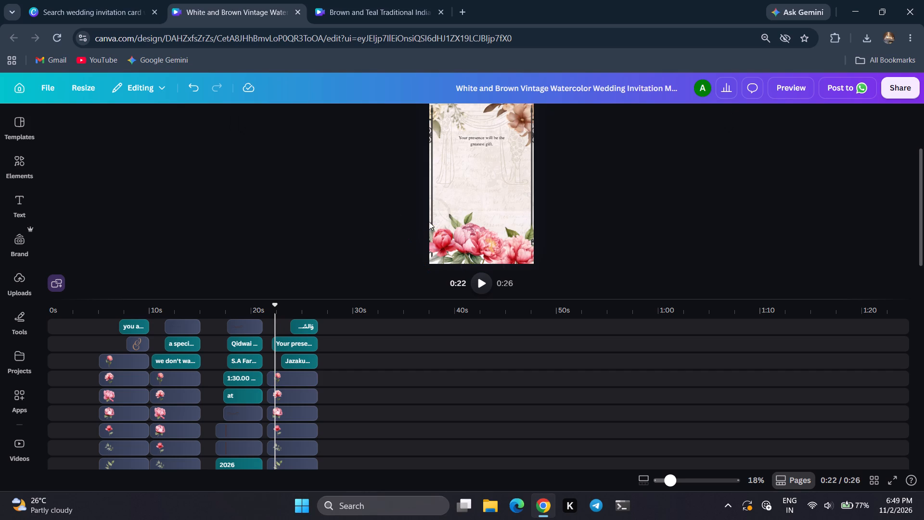
pyautogui.click(460, 230)
pyautogui.moveTo(460, 230); pyautogui.dragTo(453, 228)
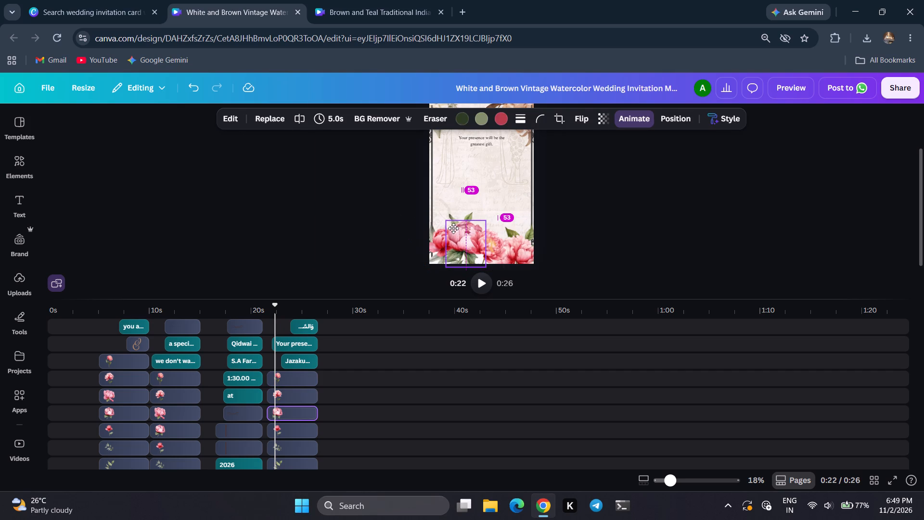
pyautogui.moveTo(453, 228); pyautogui.dragTo(455, 228)
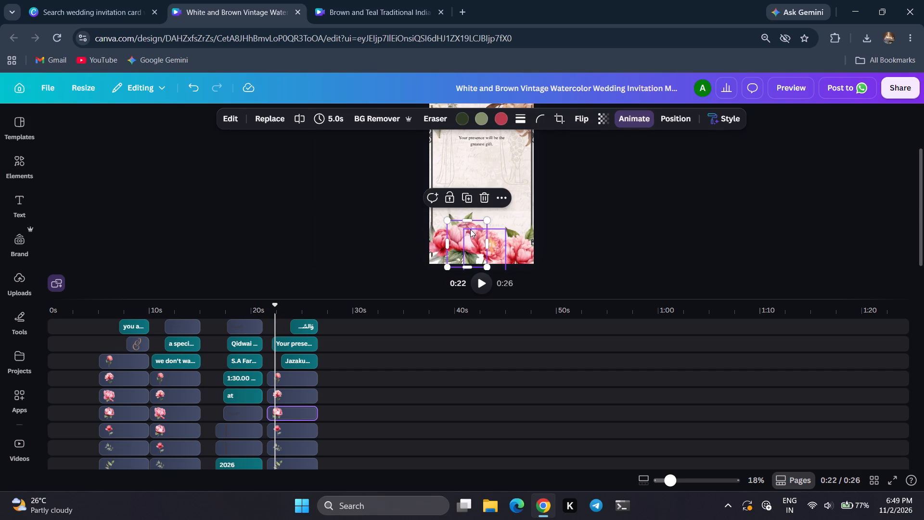
pyautogui.click(496, 244)
pyautogui.click(496, 244)
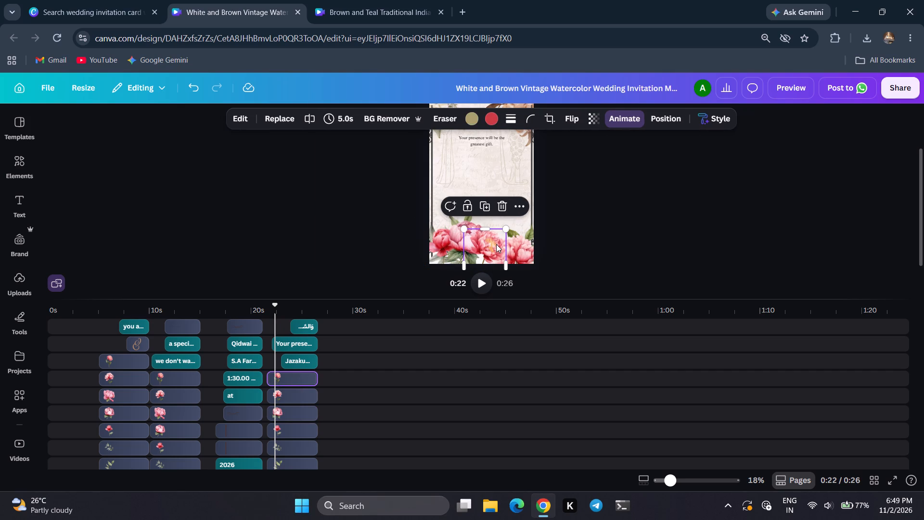
pyautogui.click(635, 239)
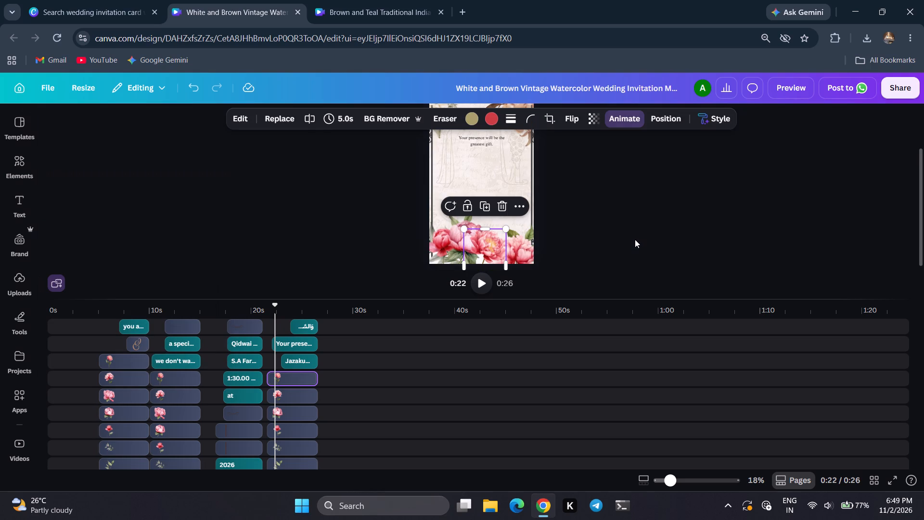
pyautogui.click(635, 239)
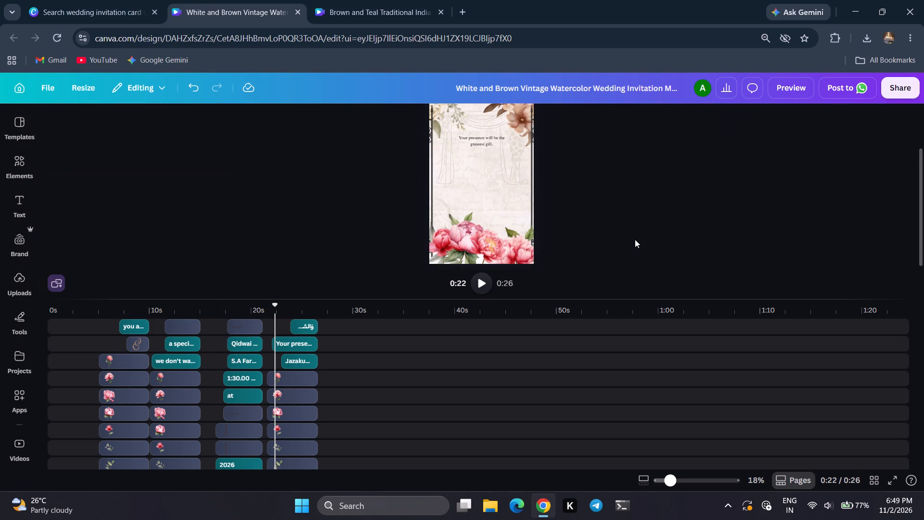
# On the invitation message page at 11 seconds, raise the red peony at the left edge and move the pale peony below it left.
pyautogui.click(234, 381)
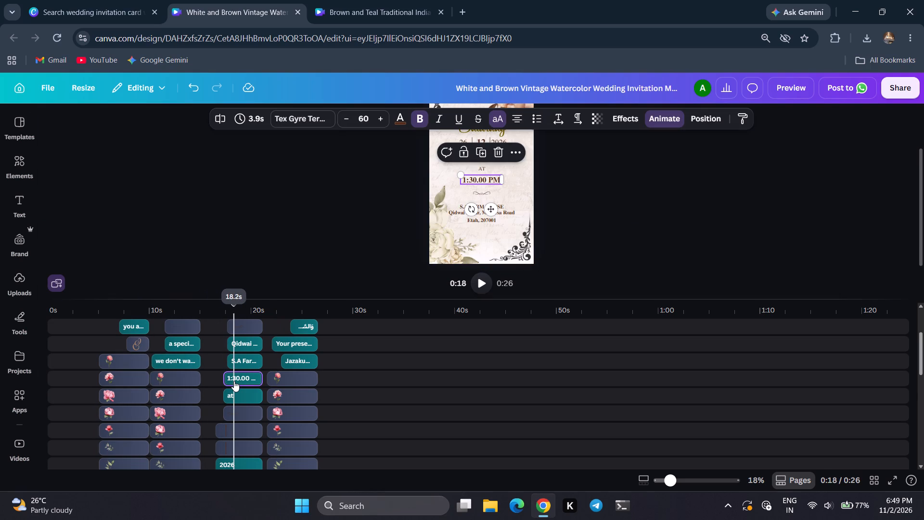
pyautogui.click(165, 377)
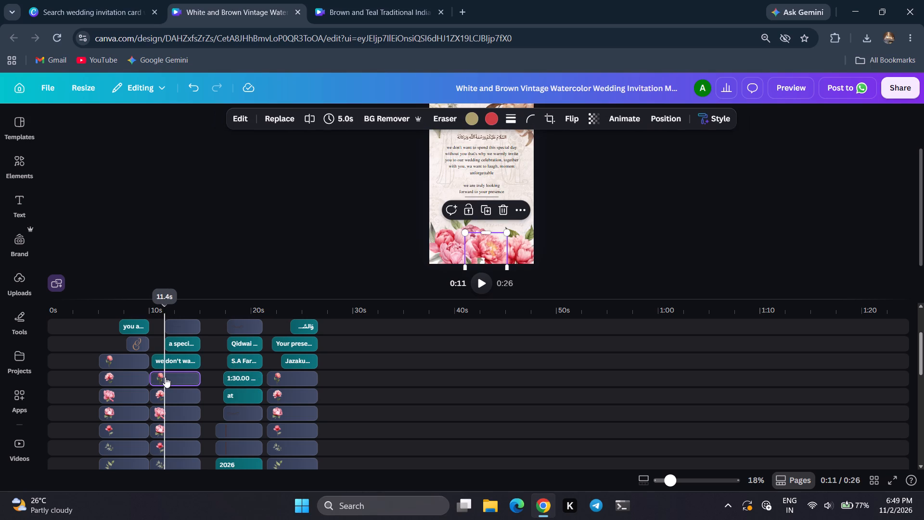
pyautogui.click(442, 236)
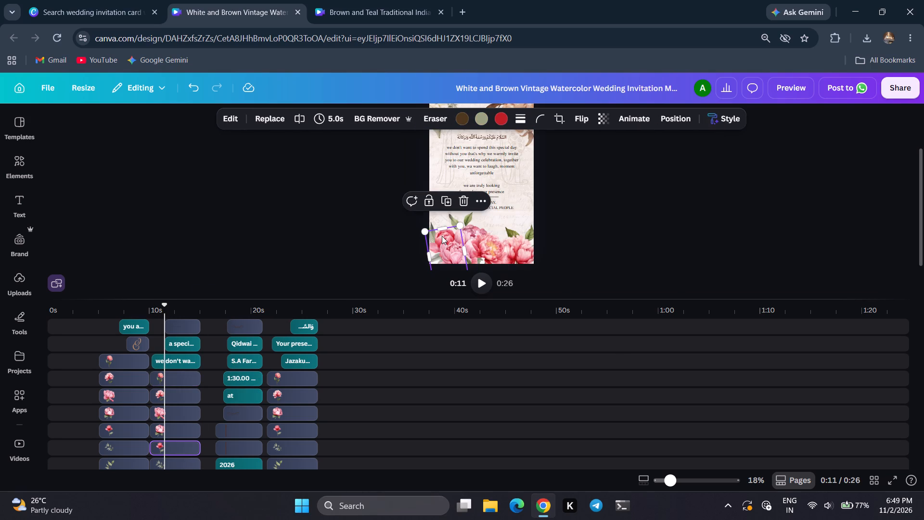
pyautogui.moveTo(442, 236); pyautogui.dragTo(439, 232)
pyautogui.moveTo(449, 249); pyautogui.dragTo(443, 245)
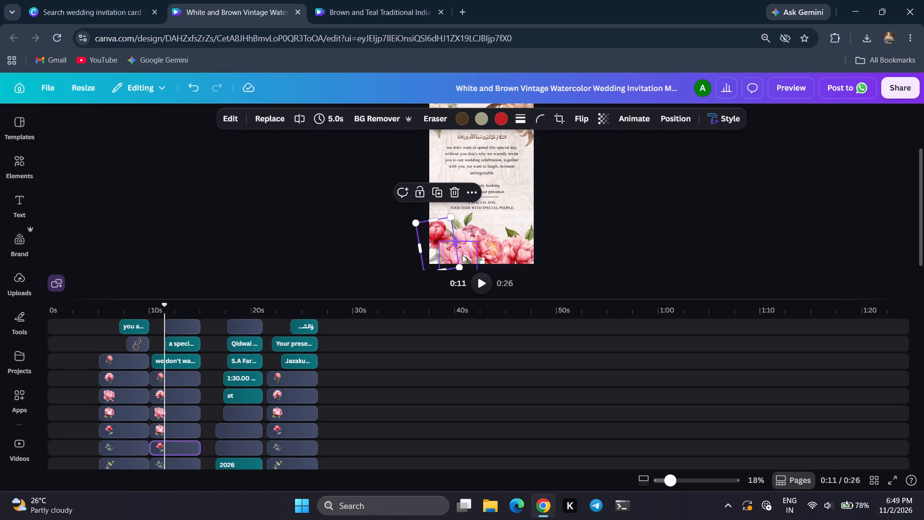
pyautogui.click(464, 253)
pyautogui.moveTo(464, 253); pyautogui.dragTo(456, 250)
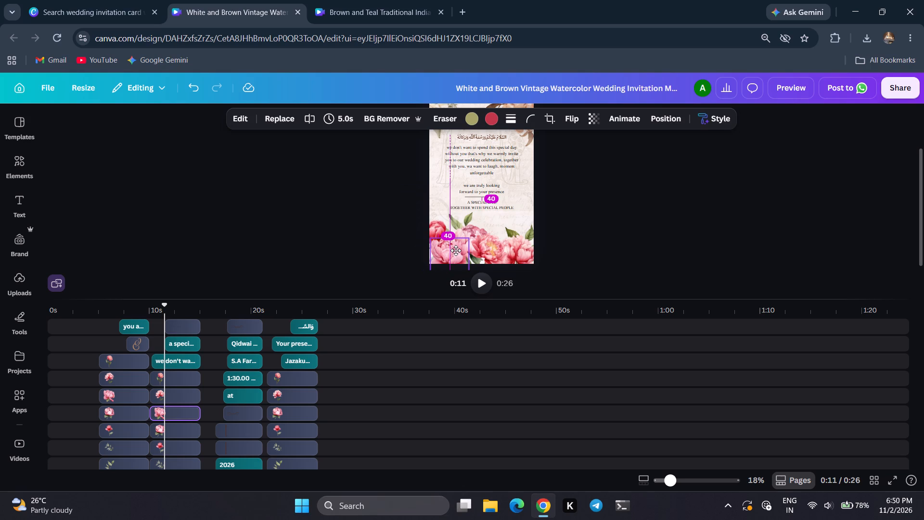
pyautogui.moveTo(456, 250); pyautogui.dragTo(456, 251)
pyautogui.click(442, 231)
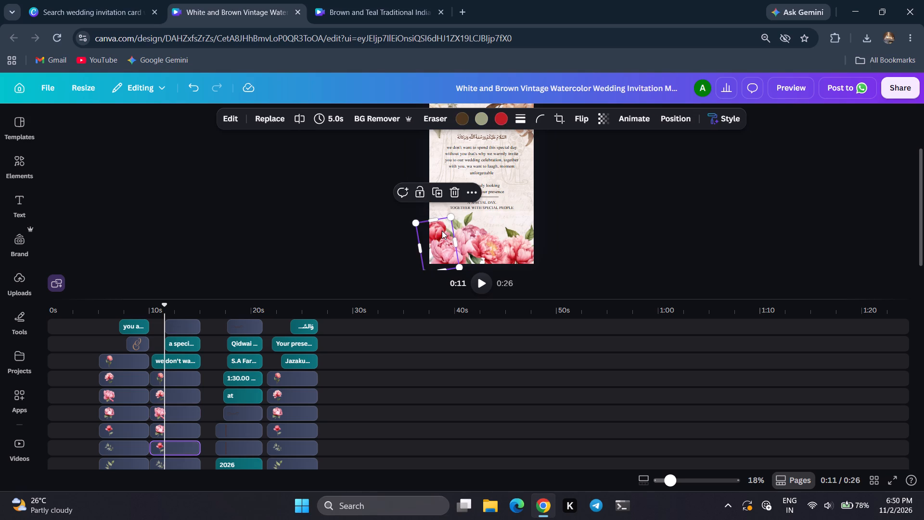
pyautogui.moveTo(442, 231); pyautogui.dragTo(444, 222)
# Shorten the pink peony beside the red one slightly and move it up and left on the invitation message page.
pyautogui.doubleClick(469, 225)
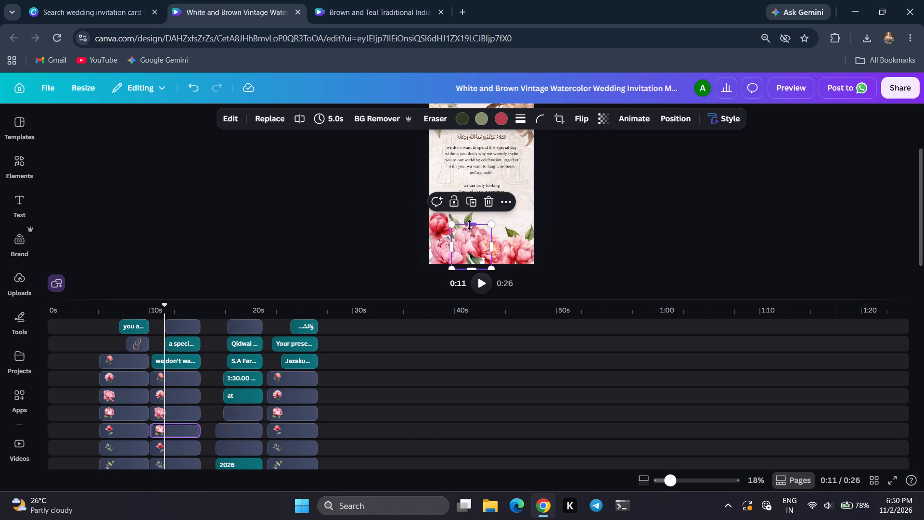
pyautogui.click(469, 225)
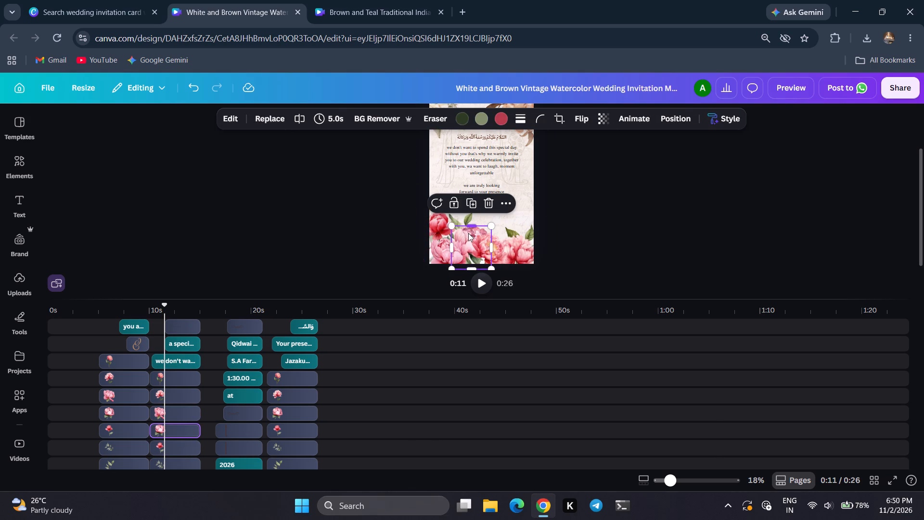
pyautogui.moveTo(457, 234); pyautogui.dragTo(457, 229)
pyautogui.moveTo(457, 229); pyautogui.dragTo(455, 226)
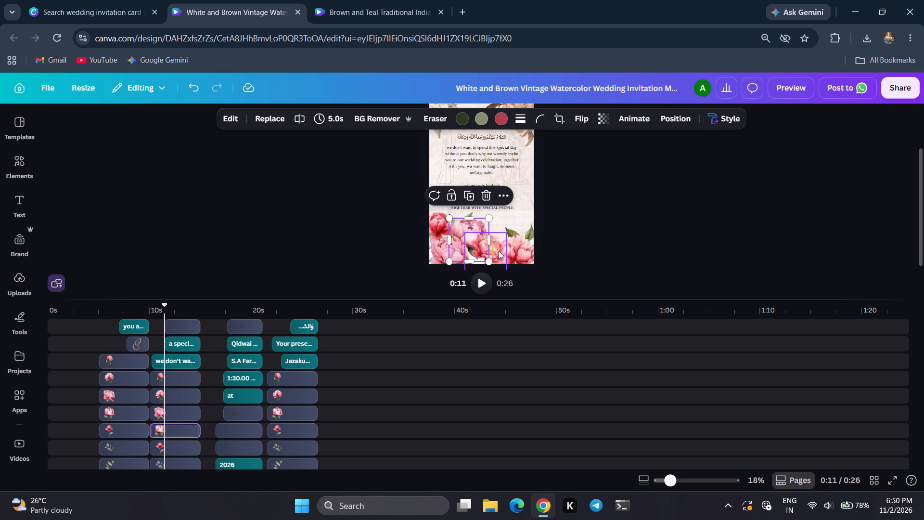
# Move the central peony of the invitation message page's bottom border slightly left and down.
pyautogui.click(499, 251)
pyautogui.moveTo(499, 251); pyautogui.dragTo(491, 248)
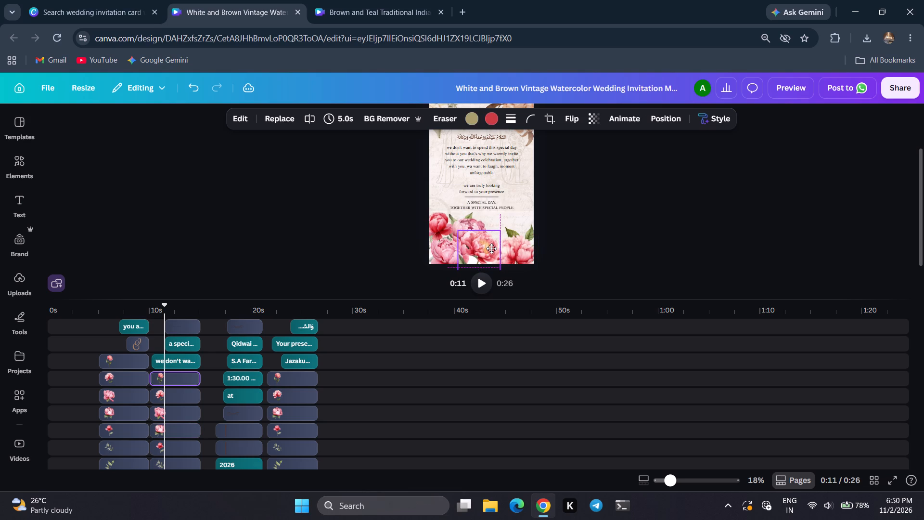
pyautogui.moveTo(491, 248); pyautogui.dragTo(491, 255)
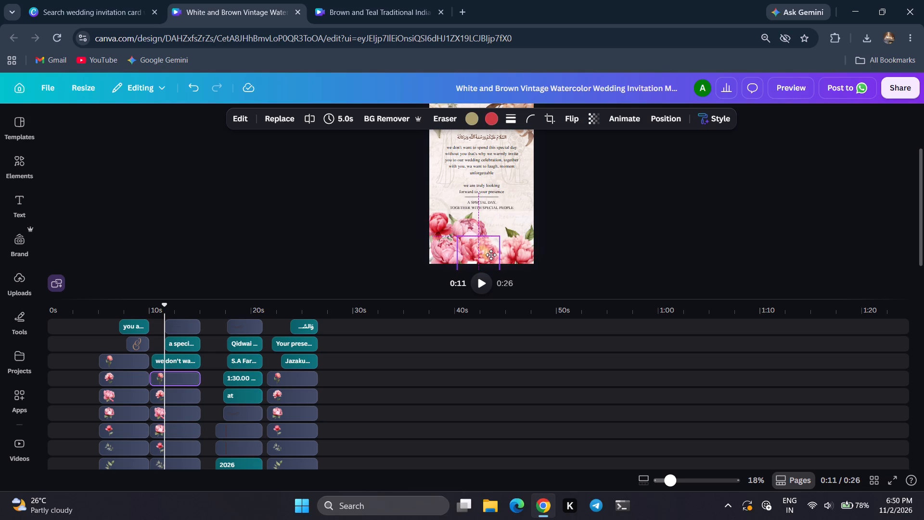
pyautogui.moveTo(491, 255); pyautogui.dragTo(491, 255)
# Move the right-hand peony of the invitation message page's bottom border left and slightly up.
pyautogui.click(514, 252)
pyautogui.moveTo(514, 252); pyautogui.dragTo(511, 249)
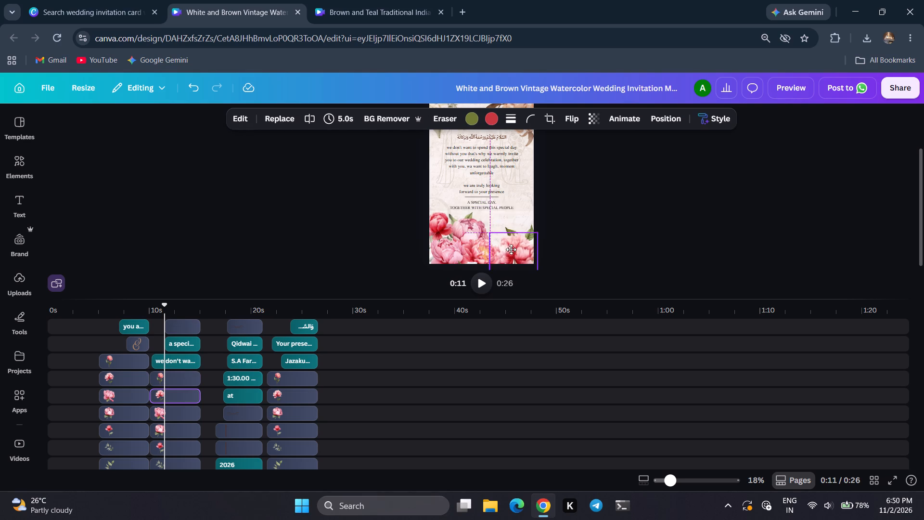
pyautogui.moveTo(511, 249); pyautogui.dragTo(505, 248)
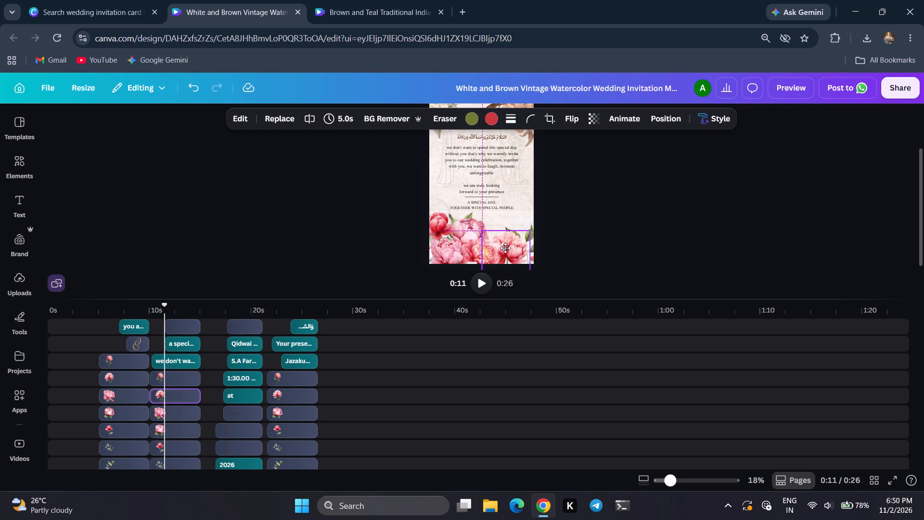
pyautogui.moveTo(505, 248); pyautogui.dragTo(506, 248)
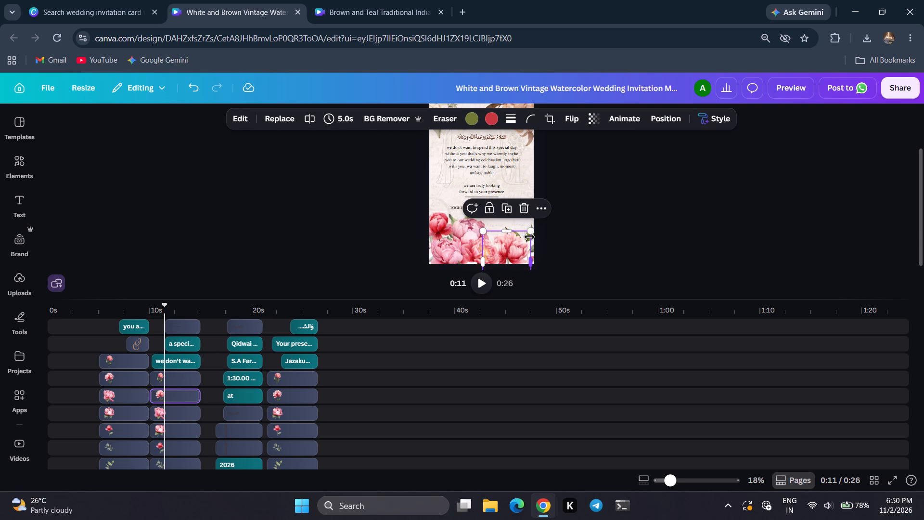
pyautogui.click(542, 239)
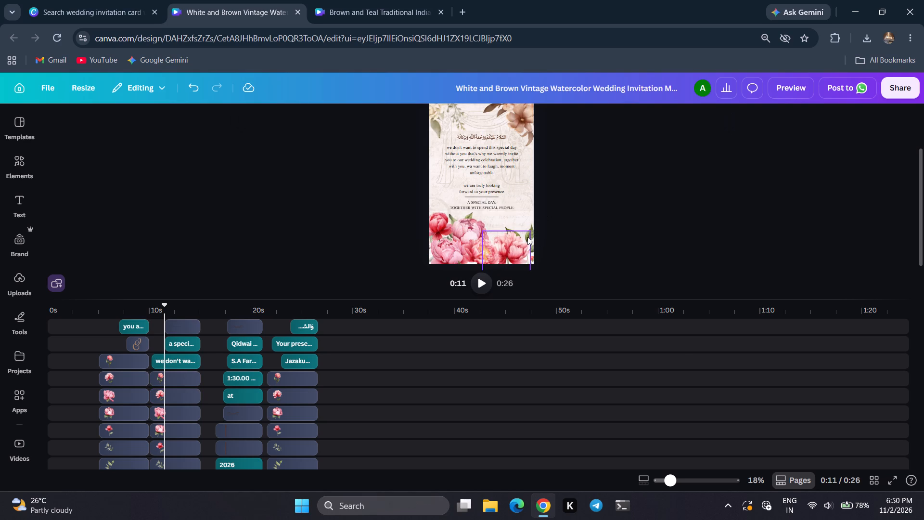
# Raise the leaf sprig at the right edge of the invitation message page's floral border and shift it slightly left.
pyautogui.click(533, 235)
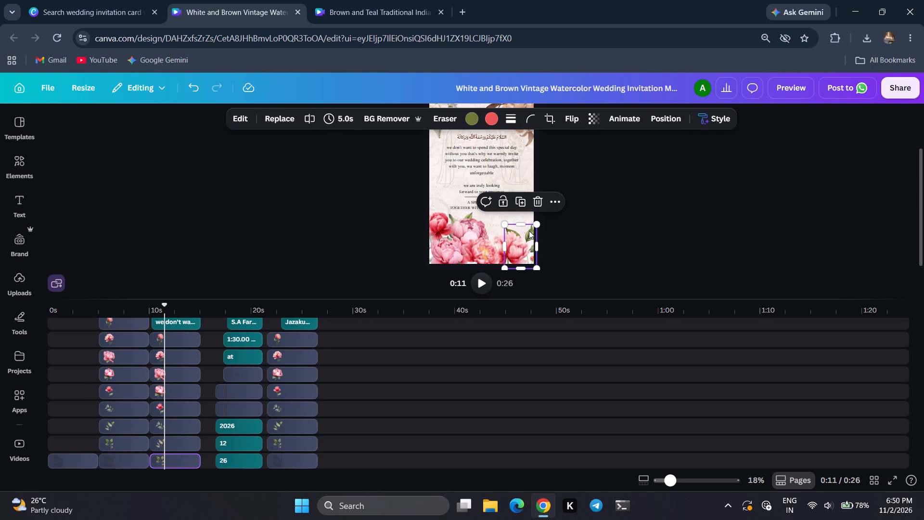
pyautogui.moveTo(530, 230); pyautogui.dragTo(527, 225)
pyautogui.click(601, 226)
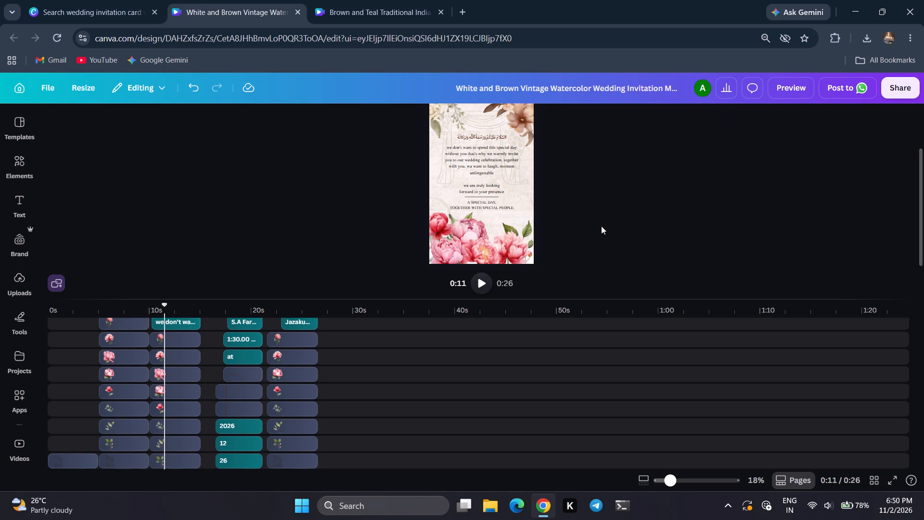
pyautogui.click(461, 225)
pyautogui.click(464, 225)
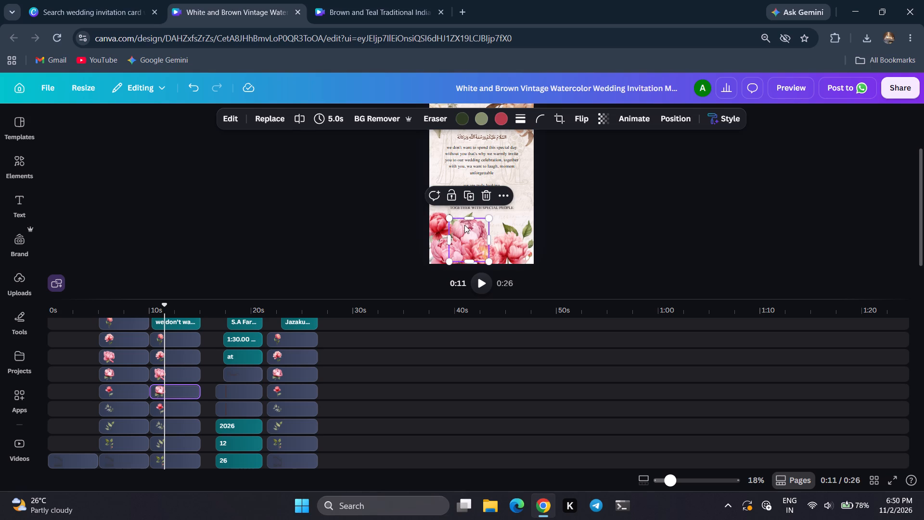
pyautogui.click(592, 222)
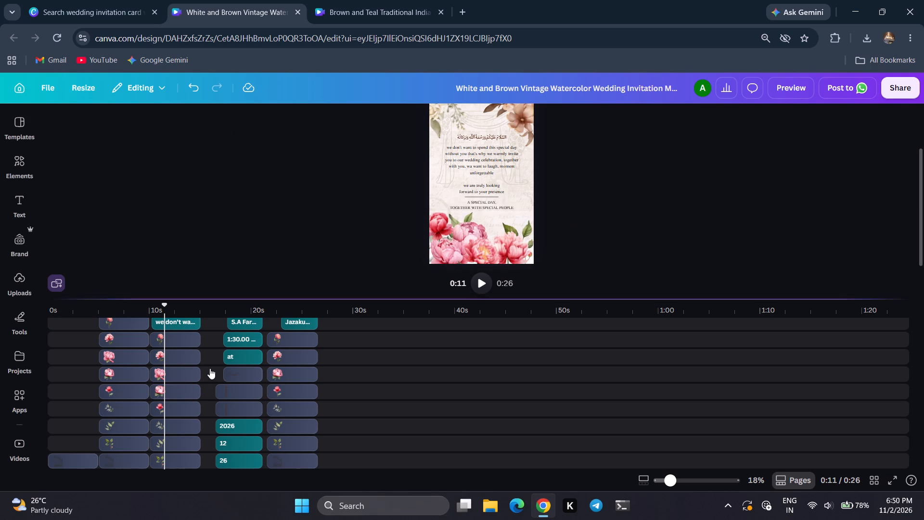
# On the page at 5 seconds, raise the upper pink peony and move the leaf sprig beside it up and slightly left.
pyautogui.click(108, 374)
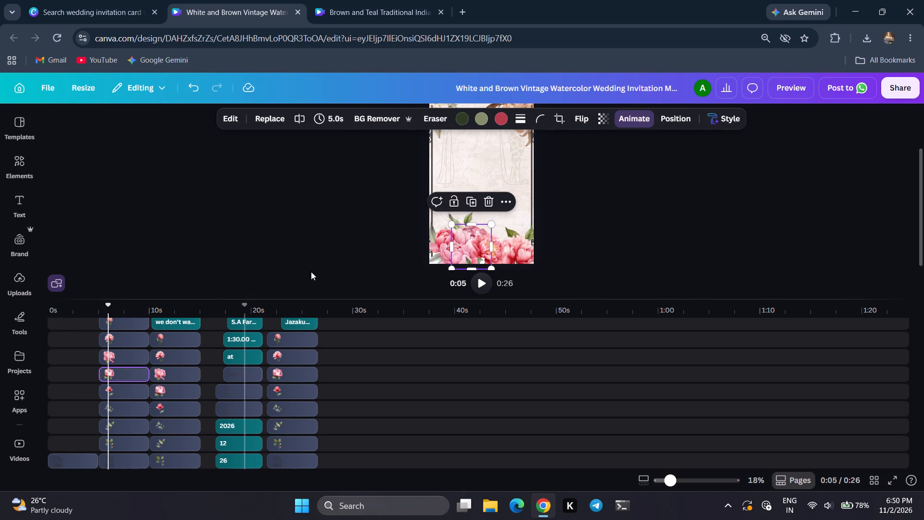
pyautogui.click(361, 246)
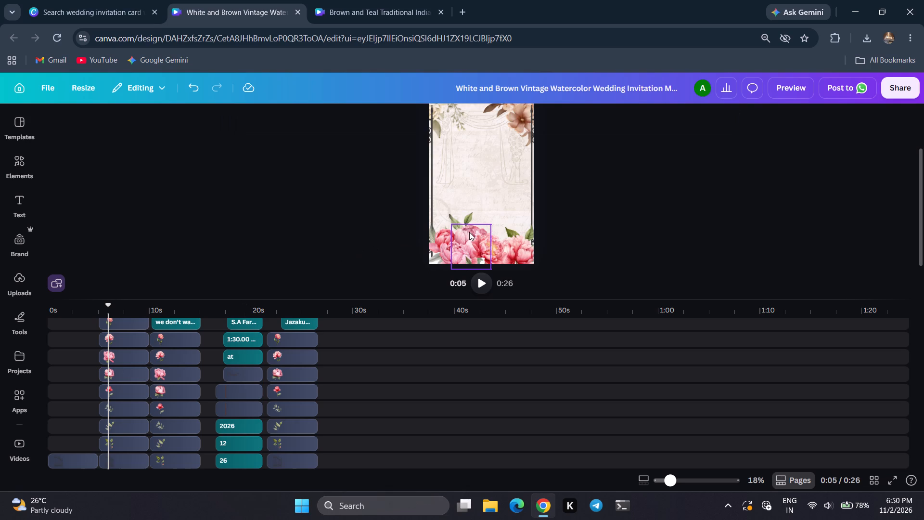
pyautogui.moveTo(469, 232); pyautogui.dragTo(471, 222)
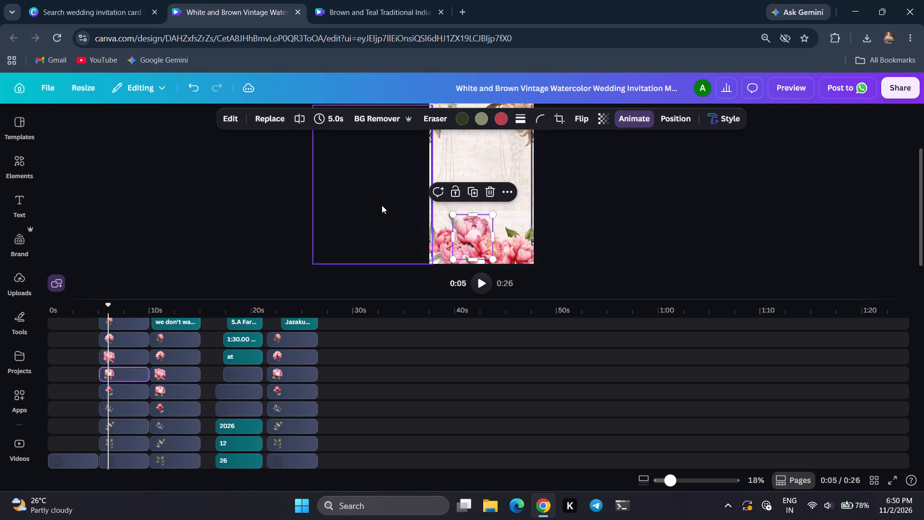
pyautogui.click(382, 205)
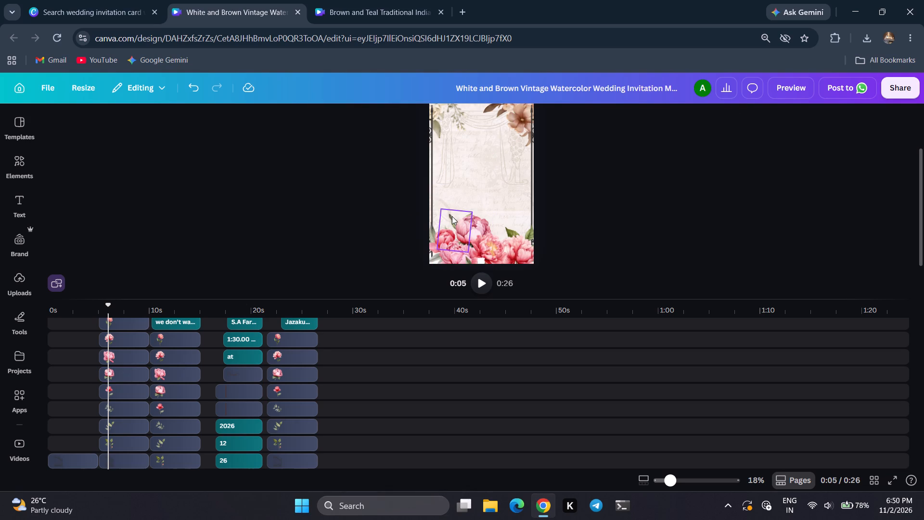
pyautogui.click(452, 216)
pyautogui.moveTo(452, 216); pyautogui.dragTo(448, 207)
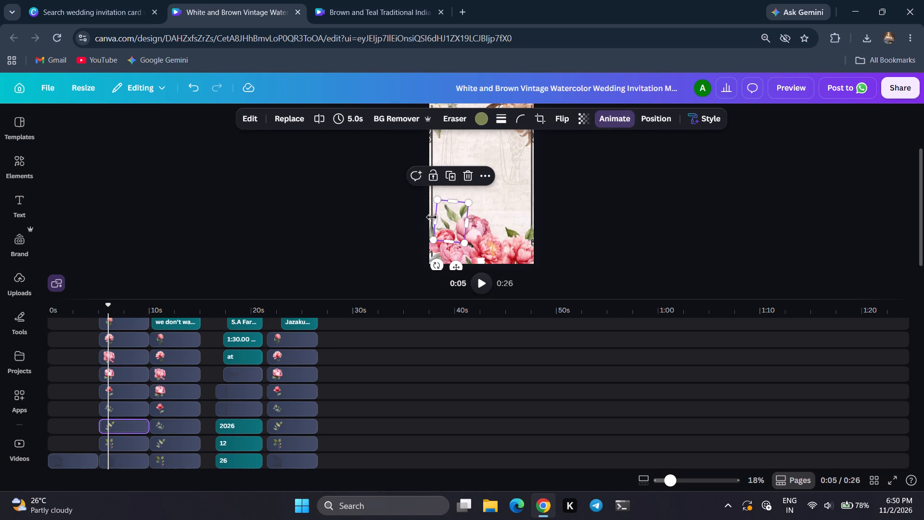
pyautogui.click(394, 222)
# Raise the red peony at the left edge of the 5-second page and move the pale peony below it left.
pyautogui.click(446, 236)
pyautogui.moveTo(446, 236); pyautogui.dragTo(444, 229)
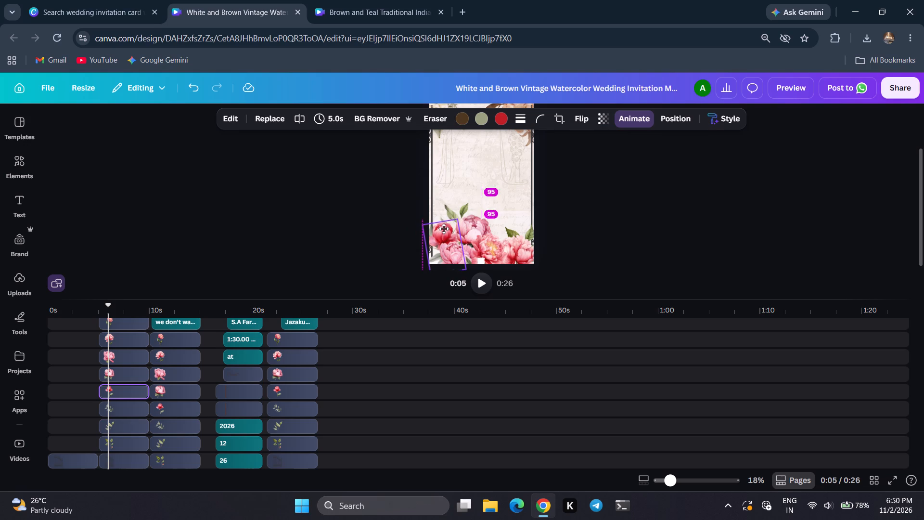
pyautogui.moveTo(444, 229); pyautogui.dragTo(444, 228)
pyautogui.click(334, 252)
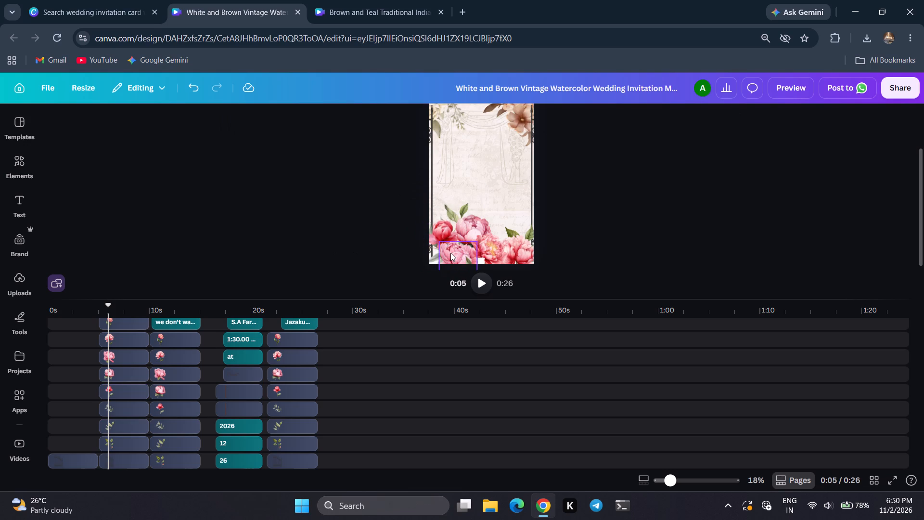
pyautogui.click(450, 253)
pyautogui.moveTo(450, 253); pyautogui.dragTo(444, 251)
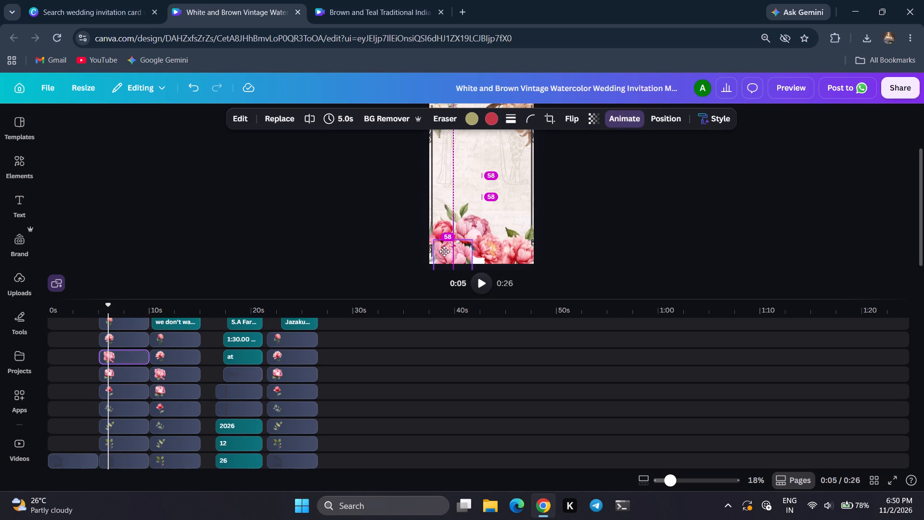
pyautogui.moveTo(444, 251); pyautogui.dragTo(443, 251)
pyautogui.click(389, 230)
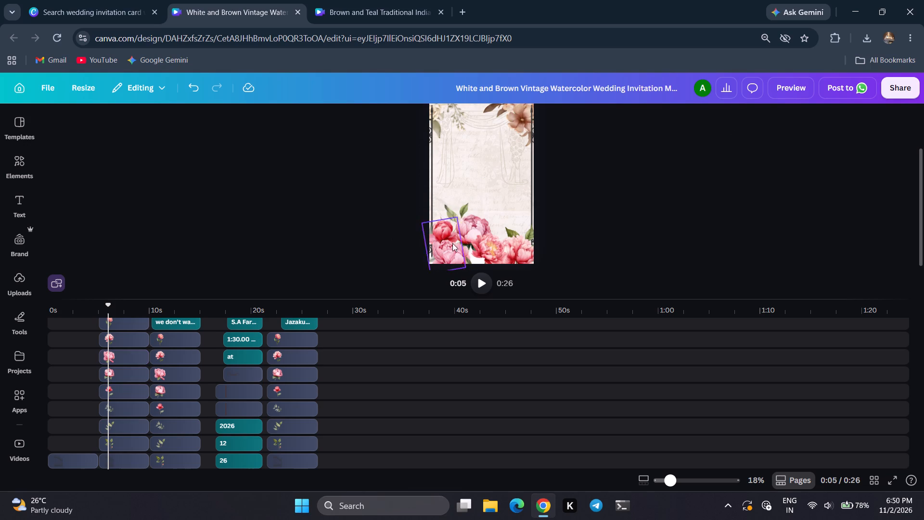
# Move the central and right-hand peonies of the 5-second page's bottom border left.
pyautogui.click(491, 247)
pyautogui.moveTo(491, 247); pyautogui.dragTo(485, 247)
pyautogui.click(619, 244)
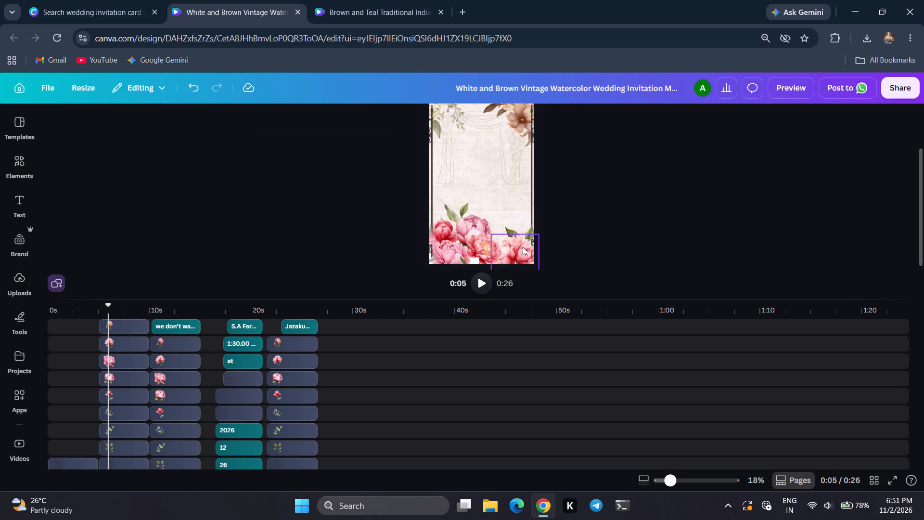
pyautogui.click(512, 247)
pyautogui.moveTo(512, 247); pyautogui.dragTo(503, 245)
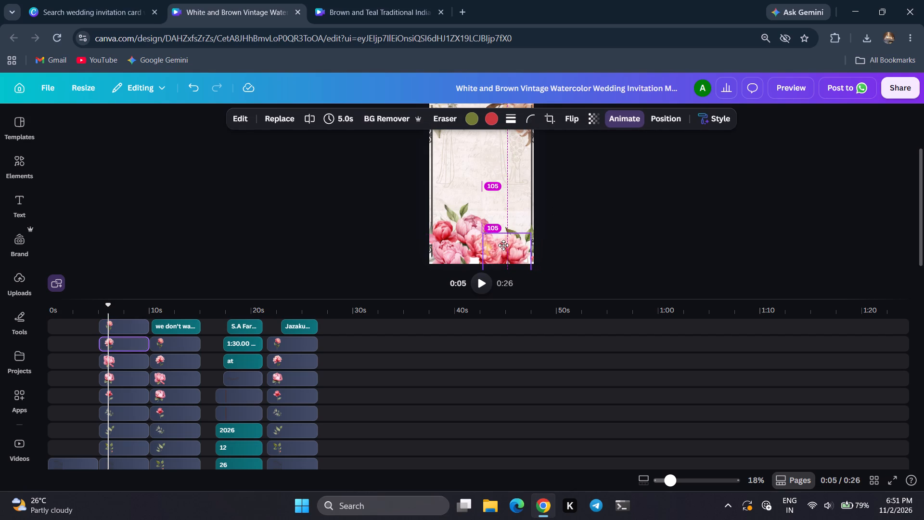
pyautogui.moveTo(503, 245); pyautogui.dragTo(504, 245)
pyautogui.click(575, 232)
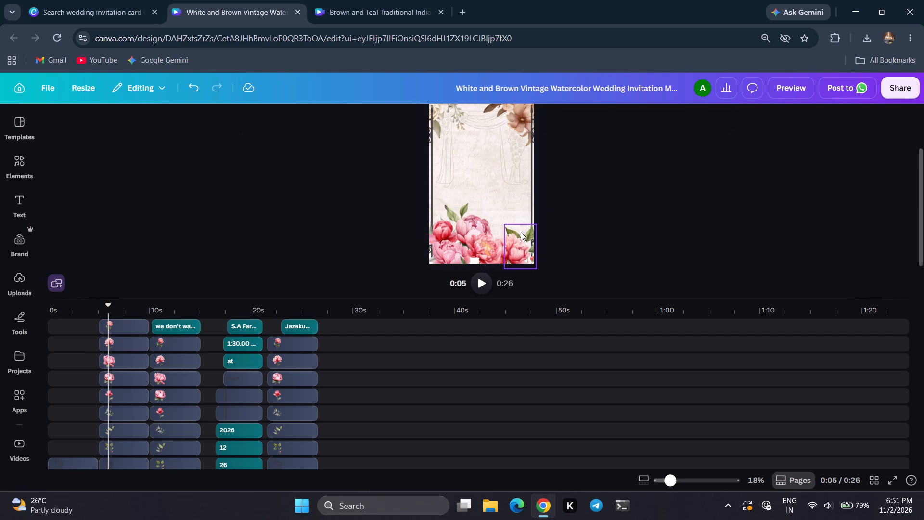
# Raise the leaf sprig above the right-hand peony on the 5-second page.
pyautogui.click(521, 232)
pyautogui.moveTo(521, 232); pyautogui.dragTo(519, 222)
pyautogui.click(599, 216)
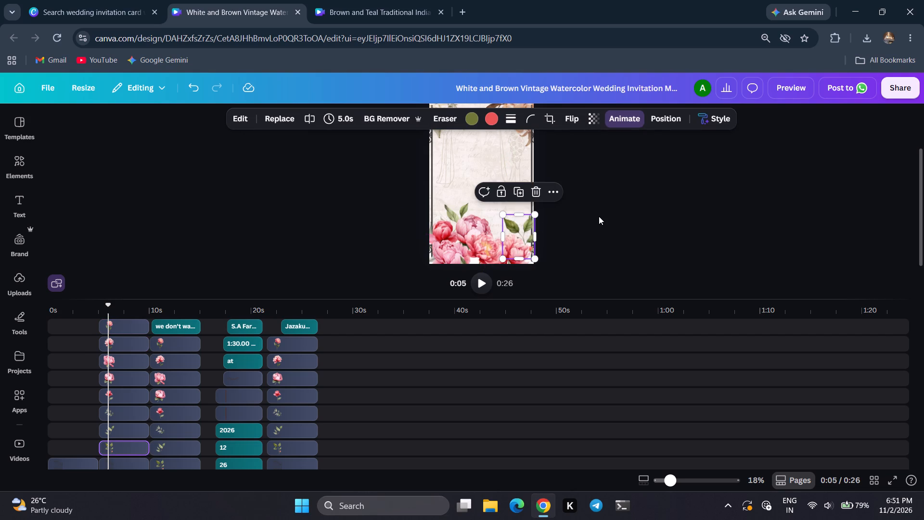
# Shift the right-hand peony of the 5-second page's border slightly right and the central peony slightly right and up.
pyautogui.doubleClick(510, 250)
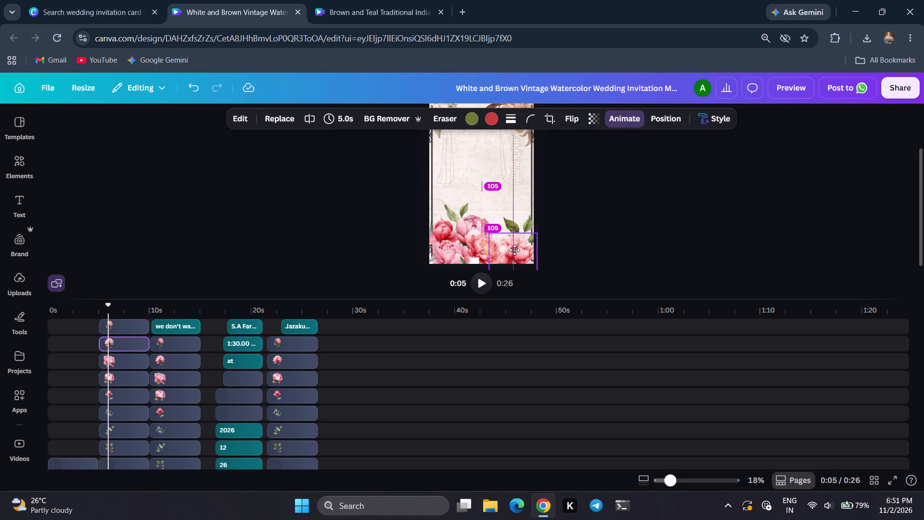
pyautogui.click(588, 229)
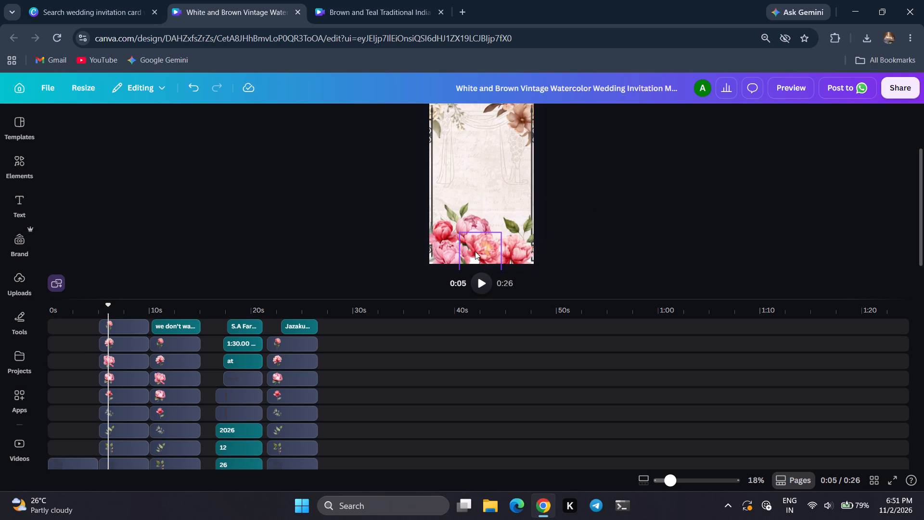
pyautogui.click(473, 251)
pyautogui.moveTo(473, 251); pyautogui.dragTo(478, 250)
pyautogui.click(587, 224)
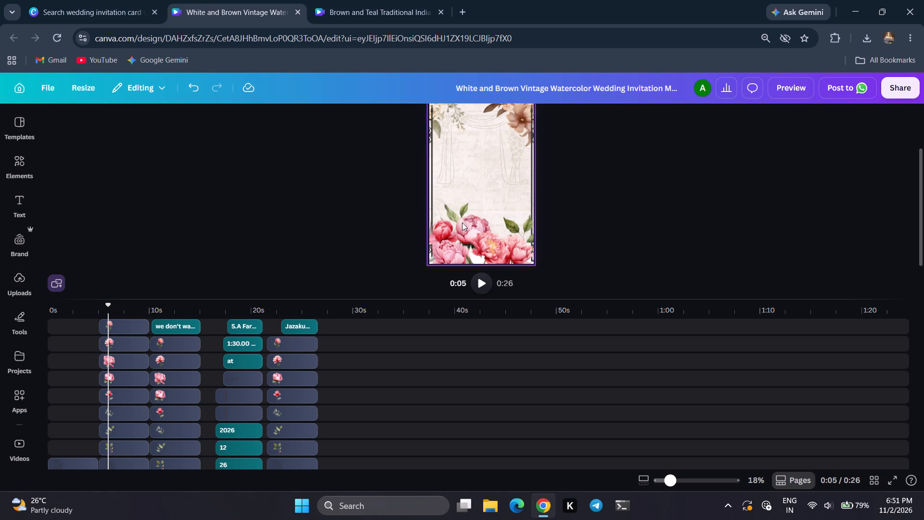
# Lower the upper pink peony beside the red one on the 5-second page and shift it slightly left.
pyautogui.click(462, 222)
pyautogui.moveTo(462, 222); pyautogui.dragTo(464, 228)
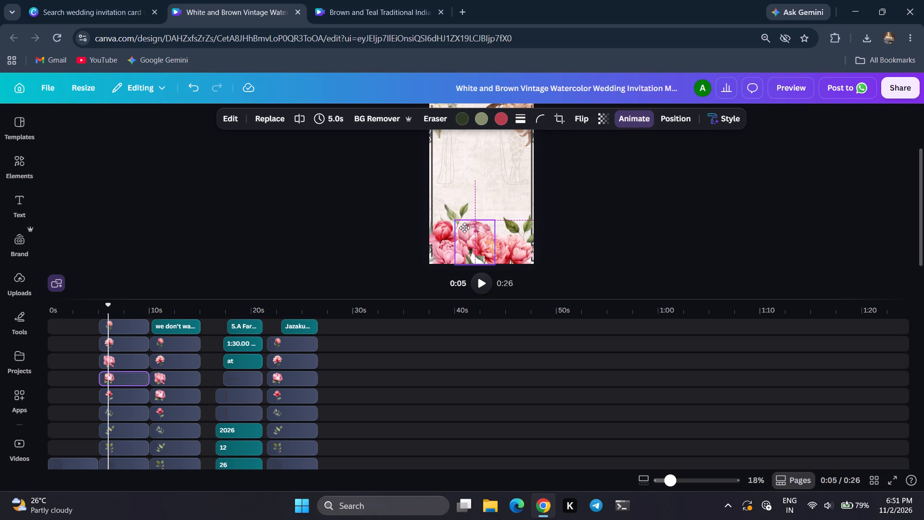
pyautogui.moveTo(464, 228); pyautogui.dragTo(462, 228)
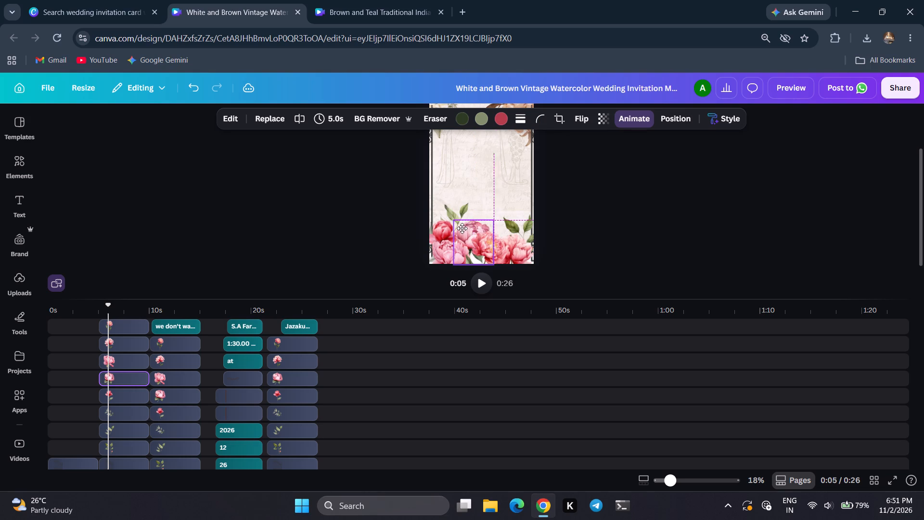
pyautogui.moveTo(462, 228); pyautogui.dragTo(462, 229)
pyautogui.click(624, 221)
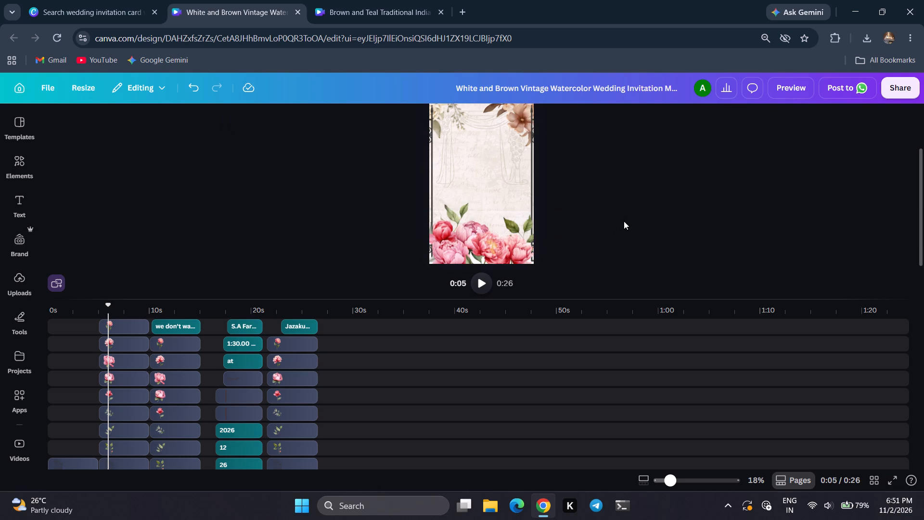
# Nudge the central peony of the 5-second page's bottom border left in small increments, close to the pale peony.
pyautogui.click(493, 243)
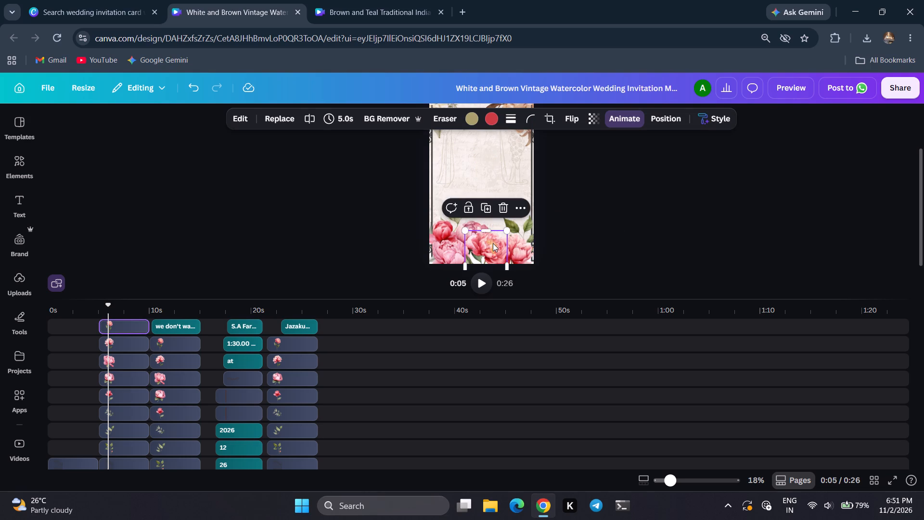
pyautogui.press('Left')
pyautogui.press('Left')
pyautogui.press('Left')
pyautogui.press('Left')
pyautogui.press('Left')
pyautogui.press('Left')
pyautogui.press('Left')
pyautogui.press('Left')
pyautogui.press('Left')
pyautogui.press('Left')
pyautogui.press('Left')
pyautogui.press('Left')
pyautogui.press('Left')
pyautogui.press('Left')
pyautogui.press('Left')
pyautogui.press('Left')
pyautogui.press('Left')
pyautogui.press('Left')
pyautogui.press('Left')
pyautogui.press('Left')
pyautogui.press('Left')
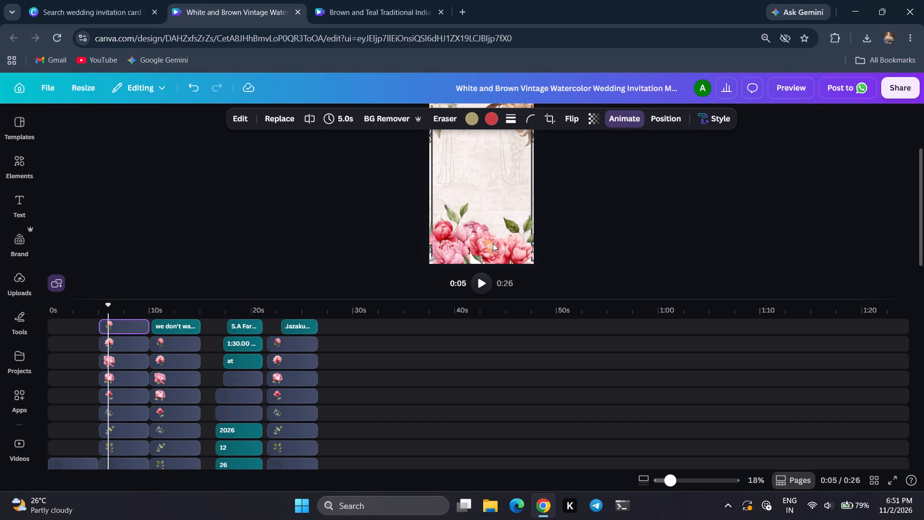
pyautogui.press('Left')
pyautogui.press('Left')
pyautogui.press('Left')
pyautogui.press('Left')
pyautogui.press('Left')
pyautogui.press('Left')
pyautogui.press('Left')
pyautogui.press('Left')
pyautogui.press('Left')
pyautogui.press('Left')
pyautogui.press('Left')
pyautogui.press('Left')
pyautogui.press('Left')
pyautogui.press('Left')
pyautogui.press('Left')
pyautogui.press('Left')
pyautogui.press('Left')
pyautogui.press('Left')
pyautogui.press('Left')
pyautogui.press('Left')
pyautogui.press('Left')
pyautogui.press('Left')
pyautogui.press('Left')
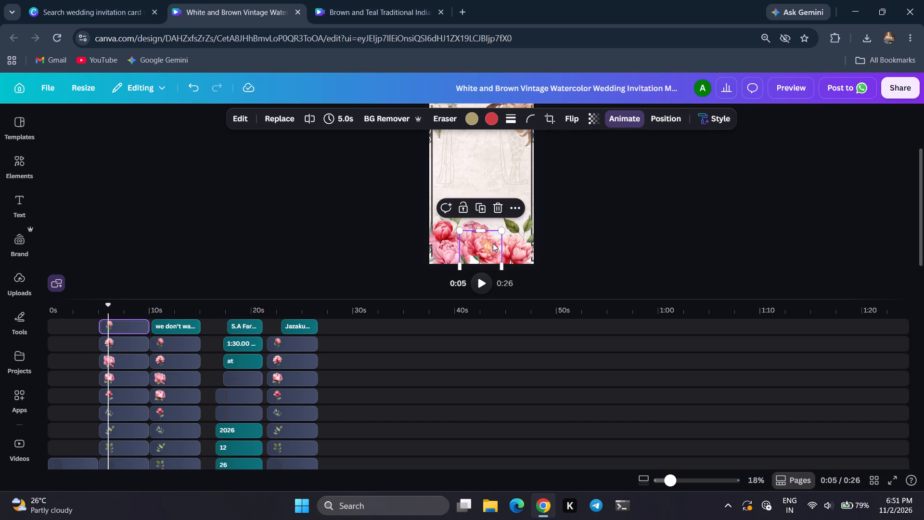
pyautogui.press('Right')
pyautogui.click(634, 224)
pyautogui.press('Up')
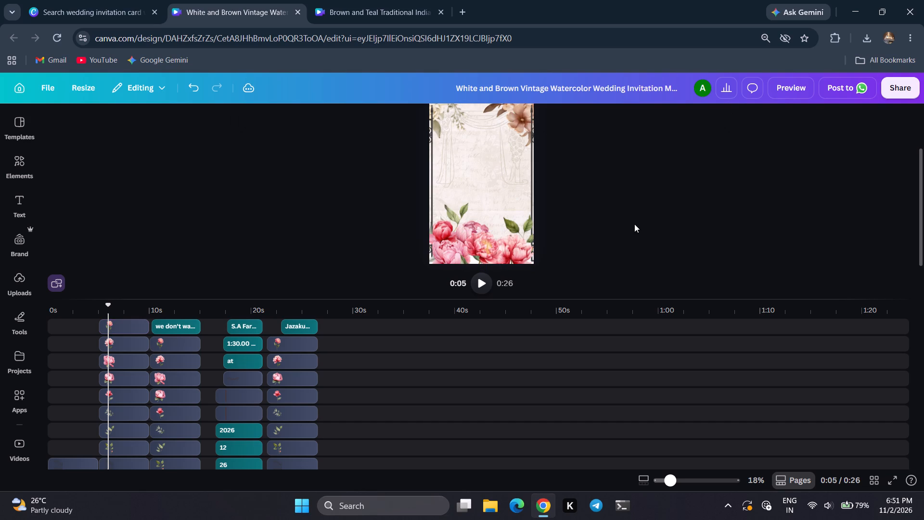
pyautogui.press('Up')
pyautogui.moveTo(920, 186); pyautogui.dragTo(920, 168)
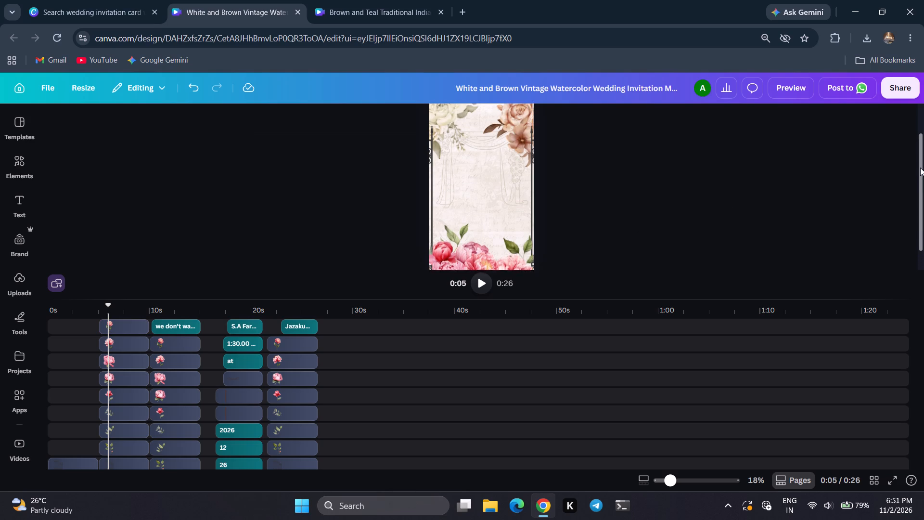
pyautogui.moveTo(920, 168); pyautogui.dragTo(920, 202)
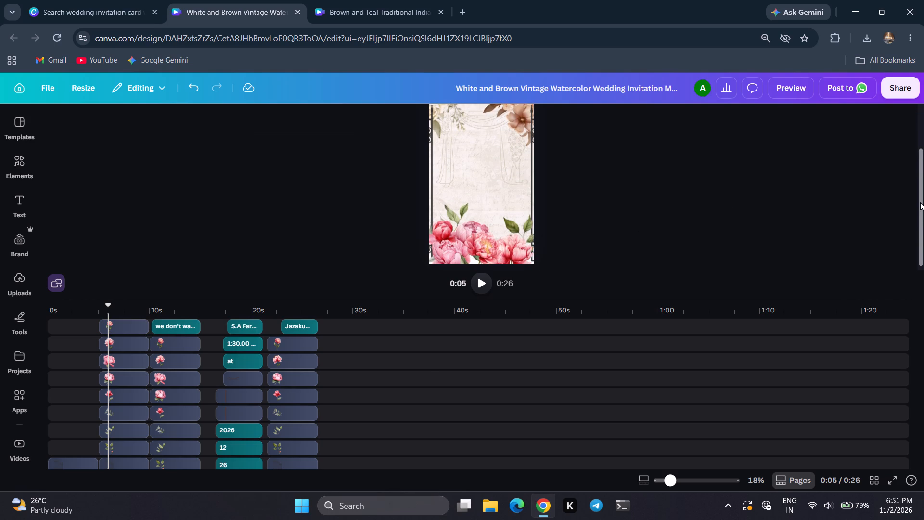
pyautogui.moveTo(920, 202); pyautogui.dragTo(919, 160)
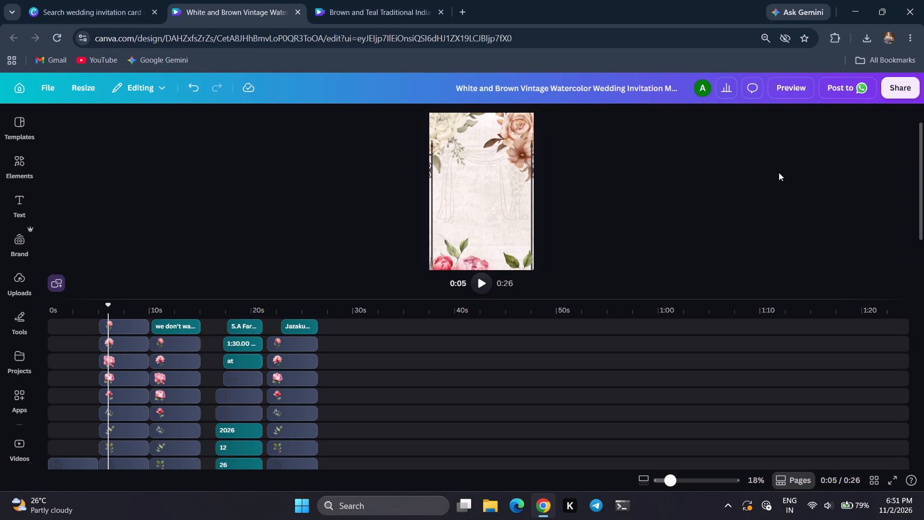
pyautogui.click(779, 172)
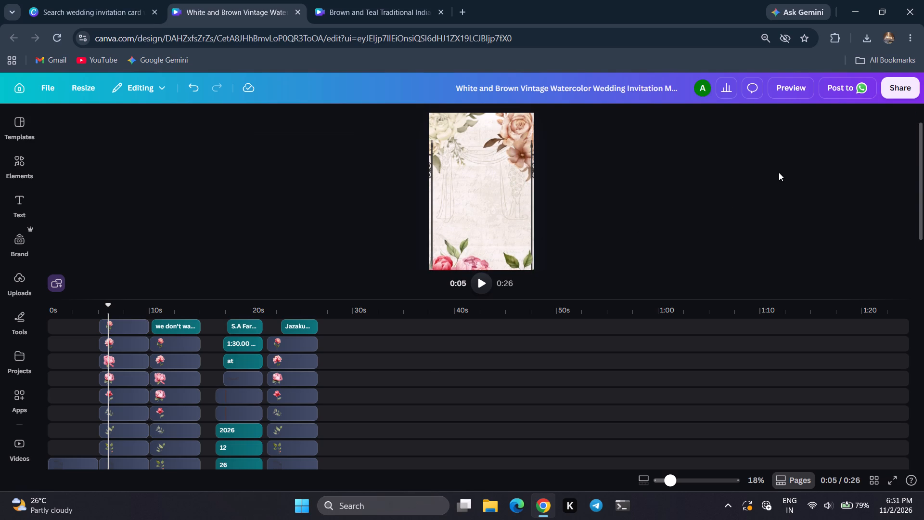
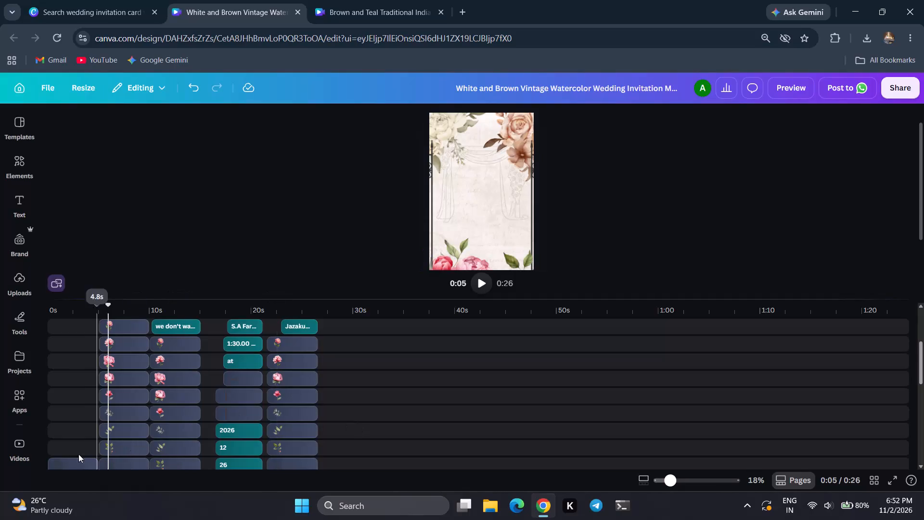
# Play back the opening gate page several times to review the gate animation and its change into the 5-second page.
pyautogui.click(60, 459)
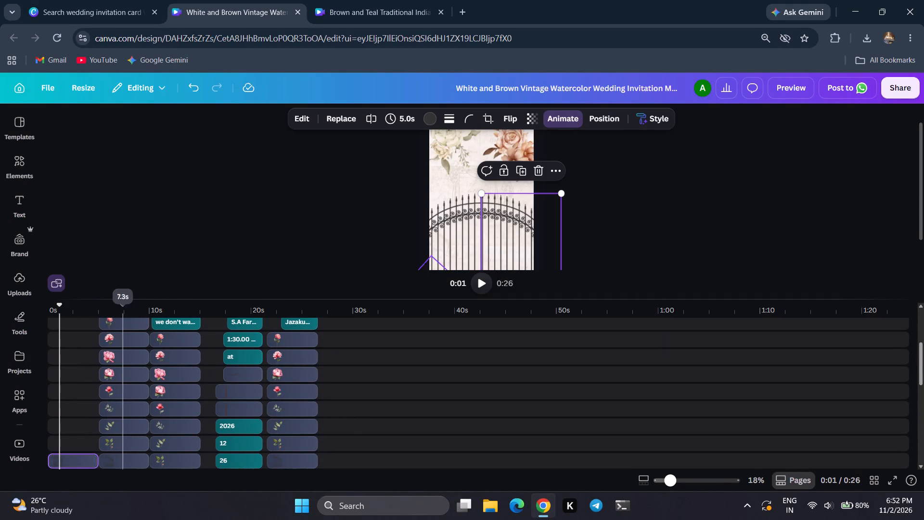
pyautogui.click(309, 182)
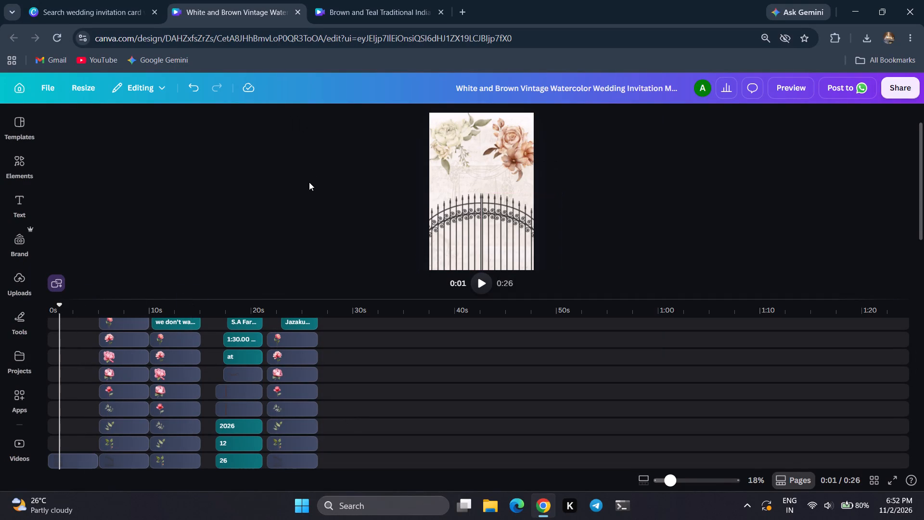
pyautogui.click(481, 280)
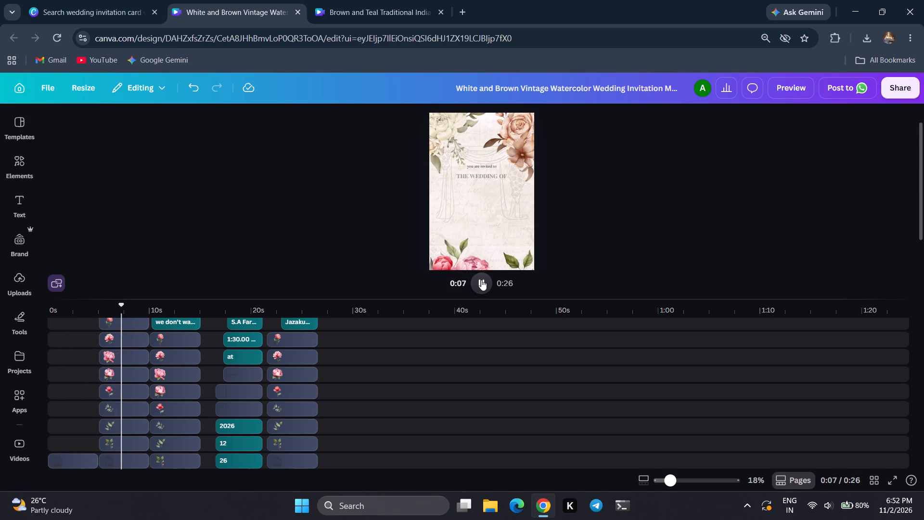
pyautogui.click(396, 250)
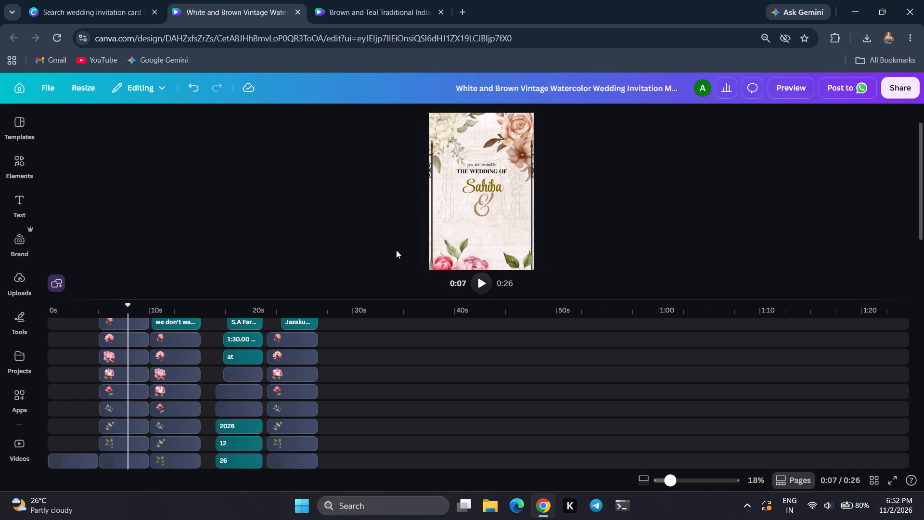
pyautogui.click(89, 461)
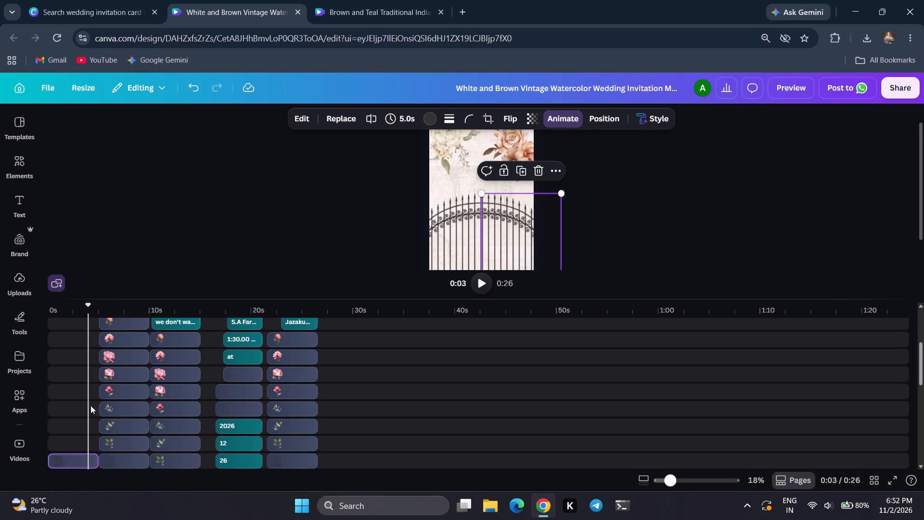
pyautogui.click(90, 467)
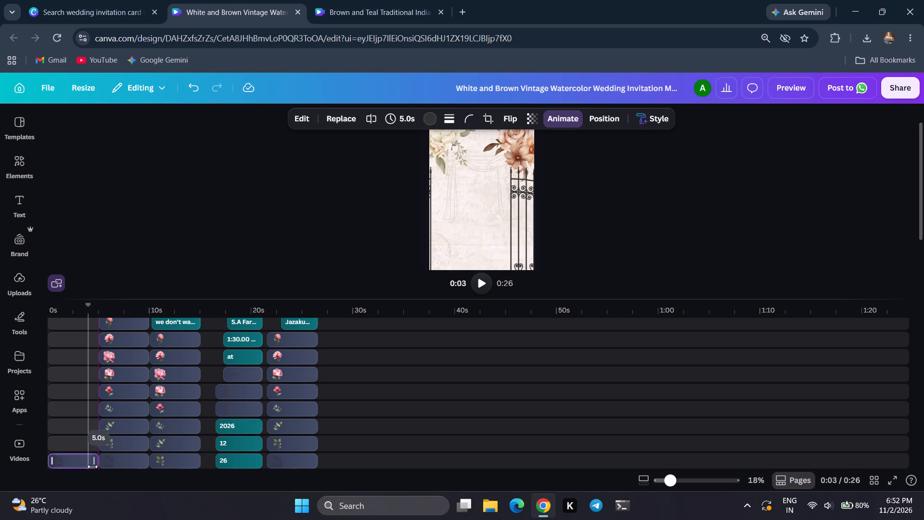
pyautogui.click(484, 283)
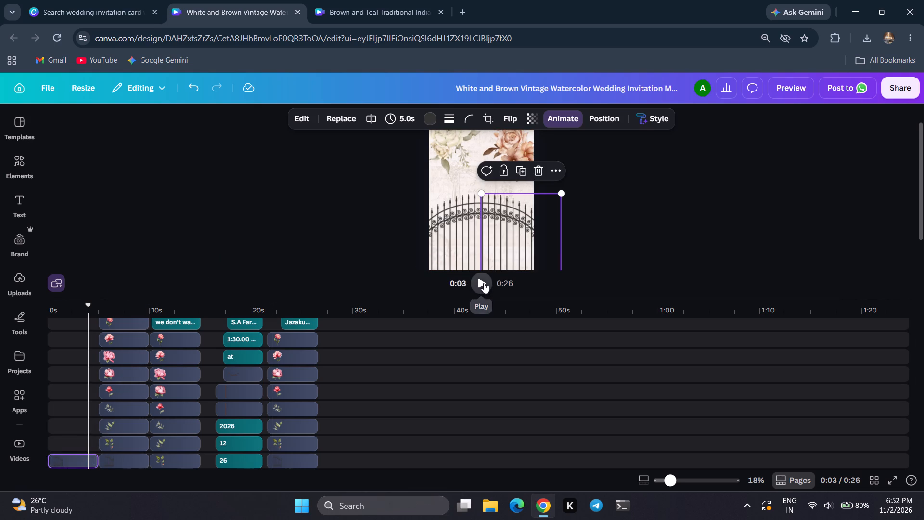
pyautogui.click(482, 284)
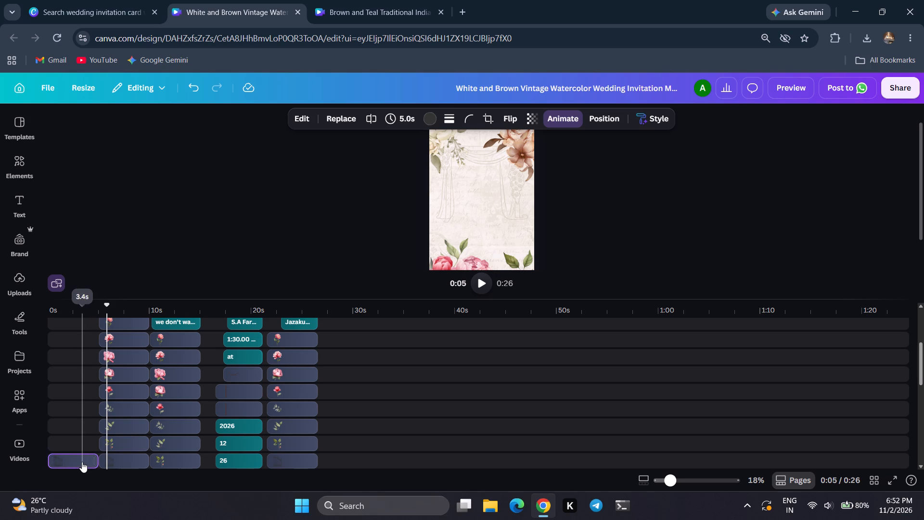
pyautogui.click(91, 426)
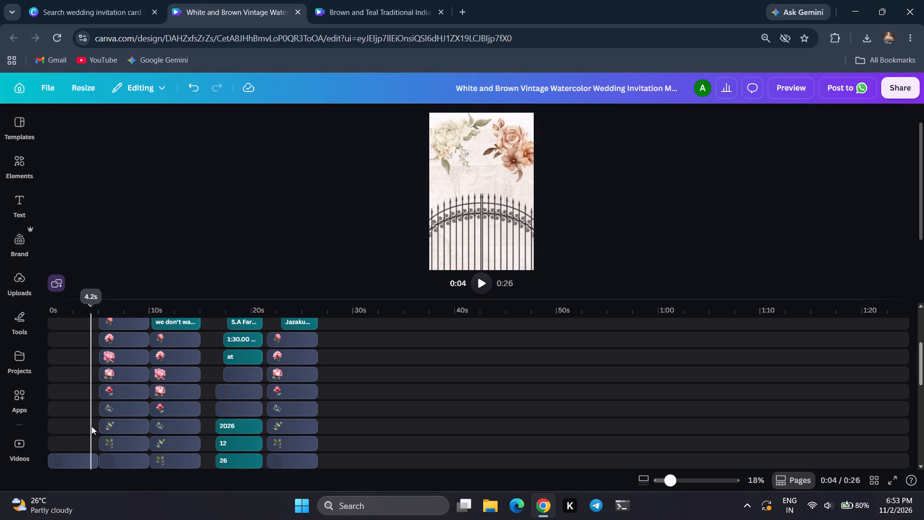
pyautogui.click(68, 421)
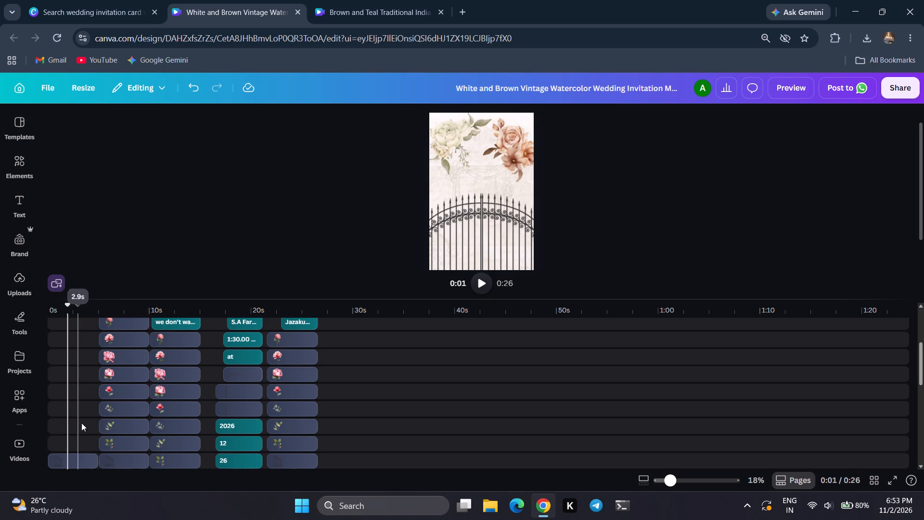
pyautogui.click(88, 422)
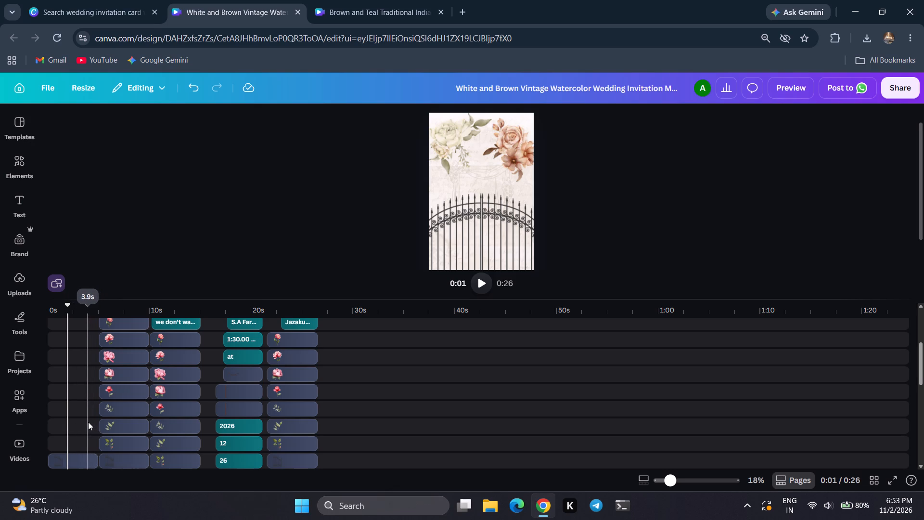
pyautogui.click(480, 285)
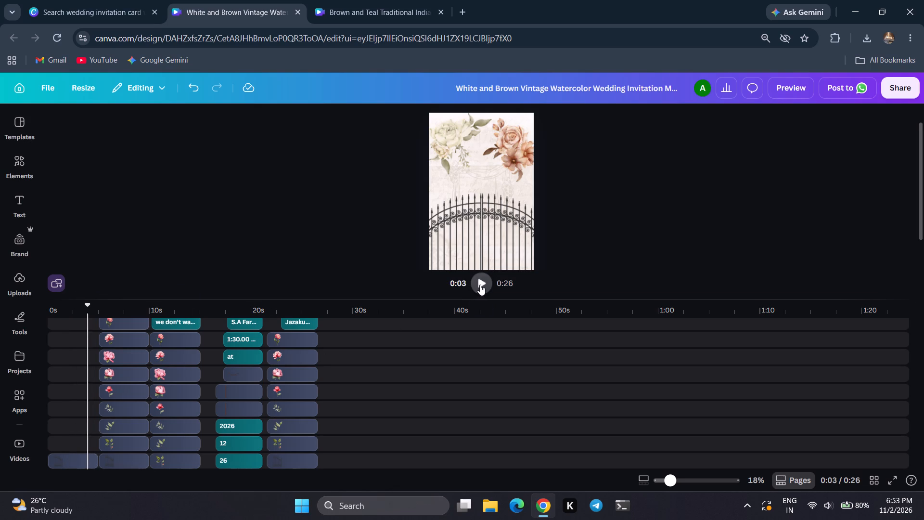
pyautogui.click(480, 285)
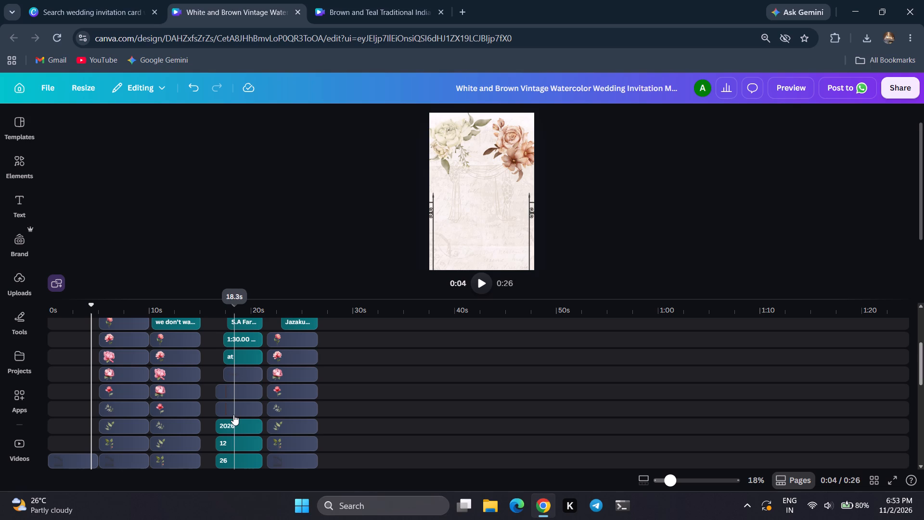
# Add a text box reading "ASSLAMUALEYKUM" at about 4 seconds, placed over the gate below its arch.
pyautogui.click(12, 203)
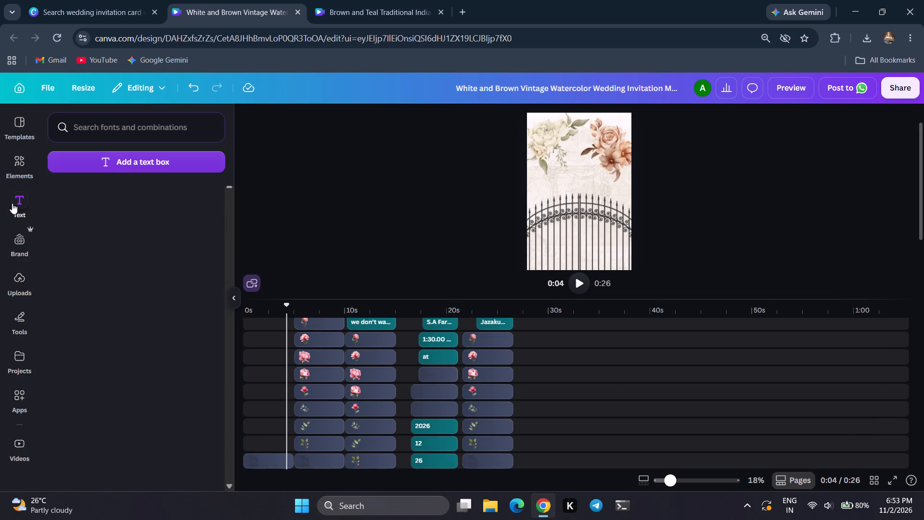
pyautogui.click(116, 164)
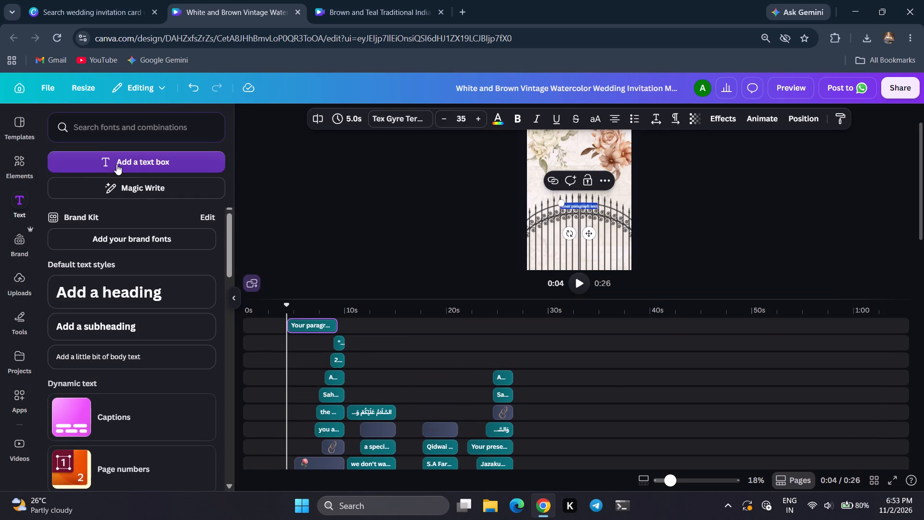
pyautogui.click(234, 298)
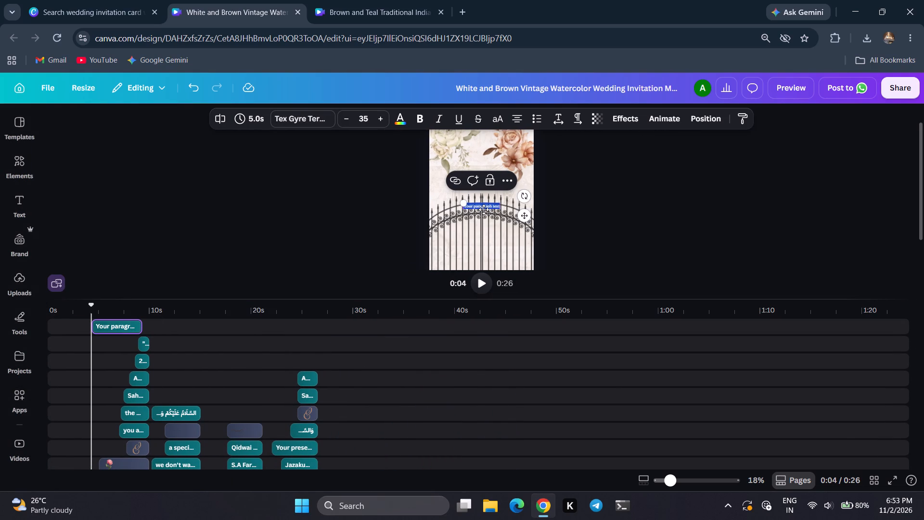
pyautogui.moveTo(484, 209); pyautogui.dragTo(480, 237)
pyautogui.tripleClick(480, 233)
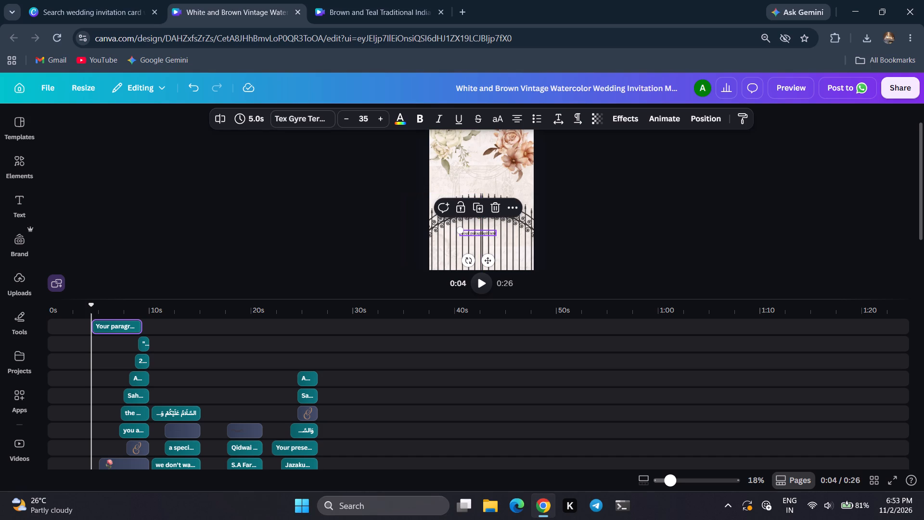
pyautogui.hotkey('shift', 'a')
pyautogui.write('SSLA')
pyautogui.write('MUAL')
pyautogui.write('EYKUM')
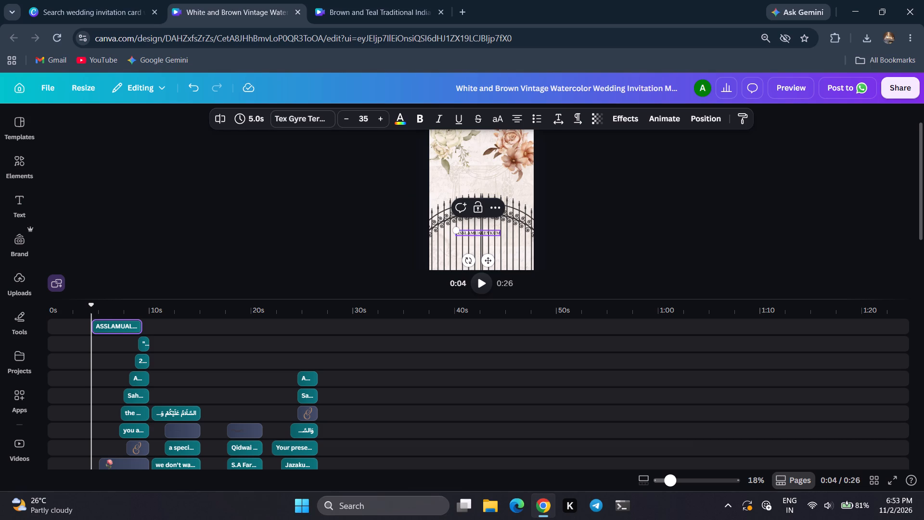
# Change the font of the ASSLAMUALEYKUM greeting to Style Formal, matching the couple's names on the closing page.
pyautogui.click(177, 442)
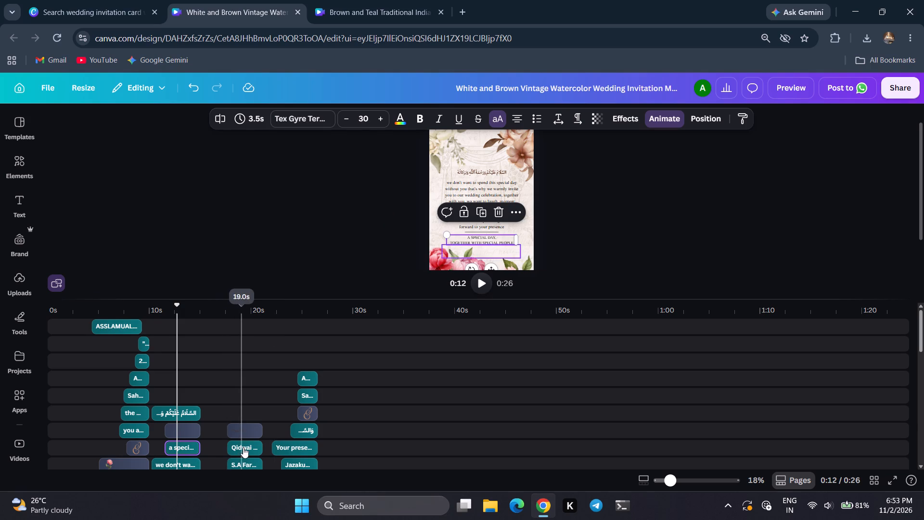
pyautogui.click(305, 394)
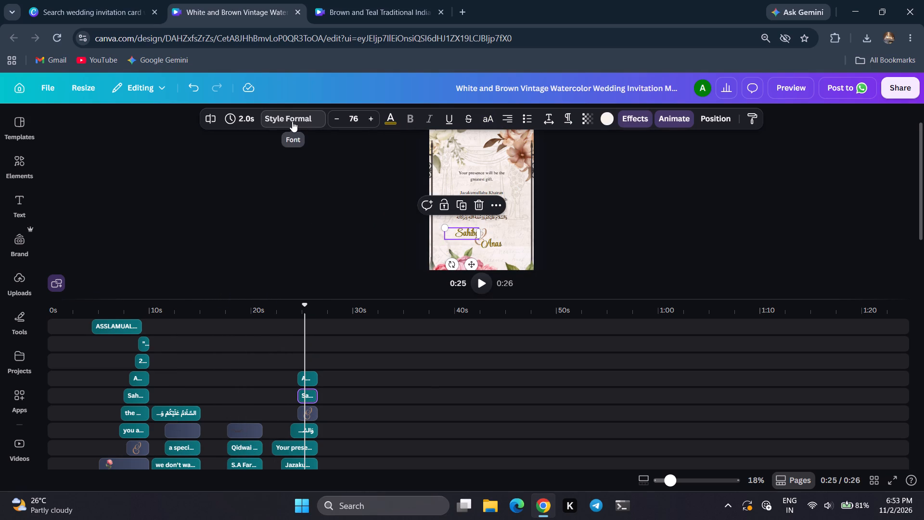
pyautogui.click(118, 327)
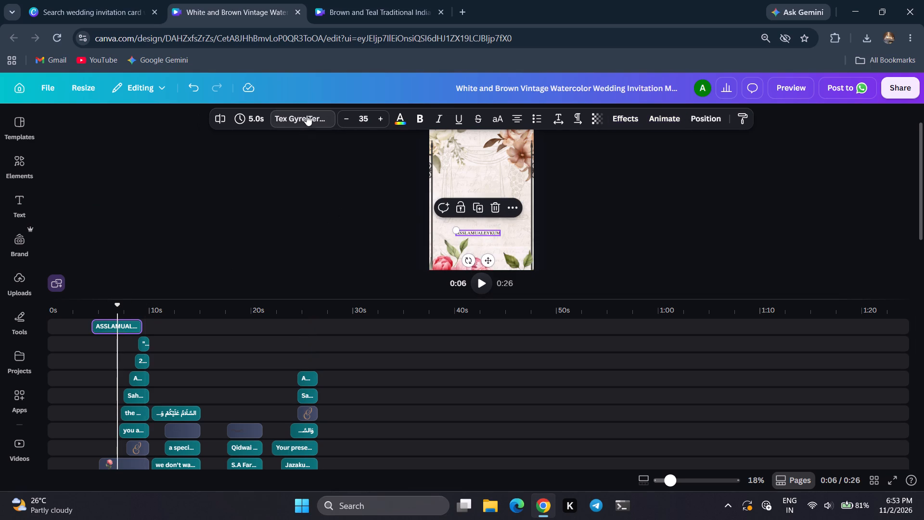
pyautogui.click(302, 120)
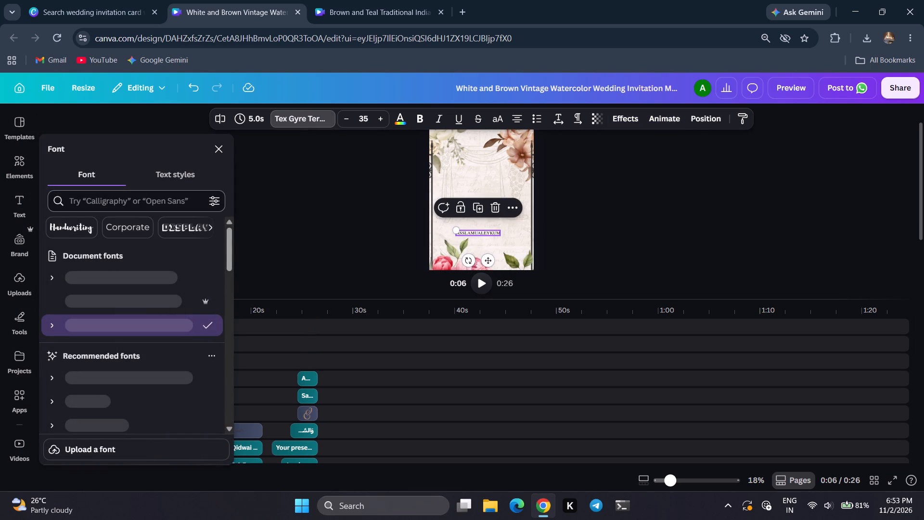
pyautogui.click(177, 203)
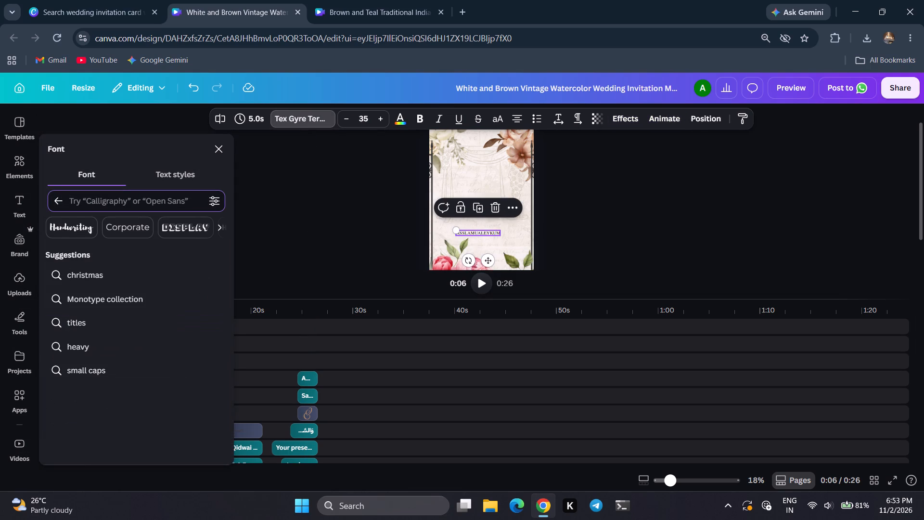
pyautogui.write('Style')
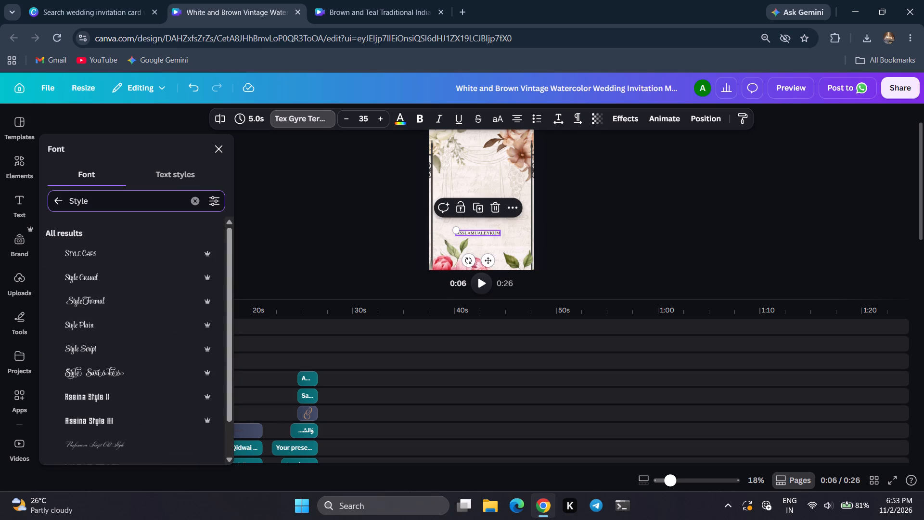
pyautogui.press('space')
pyautogui.write('for')
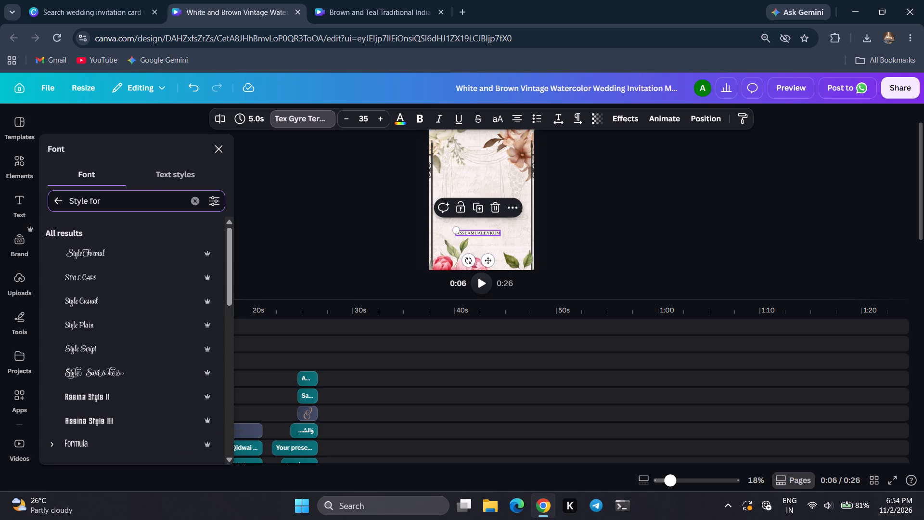
pyautogui.click(92, 251)
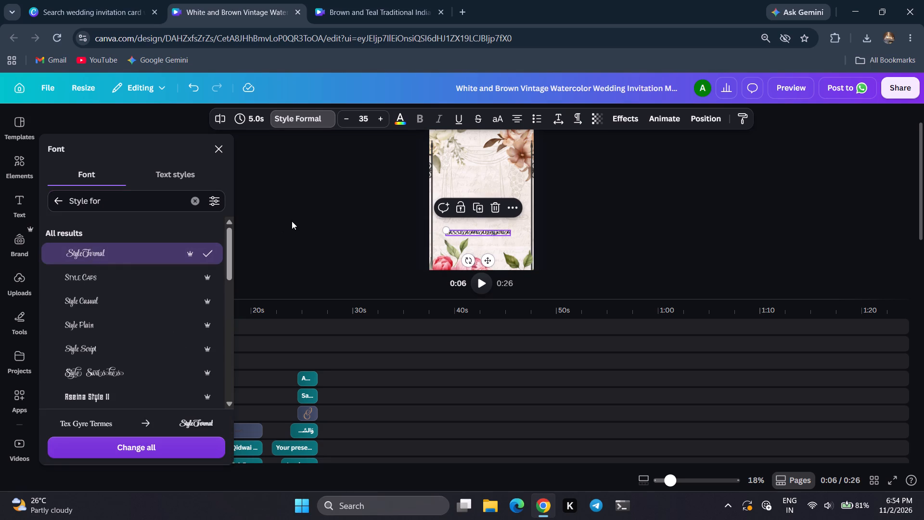
pyautogui.click(292, 221)
pyautogui.click(633, 224)
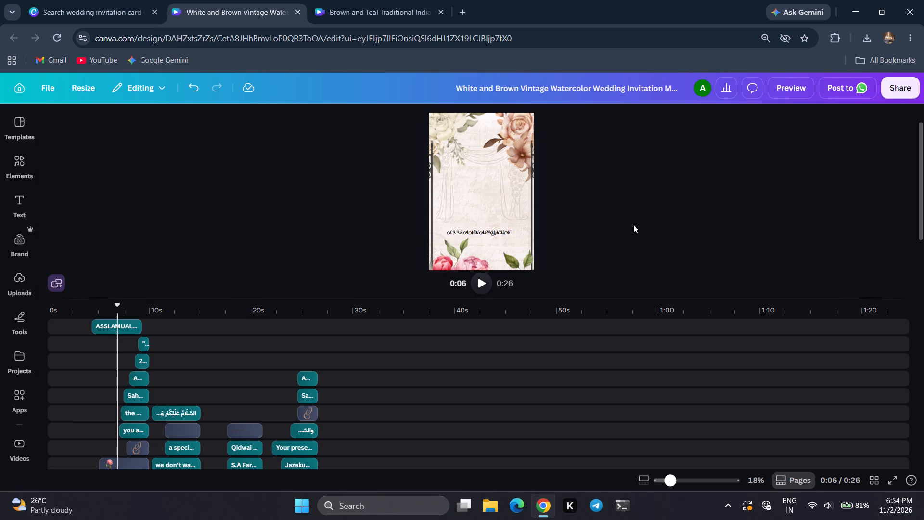
# Move the ASSLAMUALEYKUM greeting up to the lower edge of the curtain drawing and centre it horizontally on the page.
pyautogui.click(481, 231)
pyautogui.moveTo(481, 231); pyautogui.dragTo(487, 228)
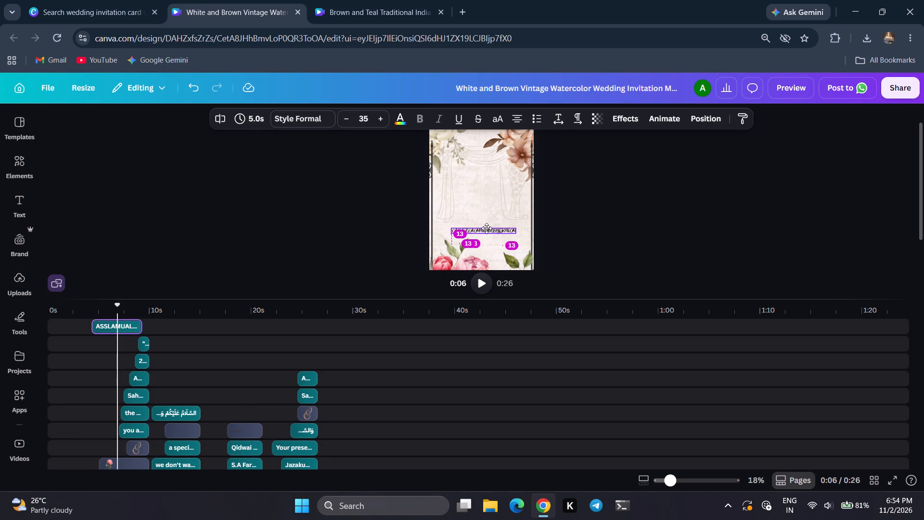
pyautogui.moveTo(487, 228); pyautogui.dragTo(485, 216)
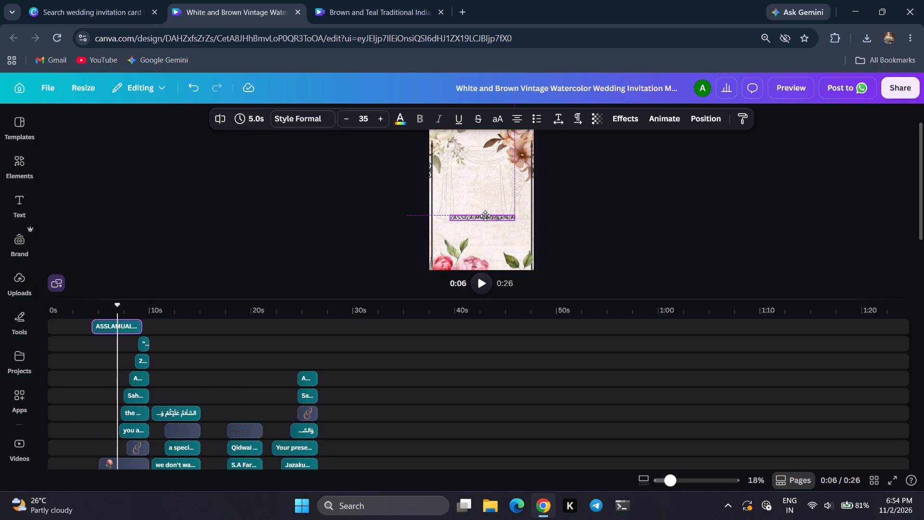
pyautogui.moveTo(485, 216); pyautogui.dragTo(487, 218)
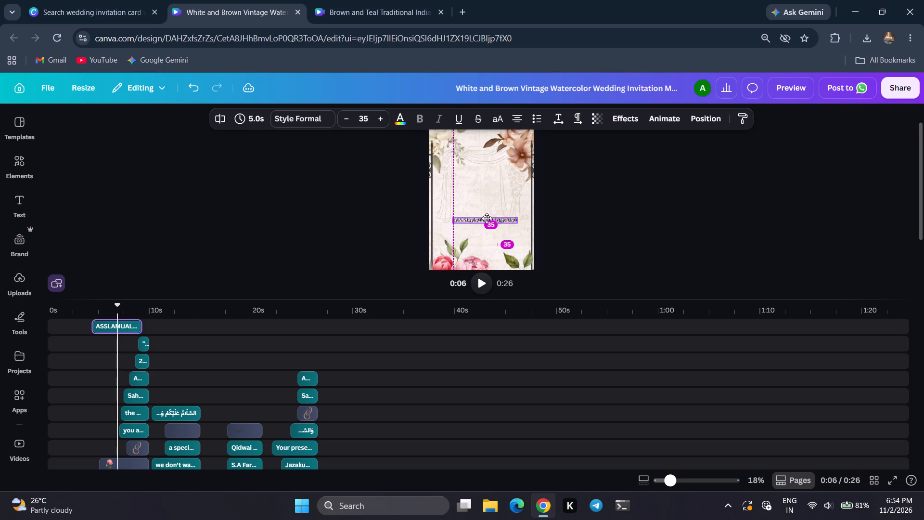
pyautogui.moveTo(487, 218); pyautogui.dragTo(484, 218)
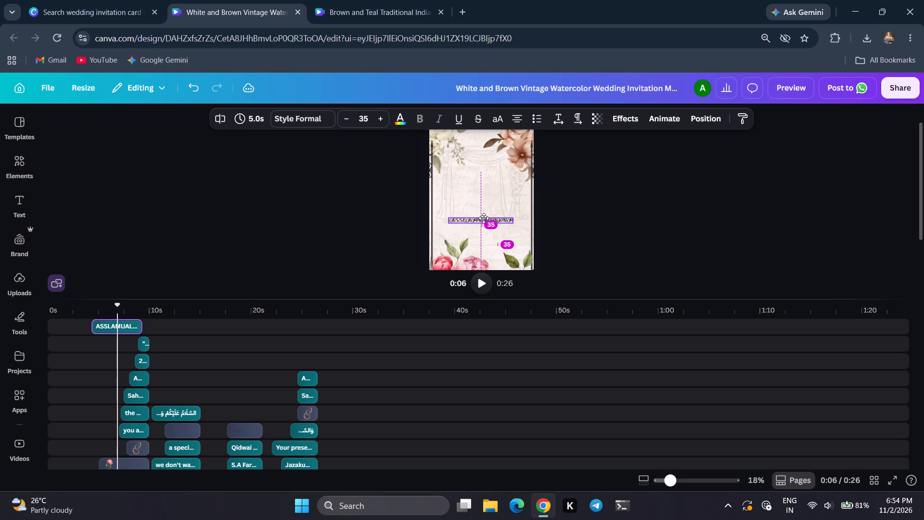
pyautogui.moveTo(484, 218); pyautogui.dragTo(484, 218)
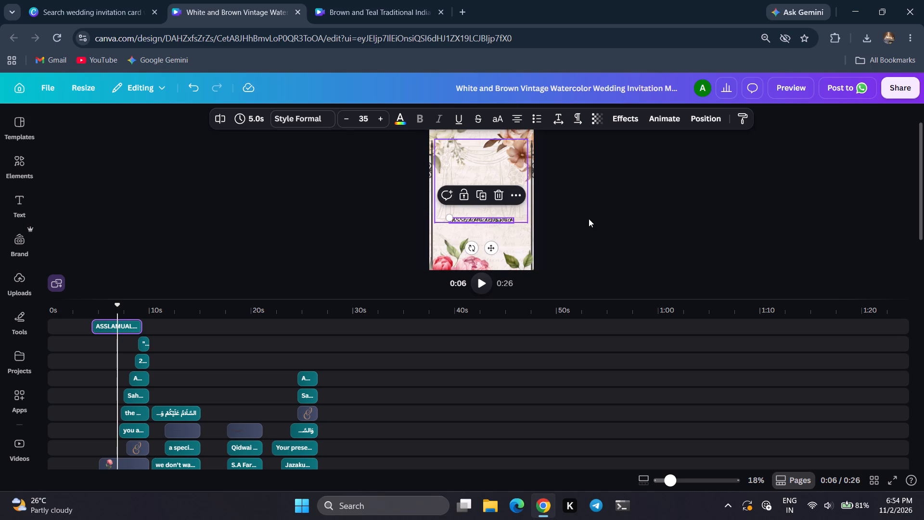
pyautogui.click(589, 219)
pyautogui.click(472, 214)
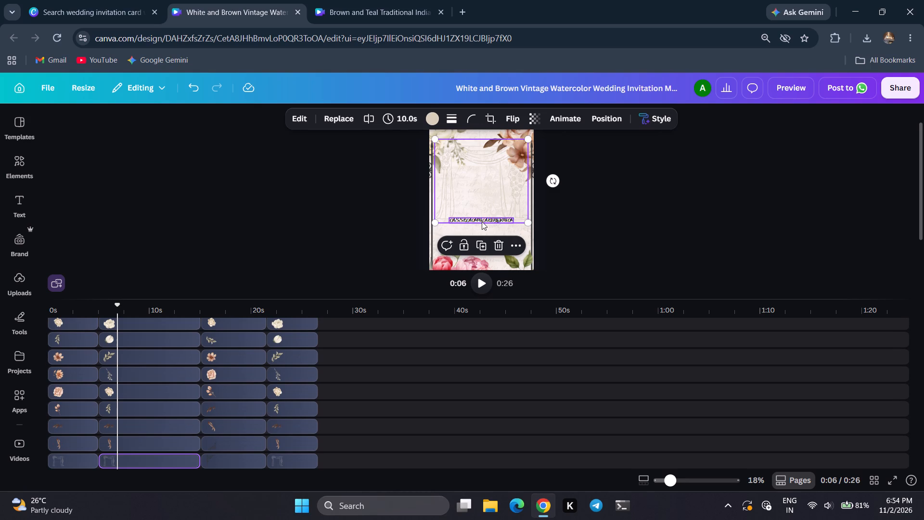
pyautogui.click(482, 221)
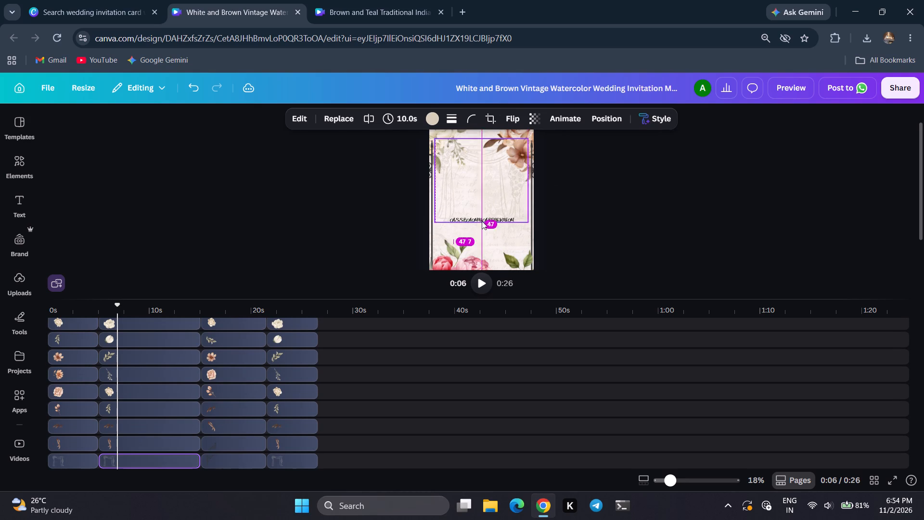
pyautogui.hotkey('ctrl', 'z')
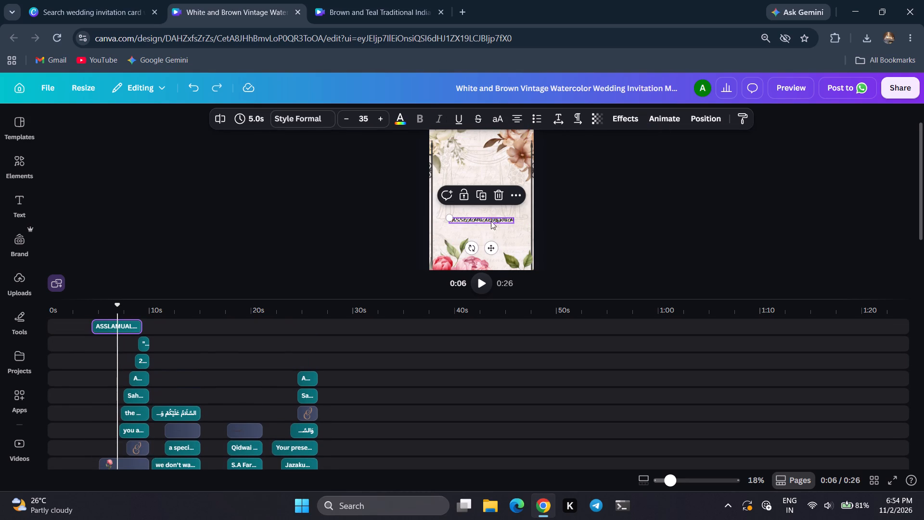
# Move the ASSLAMUALEYKUM greeting down to between the curtain drawing and the lower flowers, keeping it horizontally centred.
pyautogui.click(608, 220)
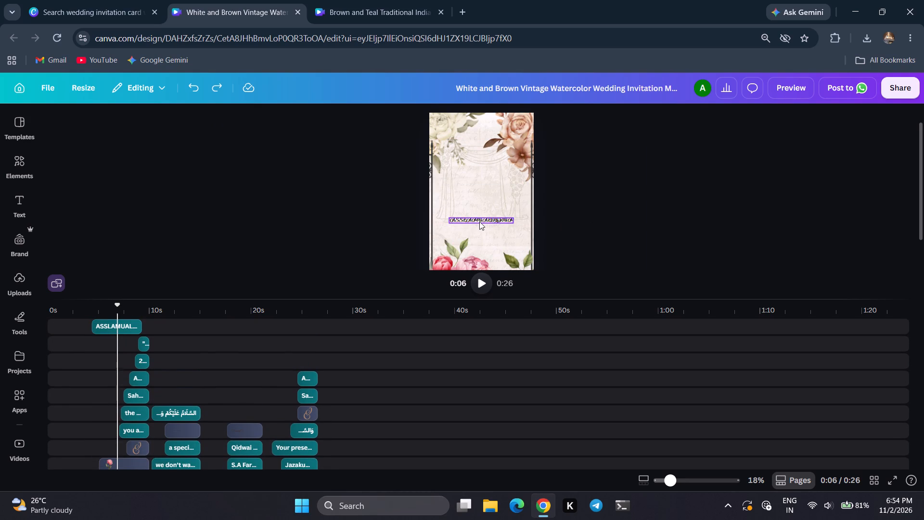
pyautogui.click(479, 221)
pyautogui.moveTo(479, 221); pyautogui.dragTo(480, 239)
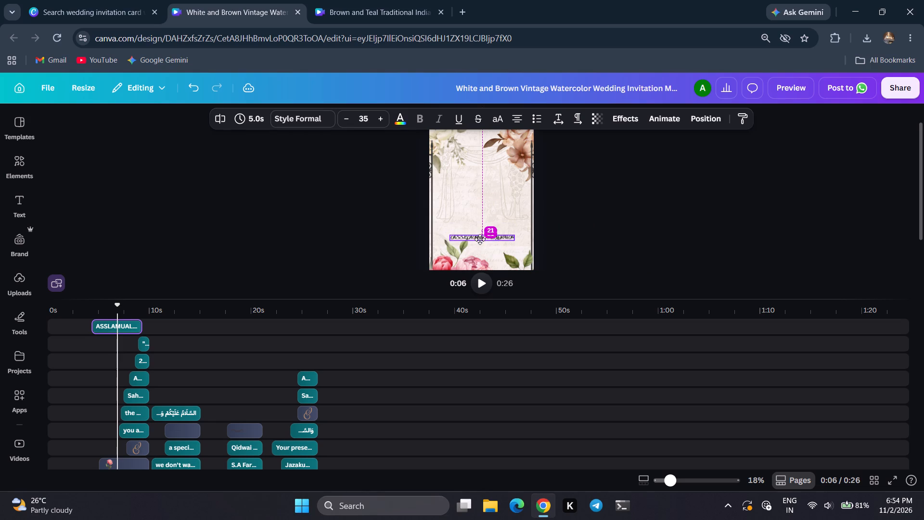
pyautogui.moveTo(480, 239); pyautogui.dragTo(479, 234)
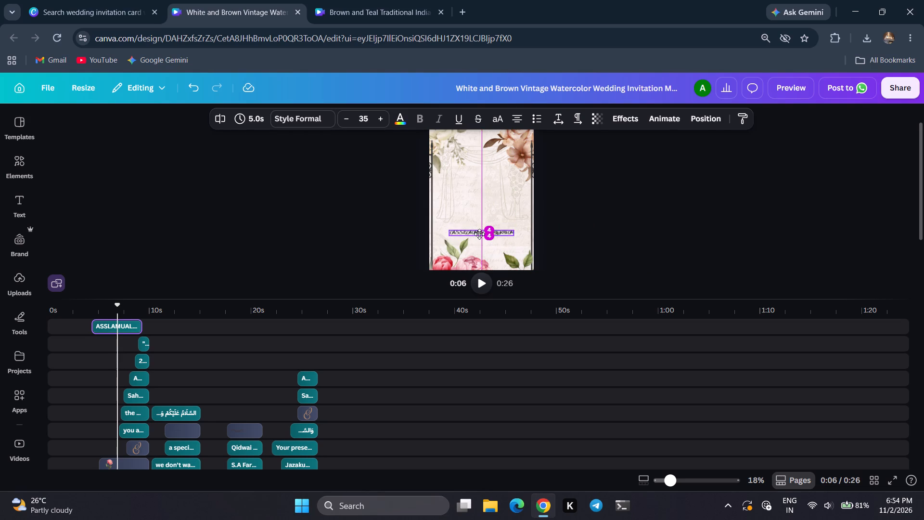
pyautogui.moveTo(479, 234); pyautogui.dragTo(479, 234)
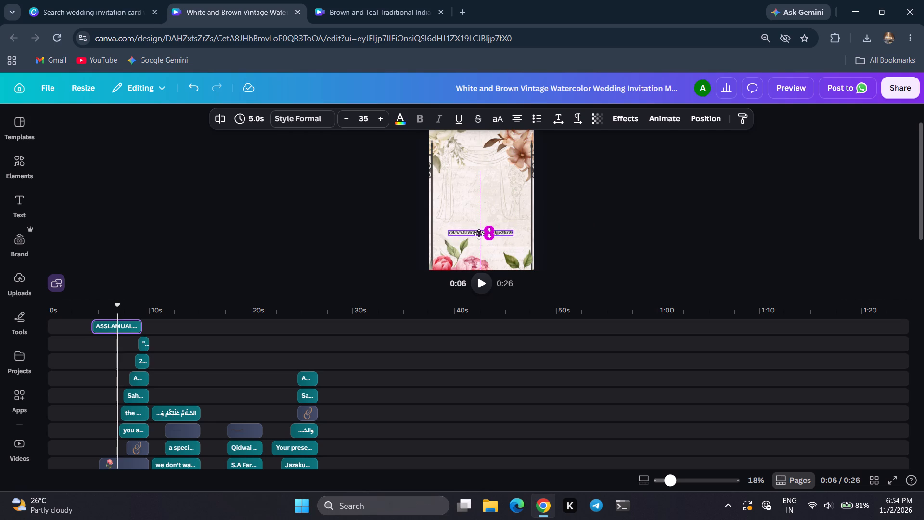
pyautogui.moveTo(479, 234); pyautogui.dragTo(479, 234)
pyautogui.click(557, 209)
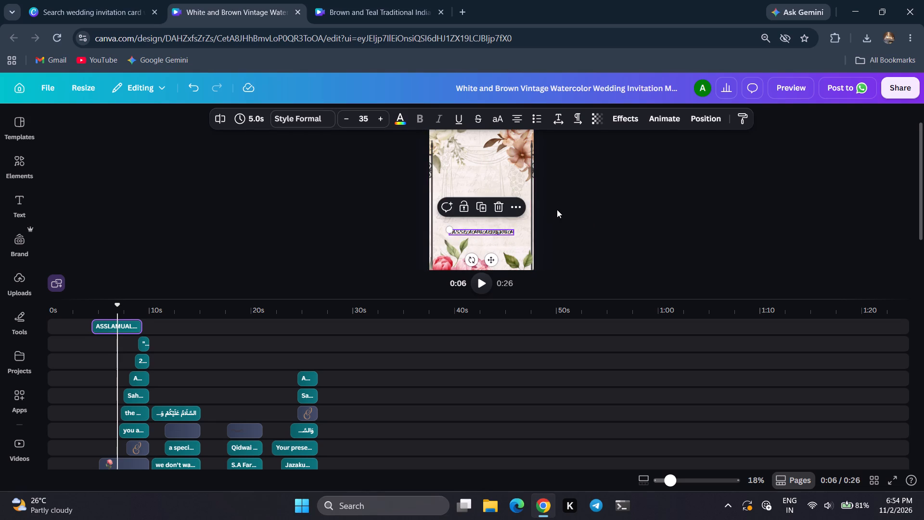
# Change the text colour of the ASSLAMUALEYKUM greeting to dark grey brown, #542b16.
pyautogui.click(478, 230)
pyautogui.click(174, 412)
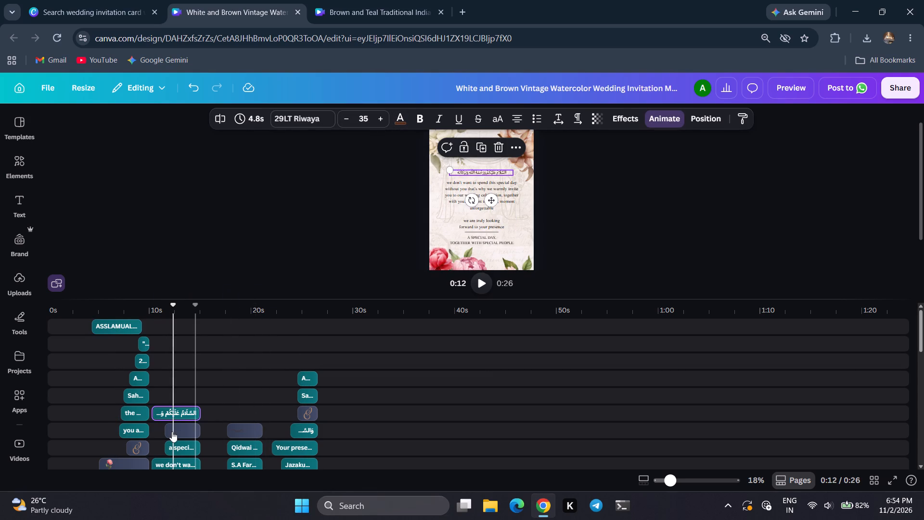
pyautogui.click(120, 324)
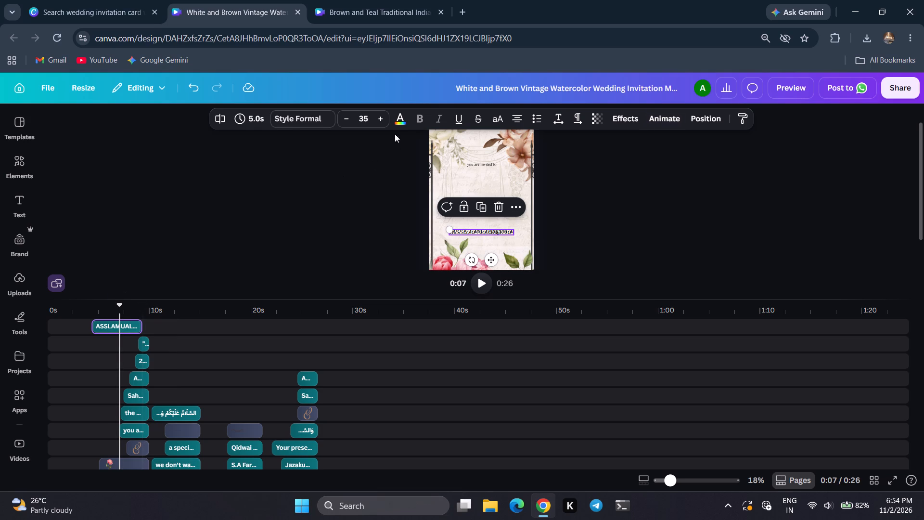
pyautogui.click(398, 120)
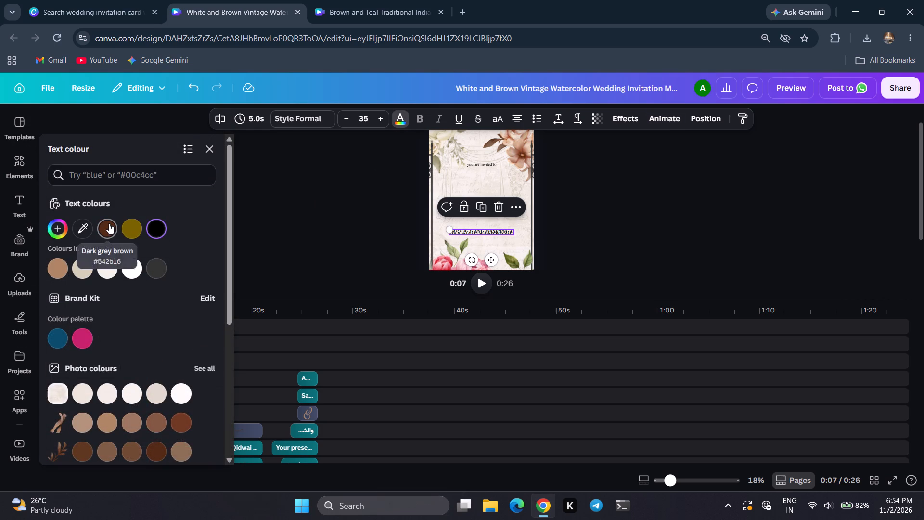
pyautogui.click(109, 223)
pyautogui.click(320, 224)
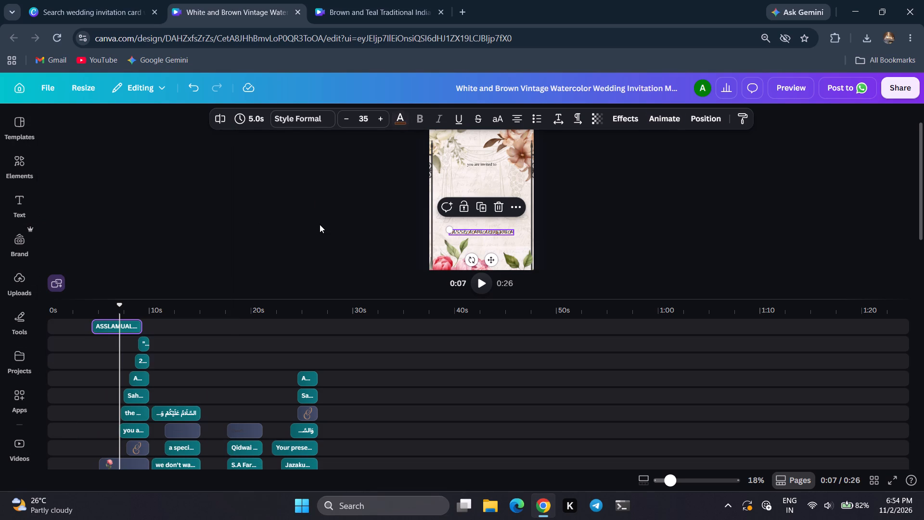
pyautogui.click(320, 224)
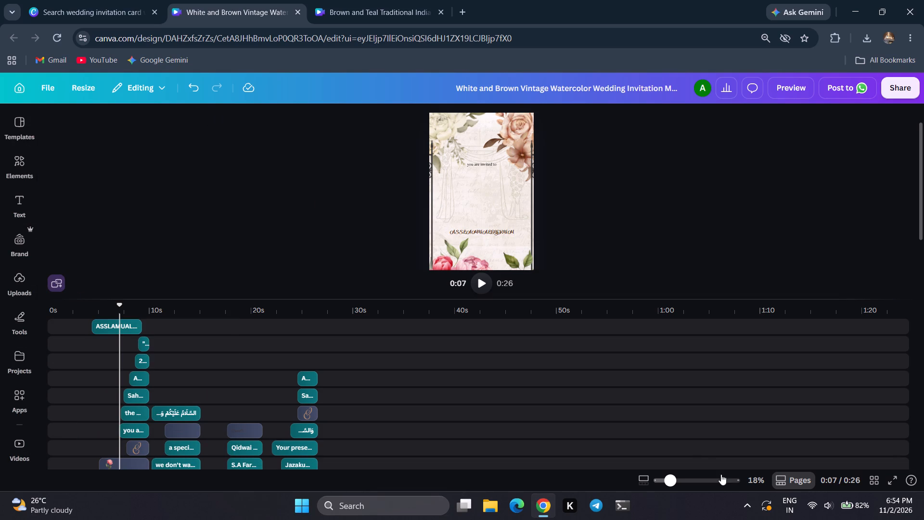
# Examine the greeting up close, and play back the opening to check its timing against the invitation text.
pyautogui.moveTo(671, 479); pyautogui.dragTo(681, 479)
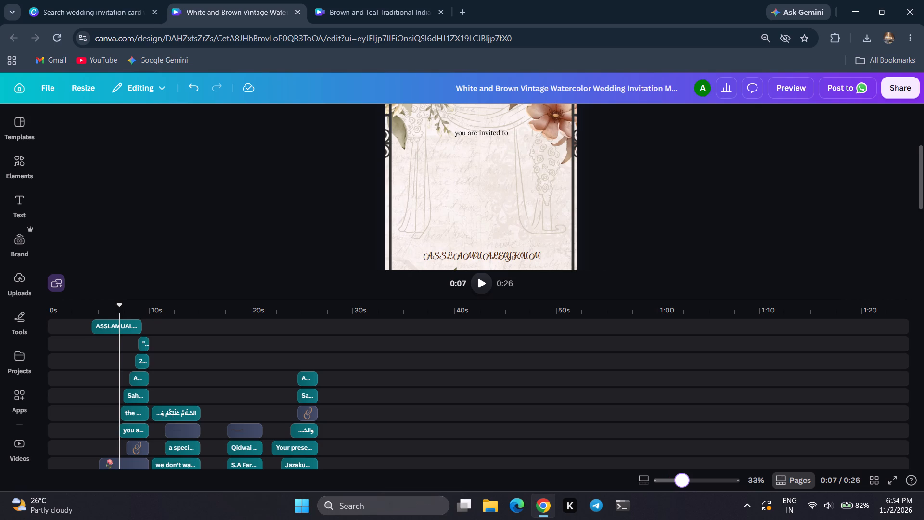
pyautogui.moveTo(681, 479); pyautogui.dragTo(681, 480)
pyautogui.moveTo(921, 195); pyautogui.dragTo(922, 198)
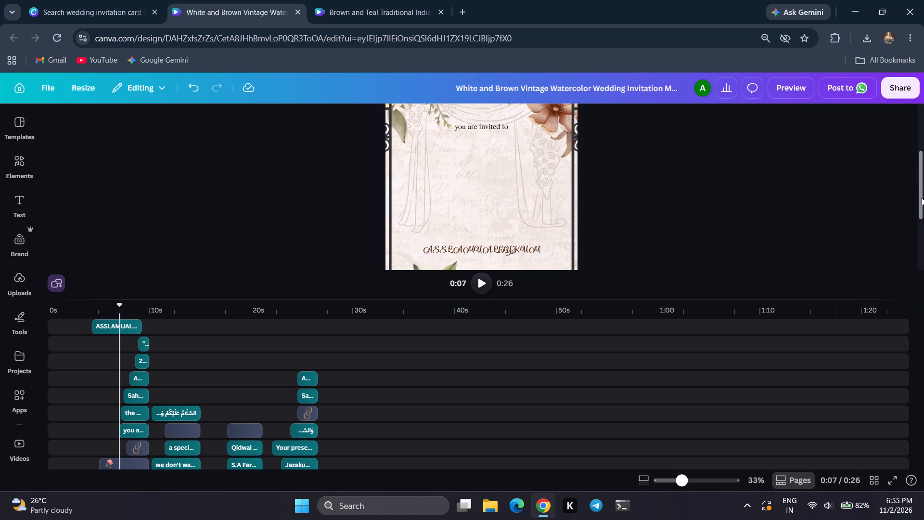
pyautogui.moveTo(922, 198); pyautogui.dragTo(923, 206)
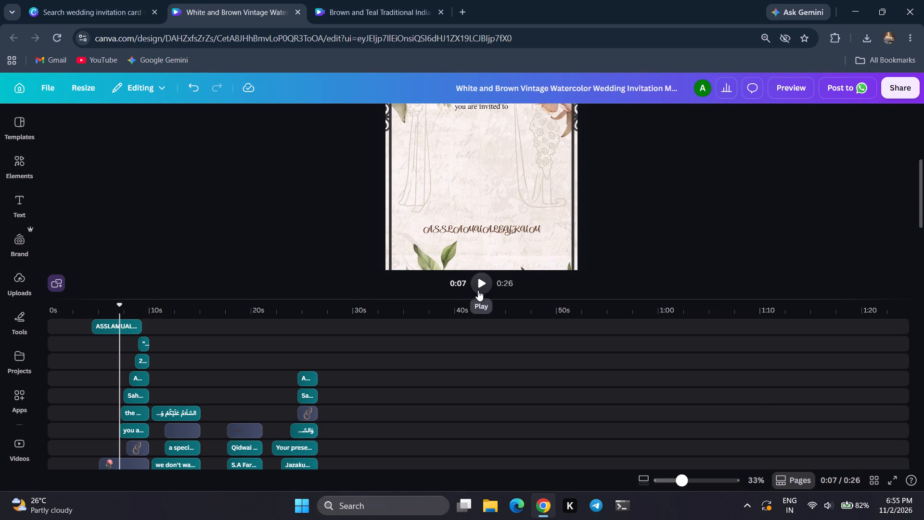
pyautogui.click(50, 330)
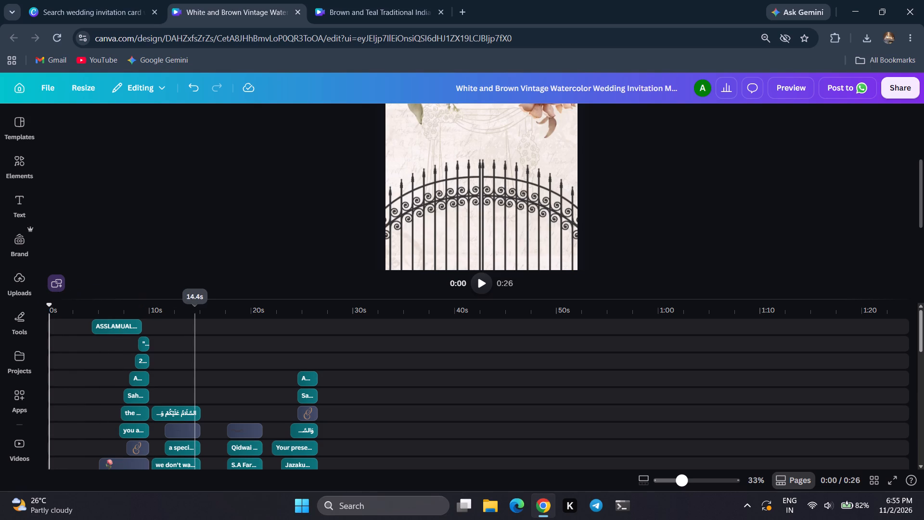
pyautogui.click(481, 283)
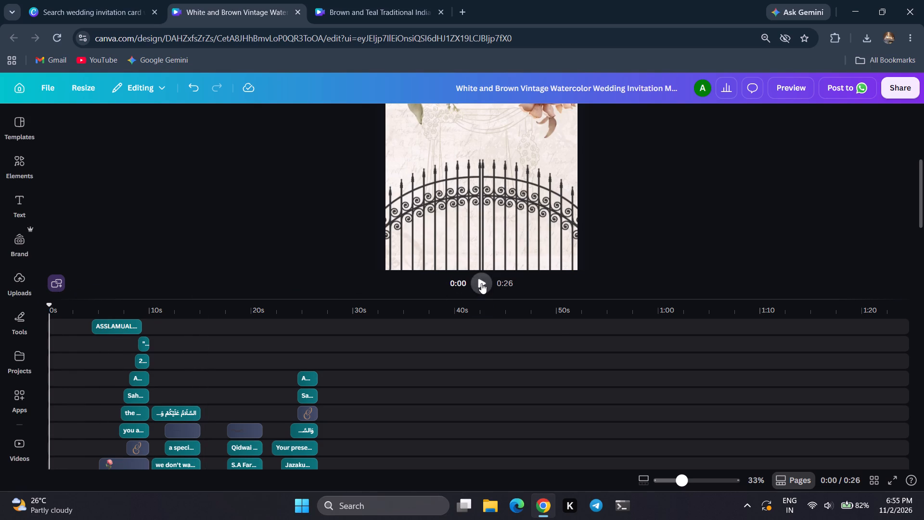
pyautogui.moveTo(683, 476); pyautogui.dragTo(704, 476)
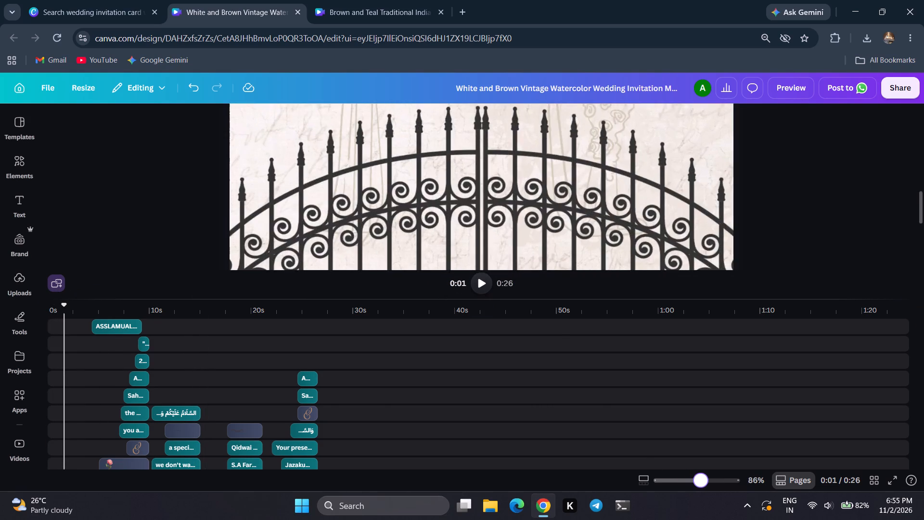
pyautogui.moveTo(704, 476); pyautogui.dragTo(668, 472)
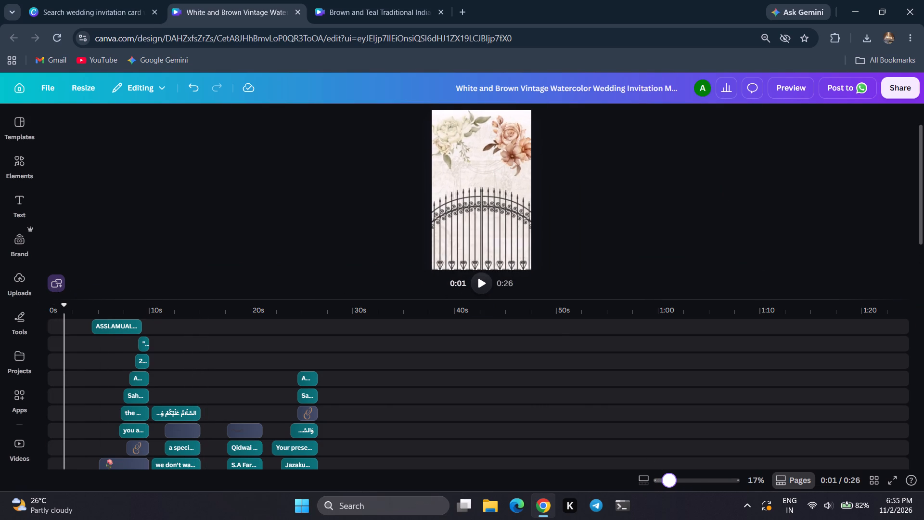
pyautogui.moveTo(668, 472); pyautogui.dragTo(666, 471)
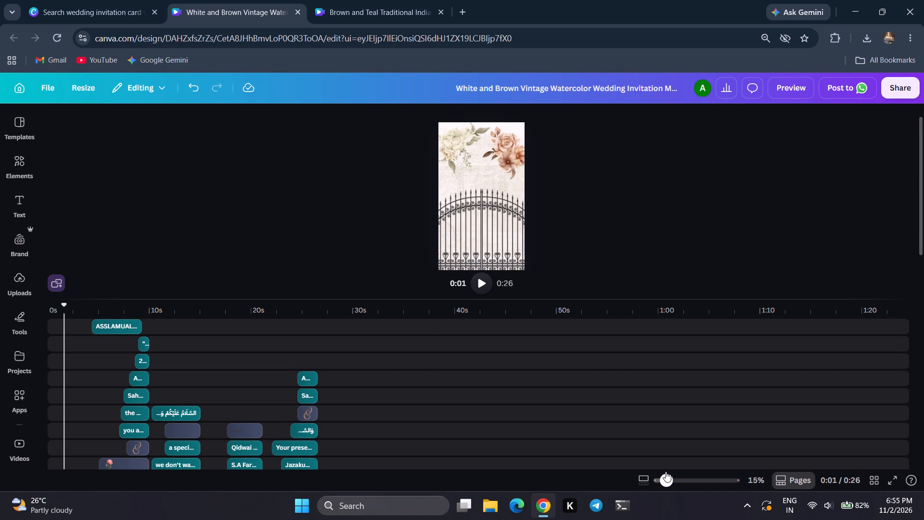
pyautogui.click(477, 283)
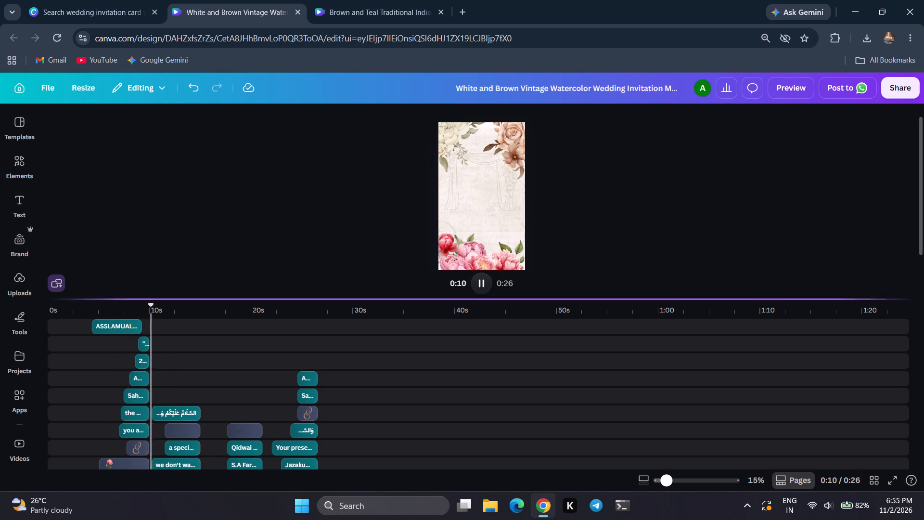
# Shorten the ASSLAMUALEYKUM greeting's duration to 3.1 seconds by trimming its end.
pyautogui.click(121, 328)
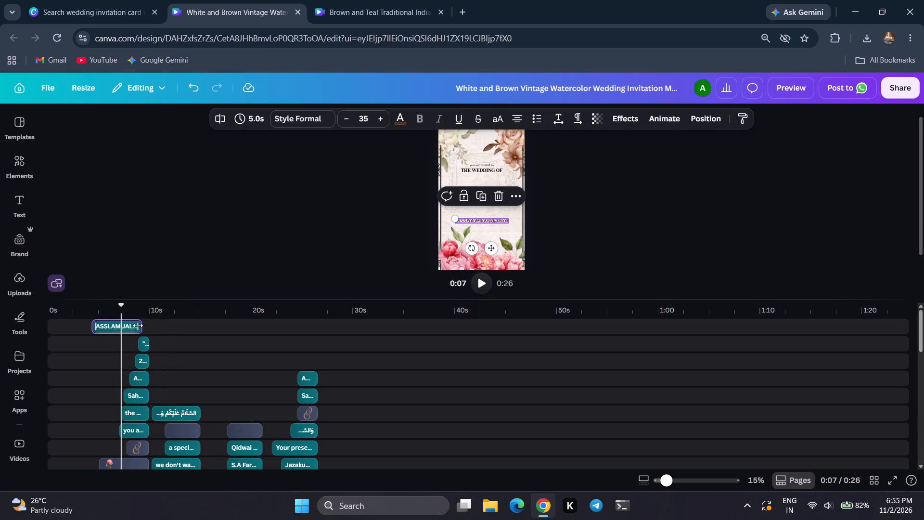
pyautogui.moveTo(140, 325); pyautogui.dragTo(133, 324)
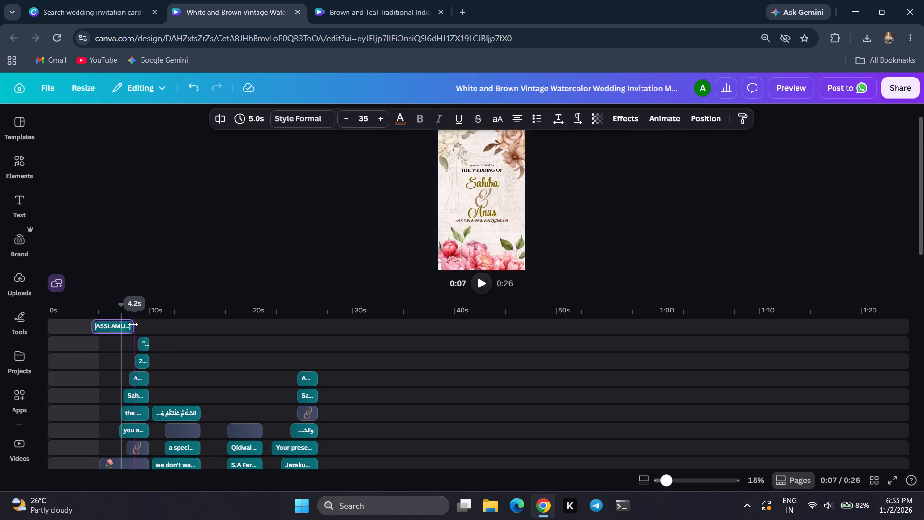
pyautogui.moveTo(133, 324); pyautogui.dragTo(123, 324)
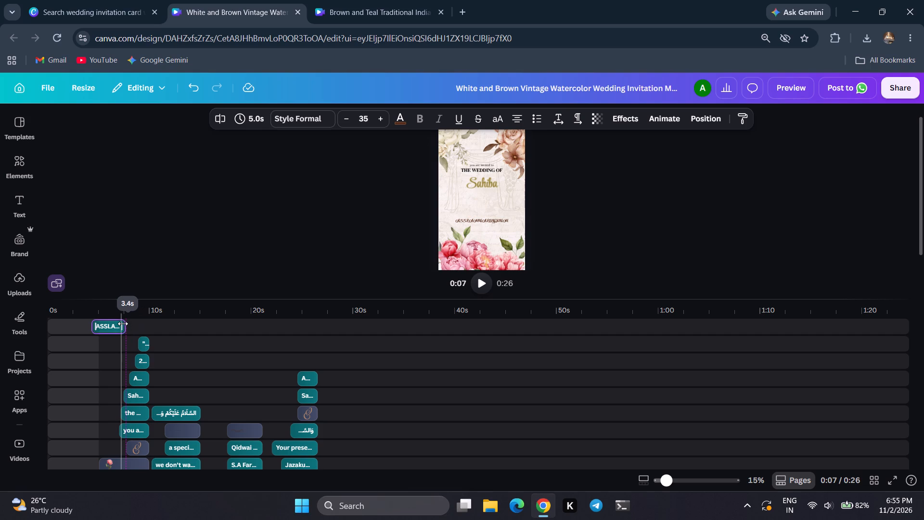
pyautogui.moveTo(123, 324); pyautogui.dragTo(119, 323)
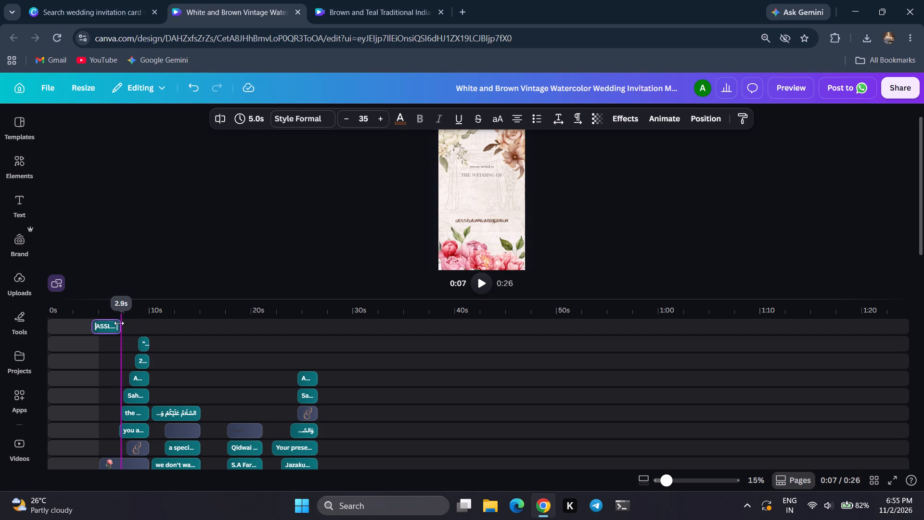
pyautogui.moveTo(119, 323); pyautogui.dragTo(120, 324)
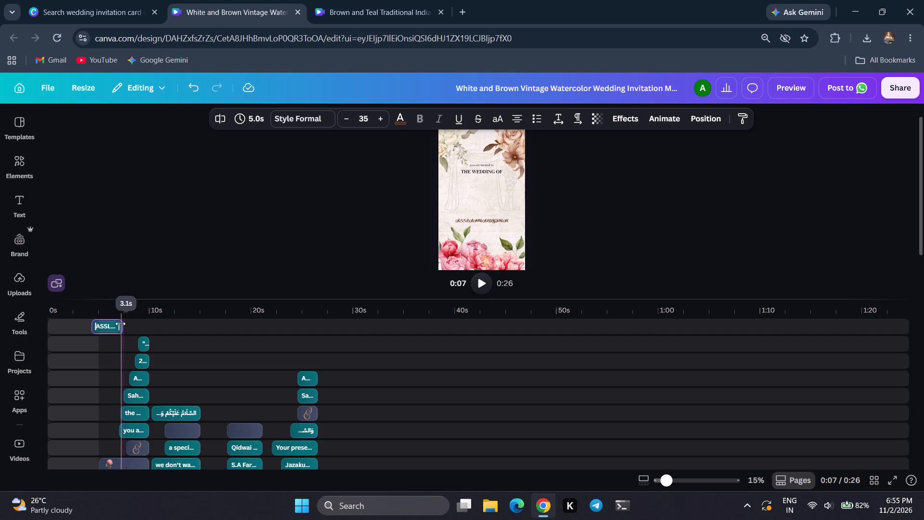
pyautogui.moveTo(120, 324); pyautogui.dragTo(122, 324)
pyautogui.click(233, 221)
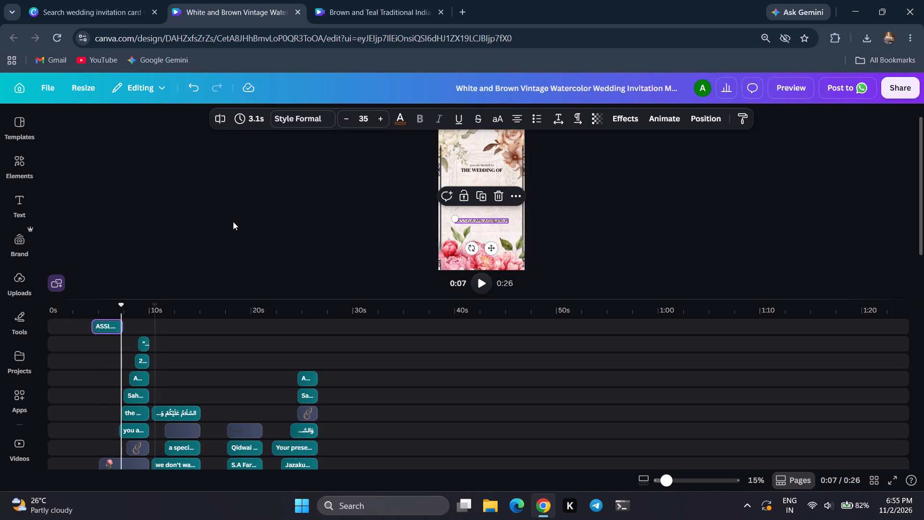
# Play back the video from the start through the couple's names to review when the greeting appears and disappears.
pyautogui.click(53, 323)
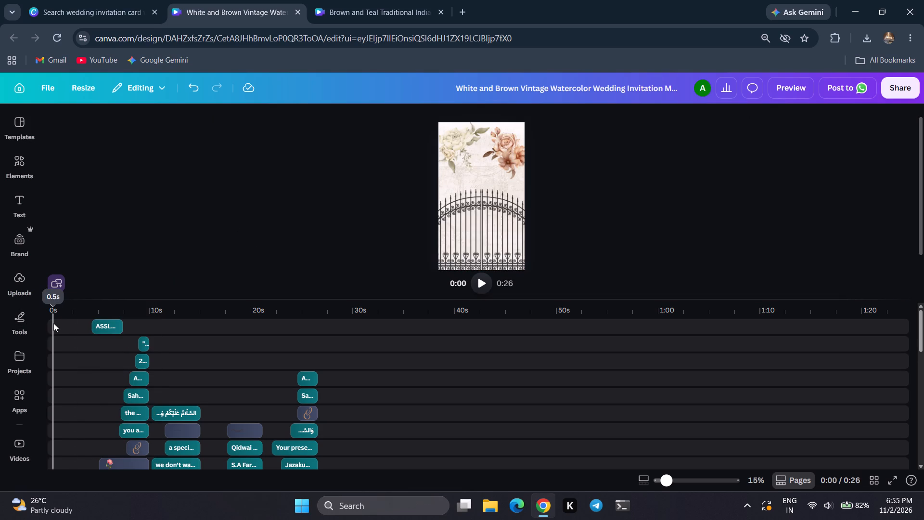
pyautogui.click(481, 287)
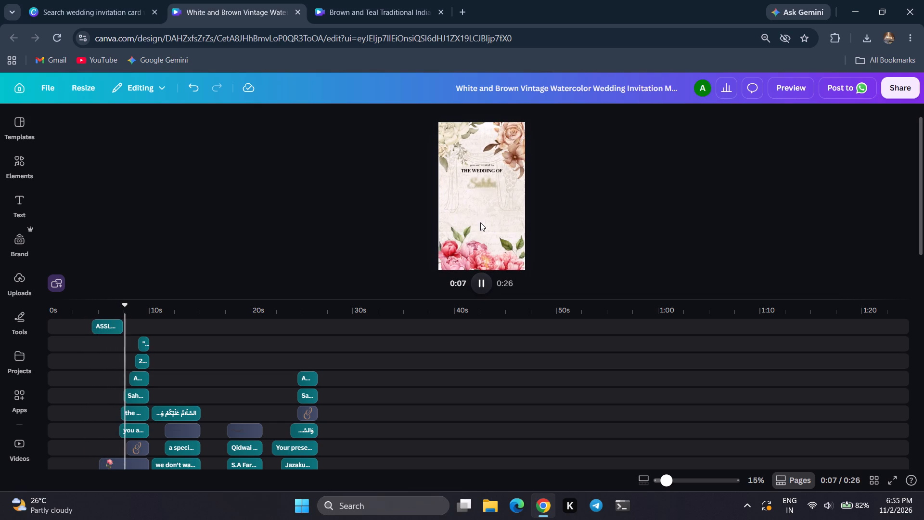
pyautogui.click(385, 201)
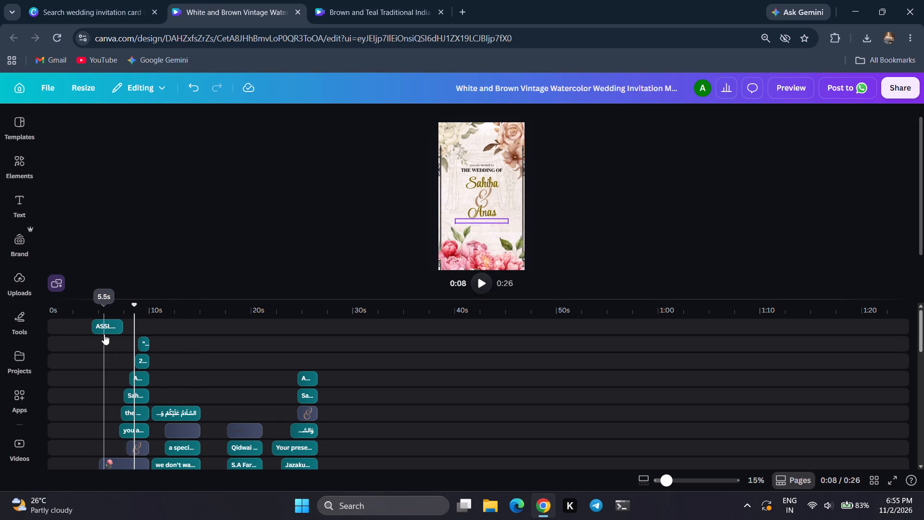
# Nudge the ASSLAMUALEYKUM greeting slightly upwards, towards the lower edge of the curtain drawing.
pyautogui.click(104, 334)
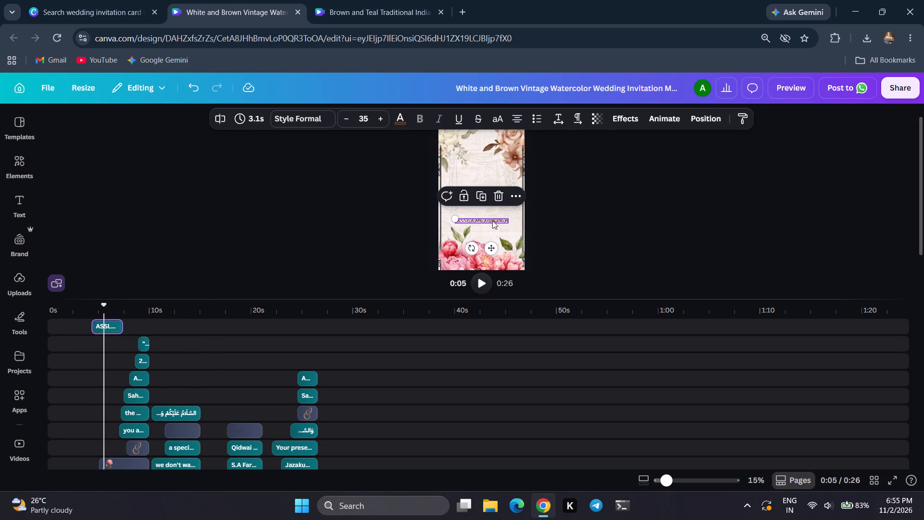
pyautogui.press('Up')
pyautogui.press('Up')
pyautogui.press('Up')
pyautogui.press('Up')
pyautogui.press('Up')
pyautogui.press('Up')
pyautogui.press('Up')
pyautogui.press('Up')
pyautogui.press('Up')
pyautogui.press('Up')
pyautogui.press('Up')
pyautogui.press('Up')
pyautogui.press('Up')
pyautogui.press('Up')
pyautogui.press('Up')
pyautogui.press('Up')
pyautogui.press('Up')
pyautogui.press('Up')
pyautogui.press('Up')
pyautogui.press('Up')
pyautogui.press('Up')
pyautogui.press('Up')
pyautogui.click(492, 221)
pyautogui.click(584, 211)
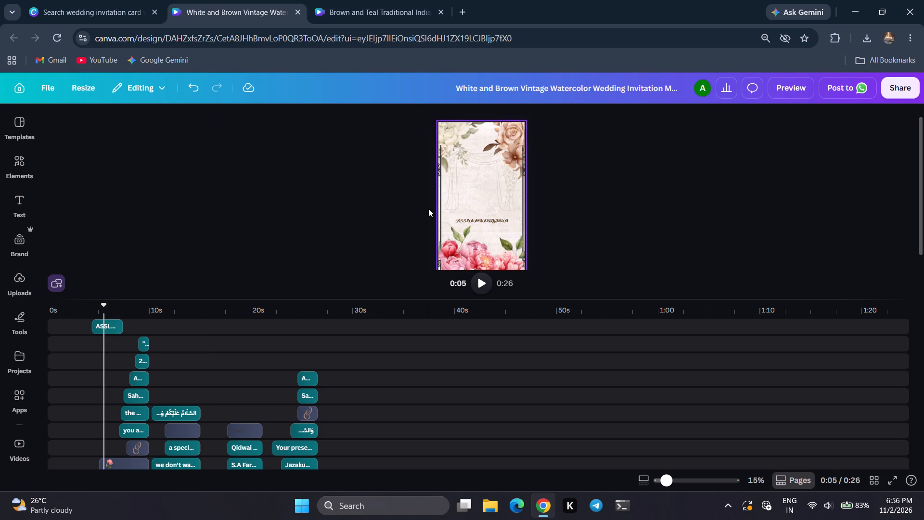
pyautogui.click(489, 219)
pyautogui.press('Up')
pyautogui.press('Up')
pyautogui.press('Up')
pyautogui.press('Up')
pyautogui.press('Up')
pyautogui.press('Up')
pyautogui.press('Up')
pyautogui.press('Up')
pyautogui.press('Up')
pyautogui.press('Up')
pyautogui.press('Up')
pyautogui.press('Up')
pyautogui.press('Up')
pyautogui.press('Up')
pyautogui.press('Up')
pyautogui.press('Up')
pyautogui.press('Up')
pyautogui.press('Up')
pyautogui.press('Up')
pyautogui.press('Up')
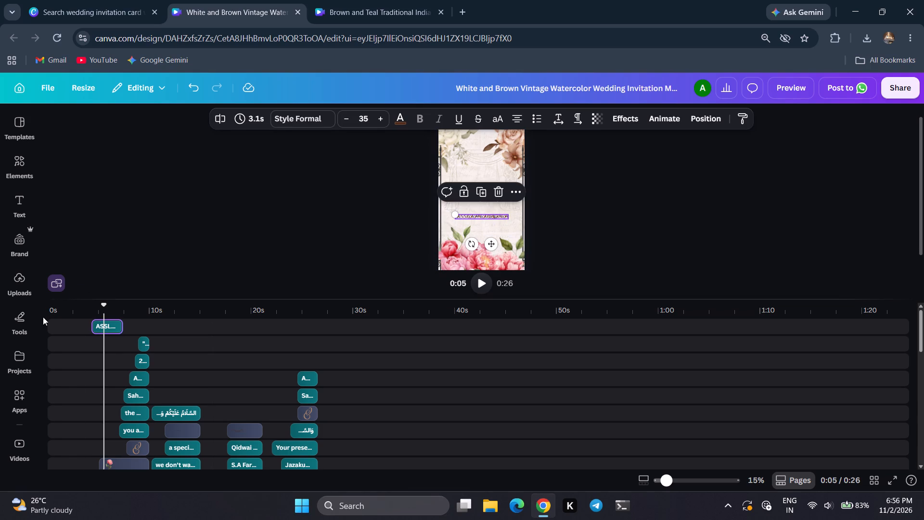
# Play back the video from the start into the second invitation text to review the repositioned greeting.
pyautogui.click(55, 325)
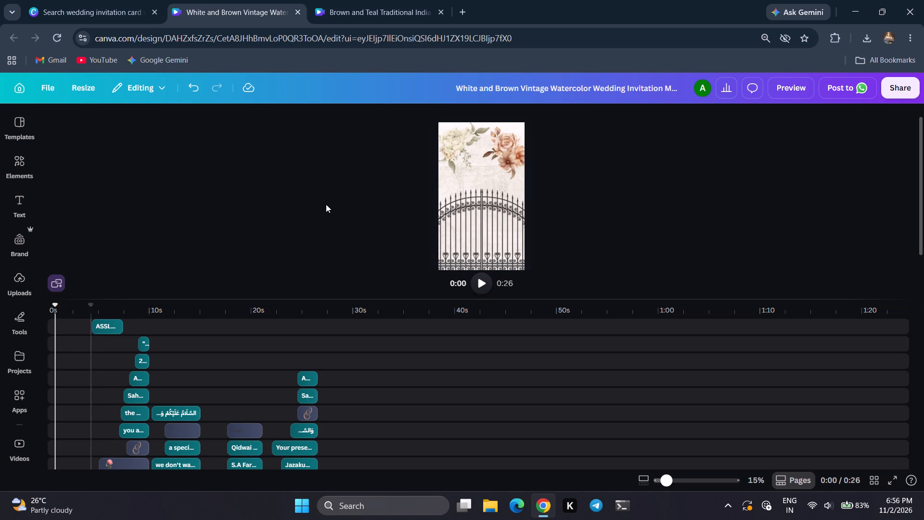
pyautogui.click(479, 282)
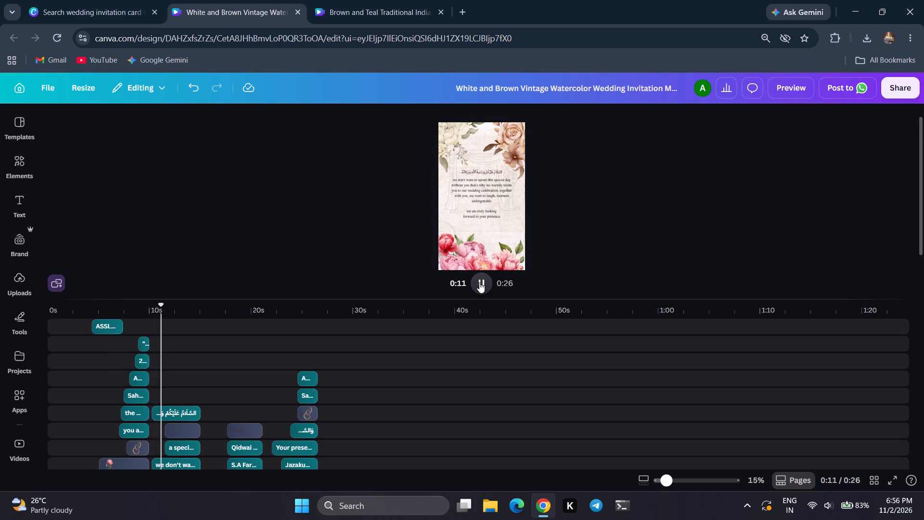
# Rename the White and Brown Vintage Watercolor design as "You are invited".
pyautogui.click(610, 88)
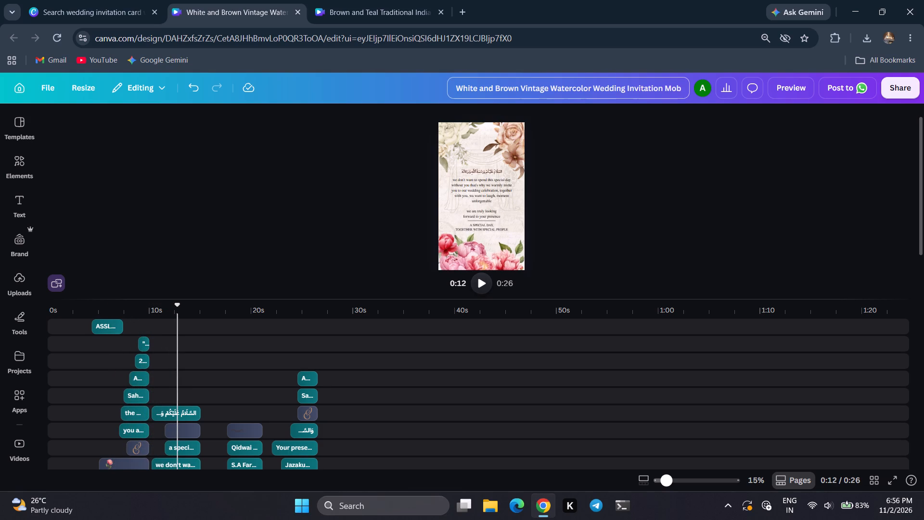
pyautogui.tripleClick(610, 88)
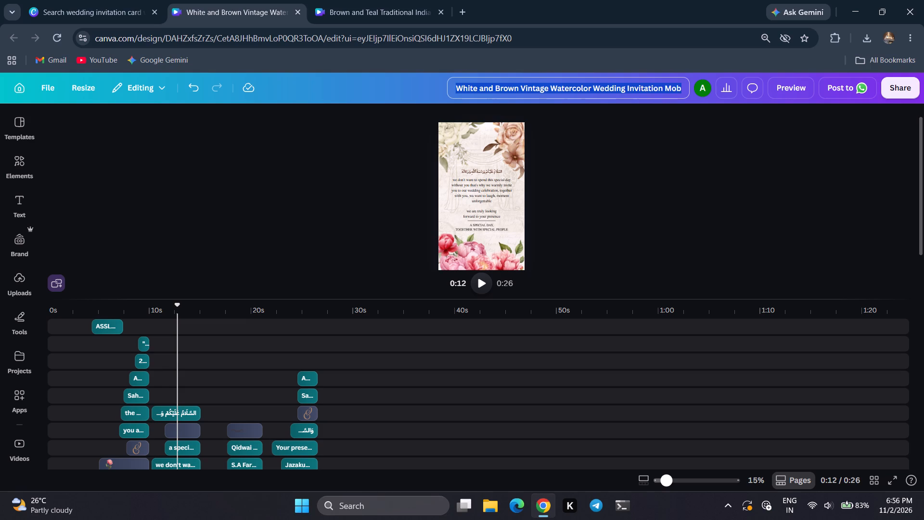
pyautogui.write('Yiur')
pyautogui.press('space')
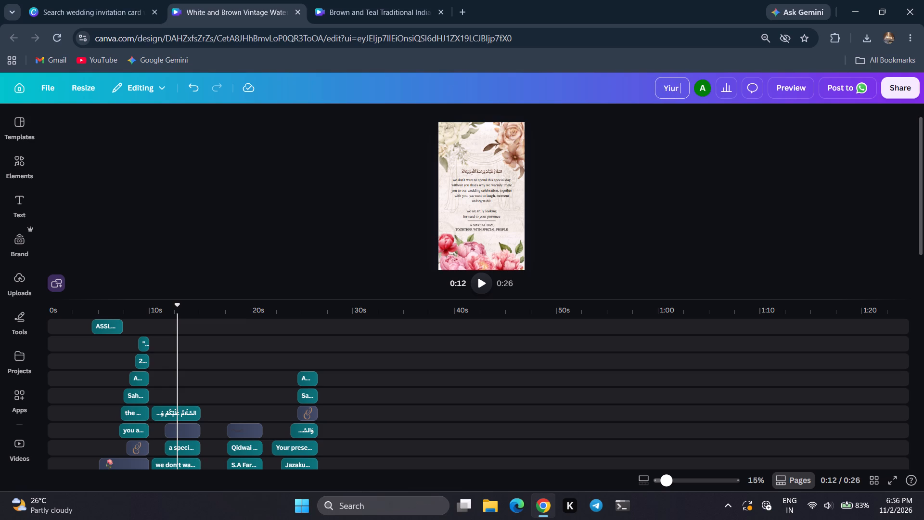
pyautogui.press('BackSpace')
pyautogui.press('BackSpace')
pyautogui.press('BackSpace')
pyautogui.press('BackSpace')
pyautogui.write('ou')
pyautogui.press('space')
pyautogui.write('are')
pyautogui.press('space')
pyautogui.write('invited')
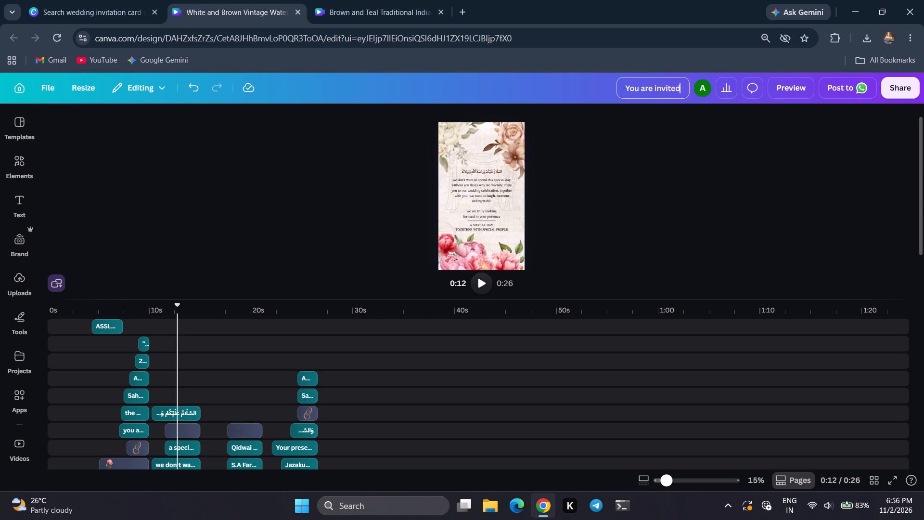
# Commit the design's new name, "You are invited".
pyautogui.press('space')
pyautogui.click(616, 172)
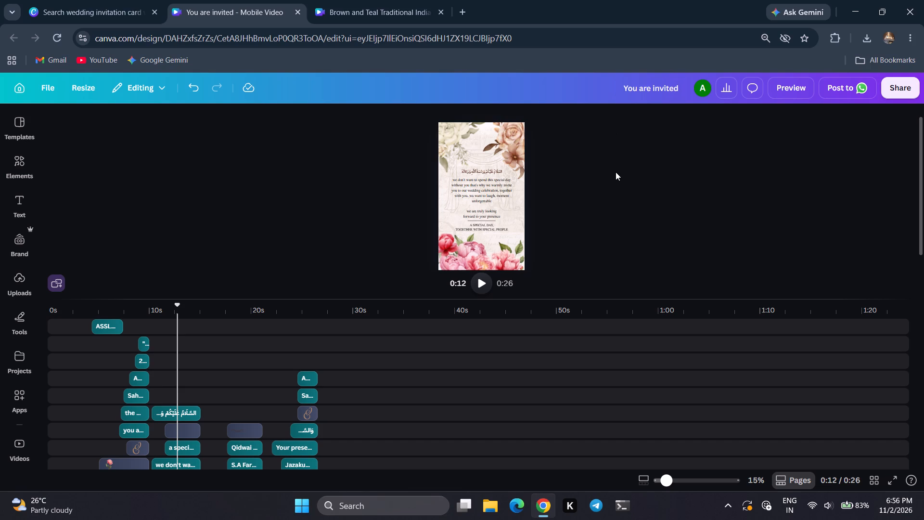
# Download the "You are invited" design as an MP4 video, choosing 4K quality.
pyautogui.click(898, 82)
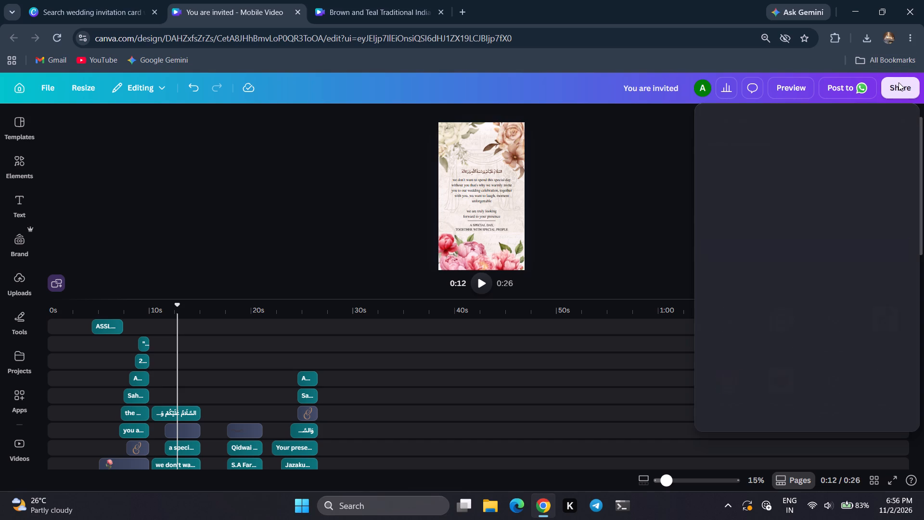
pyautogui.click(729, 340)
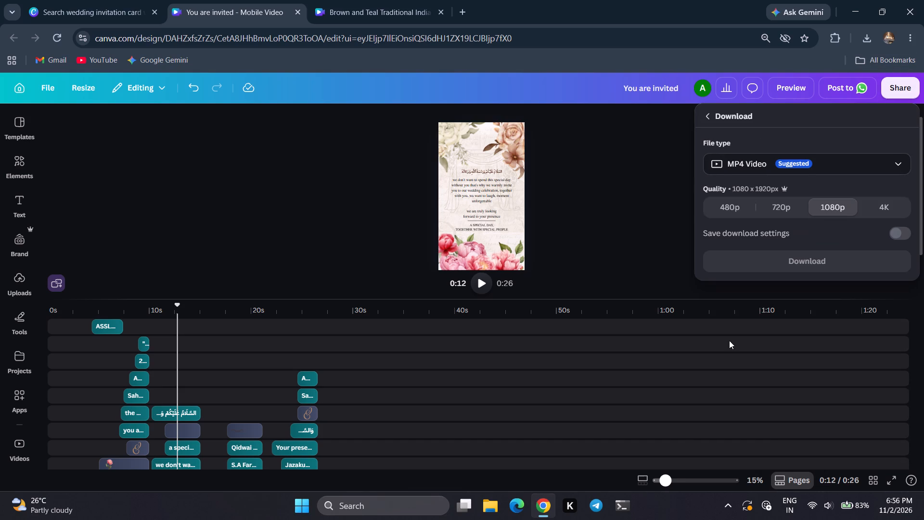
pyautogui.click(874, 210)
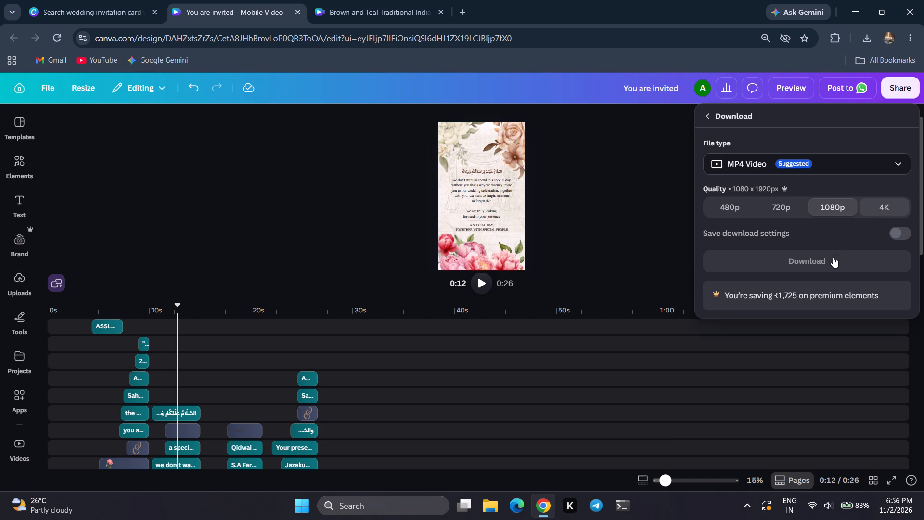
pyautogui.click(826, 266)
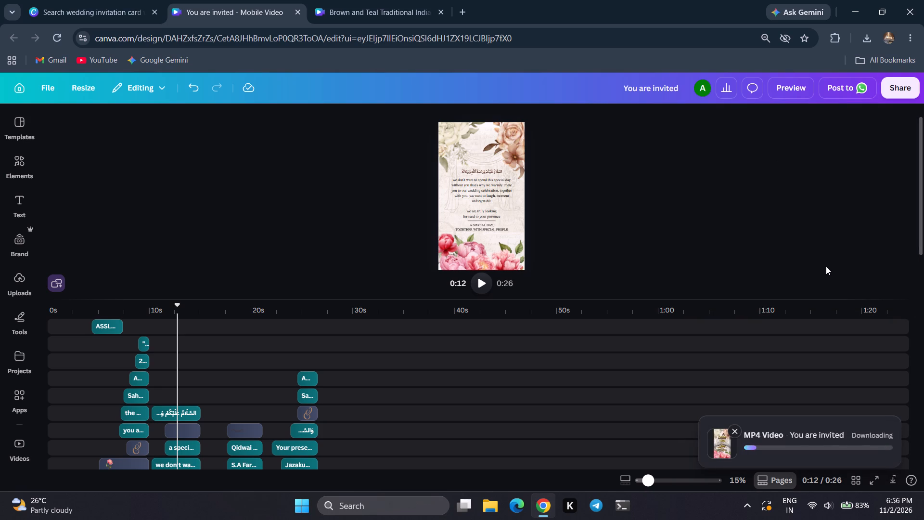
pyautogui.click(726, 257)
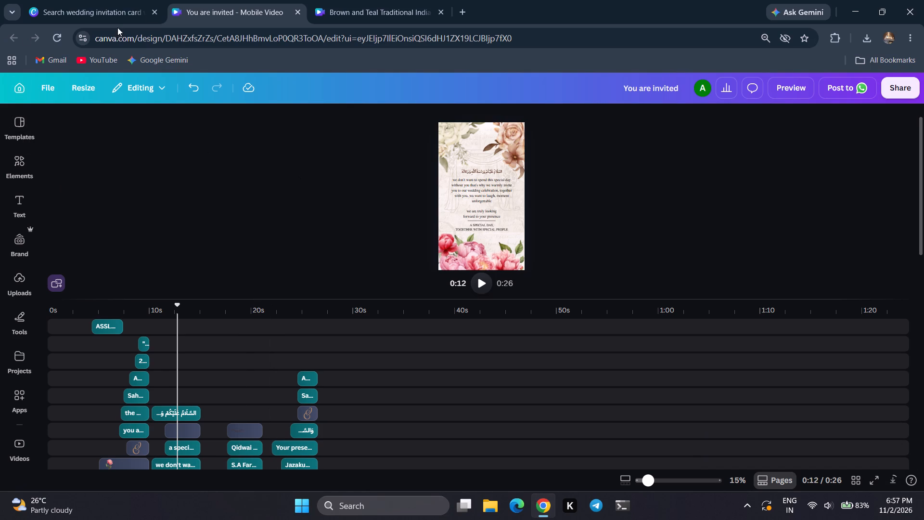
# Close the finished "You are invited" design, leaving the template search and the Brown and Teal design open.
pyautogui.click(295, 11)
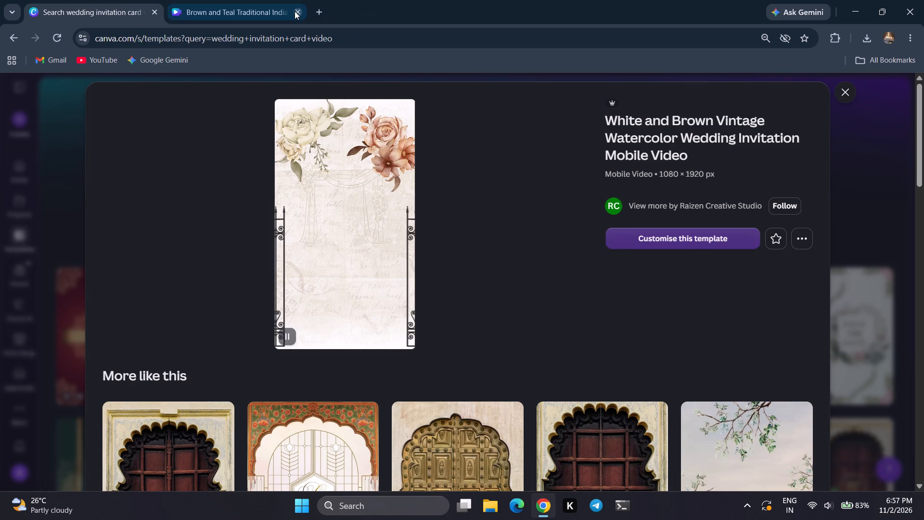
# In the Brown and Teal Traditional Indian invitation, replace "wedding" with "Resception" in the "You are invited to the wedding of" line.
pyautogui.click(261, 8)
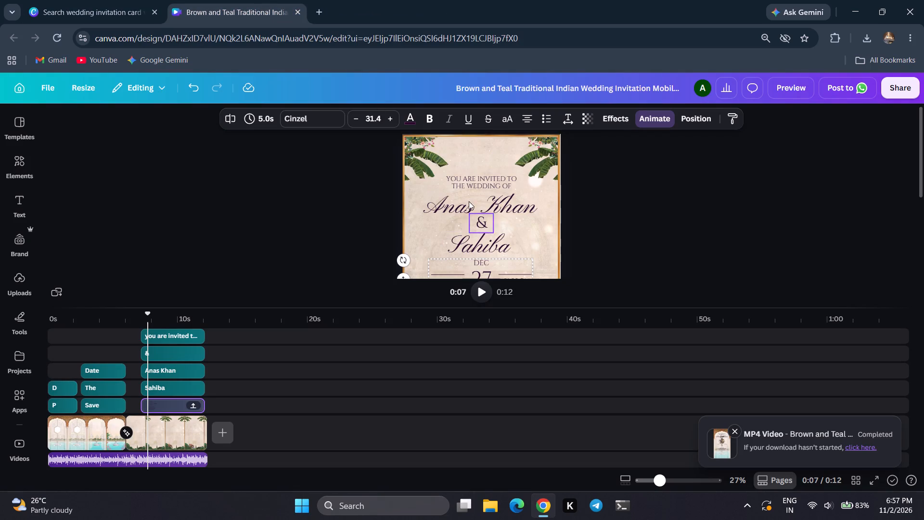
pyautogui.doubleClick(491, 186)
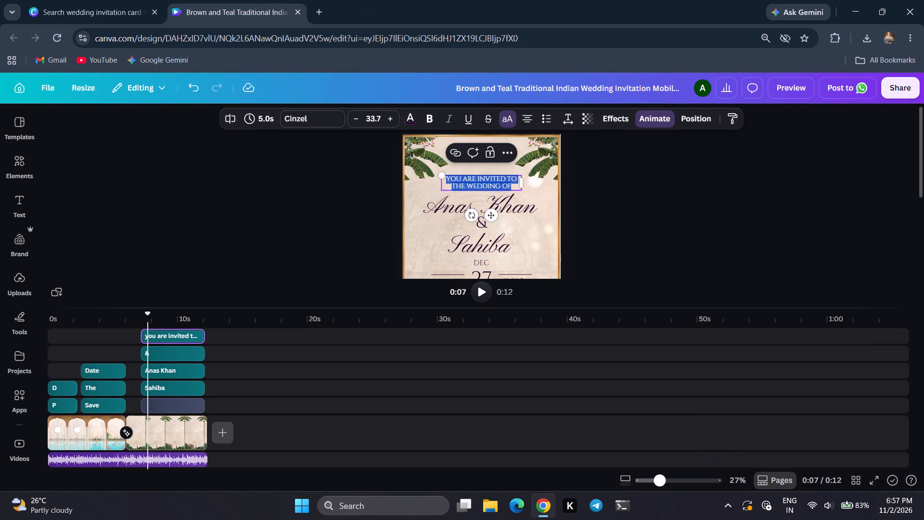
pyautogui.click(505, 187)
pyautogui.press('Left')
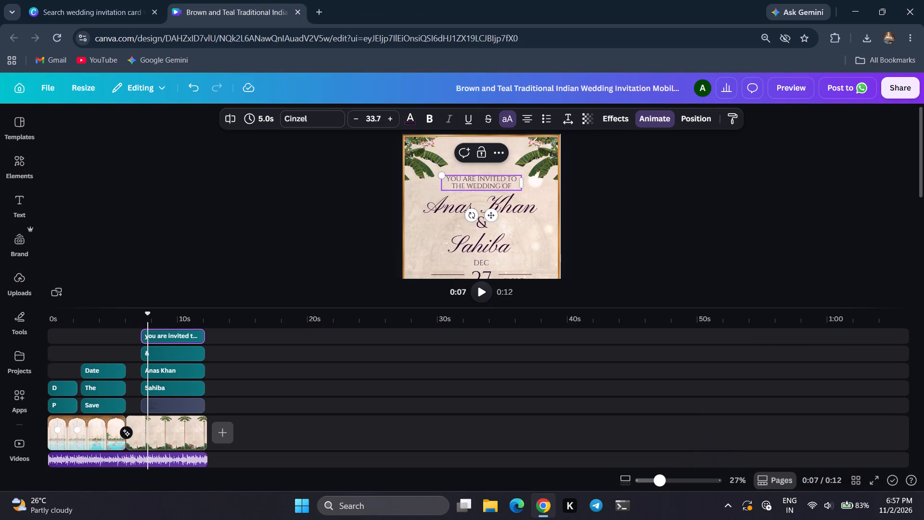
pyautogui.press('Left')
pyautogui.press('BackSpace')
pyautogui.press('BackSpace')
pyautogui.press('BackSpace')
pyautogui.press('BackSpace')
pyautogui.press('BackSpace')
pyautogui.press('BackSpace')
pyautogui.press('BackSpace')
pyautogui.press('space')
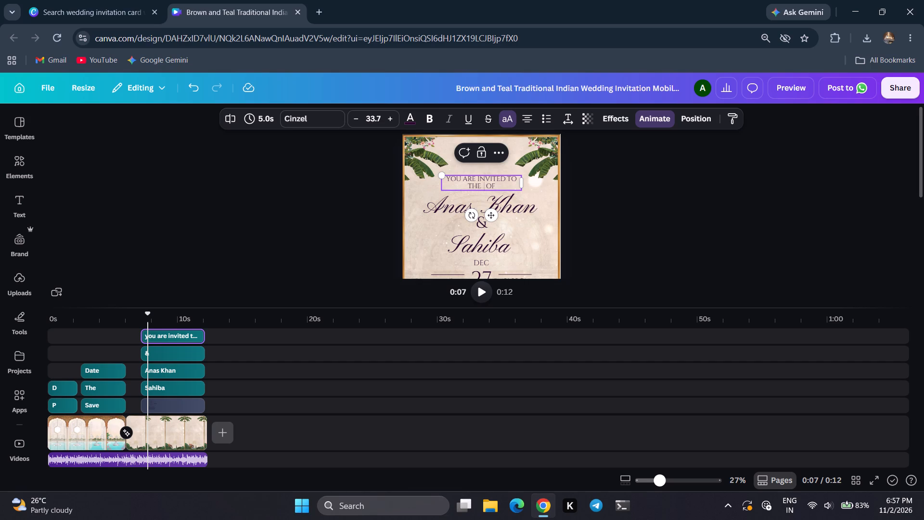
pyautogui.press('BackSpace')
pyautogui.press('BackSpace')
pyautogui.press('space')
pyautogui.write('Rs')
pyautogui.press('BackSpace')
pyautogui.write('esception')
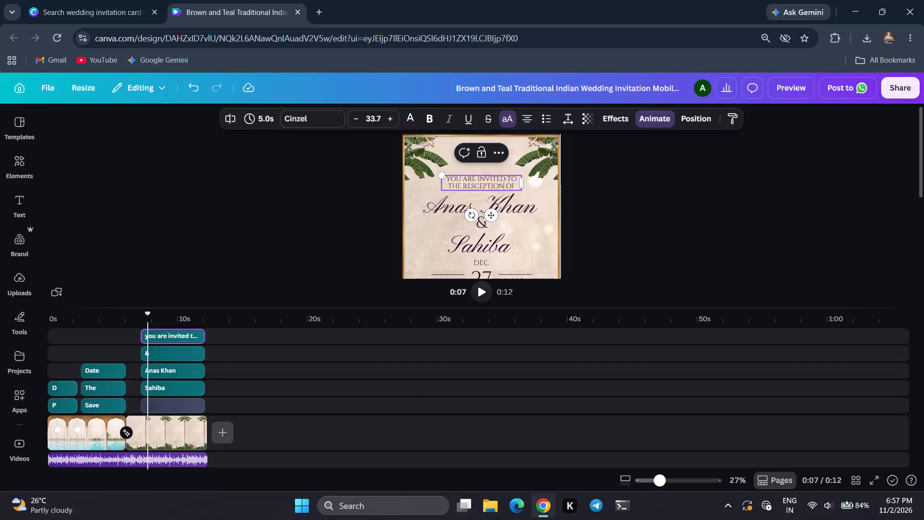
pyautogui.click(612, 280)
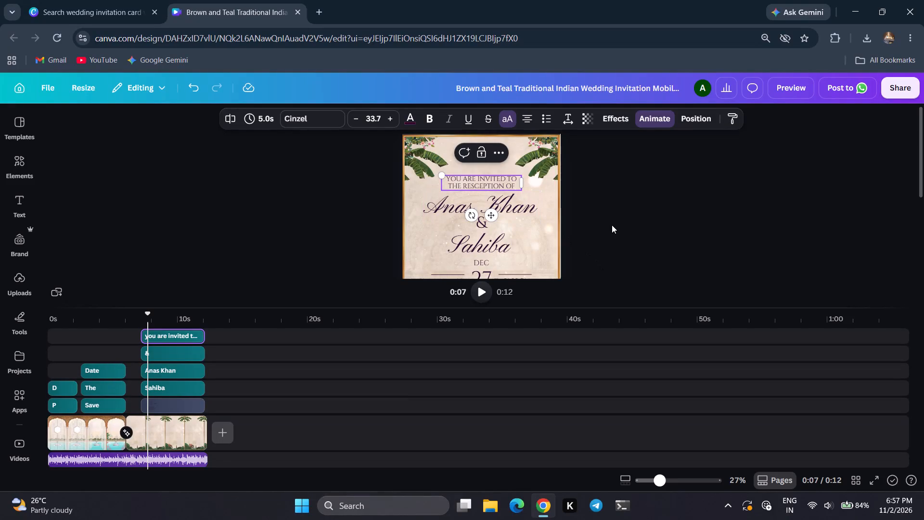
pyautogui.click(612, 225)
# Nudge the ampersand between the couple's names slightly downwards.
pyautogui.click(485, 223)
pyautogui.press('Down')
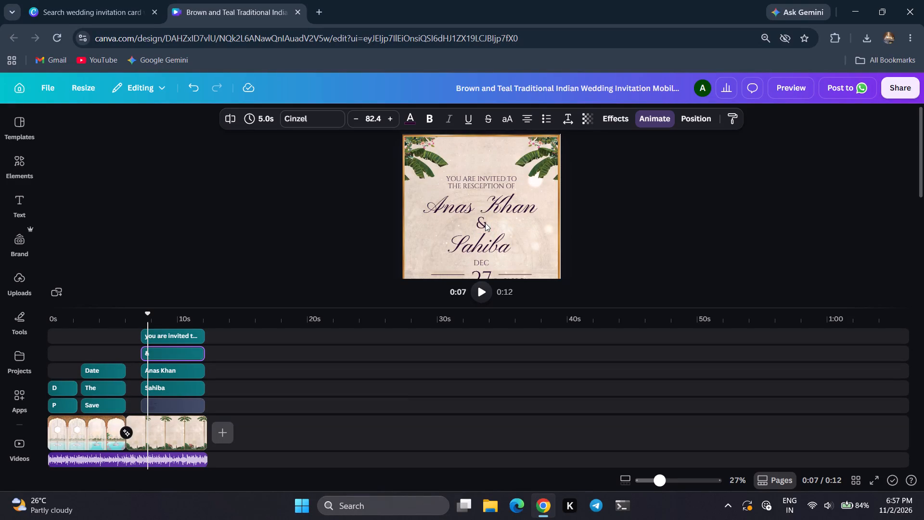
pyautogui.press('Down')
pyautogui.click(629, 216)
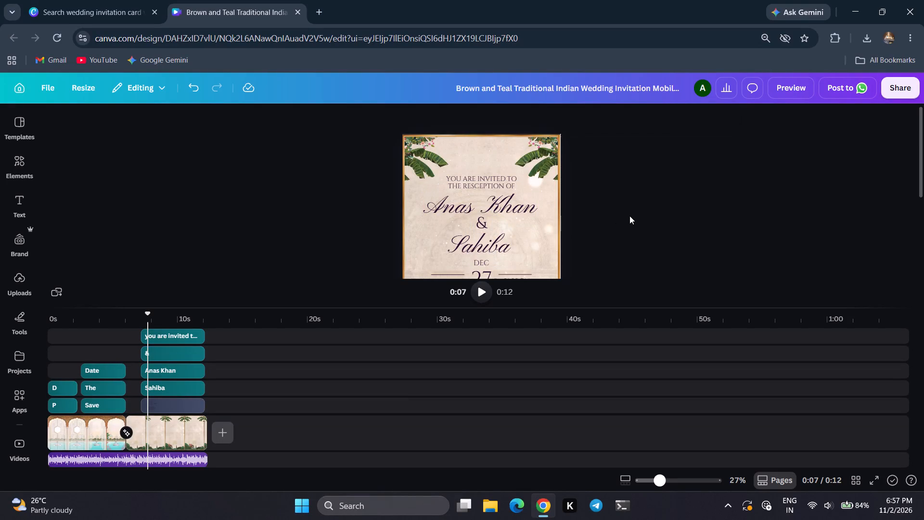
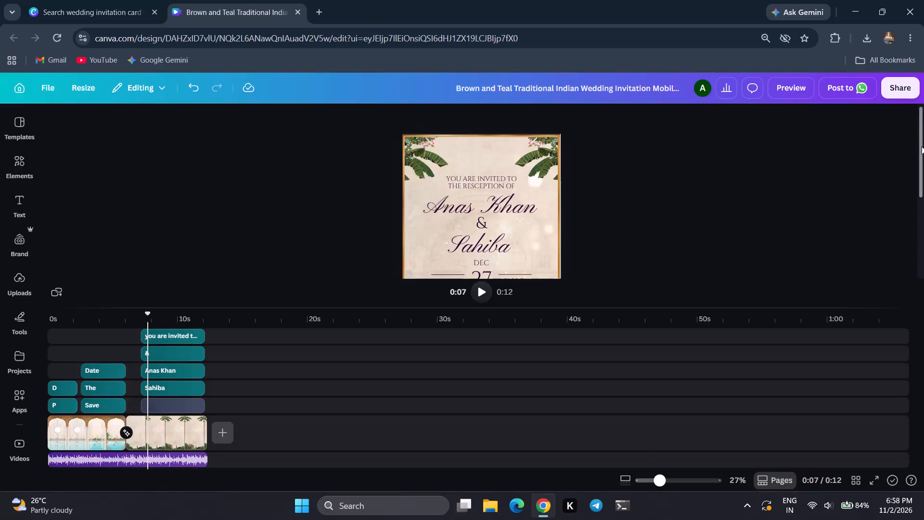
# Correct the misspelled "bupass" to "bypass" in the venue address of the second page.
pyautogui.moveTo(920, 146); pyautogui.dragTo(920, 147)
pyautogui.moveTo(920, 147); pyautogui.dragTo(923, 178)
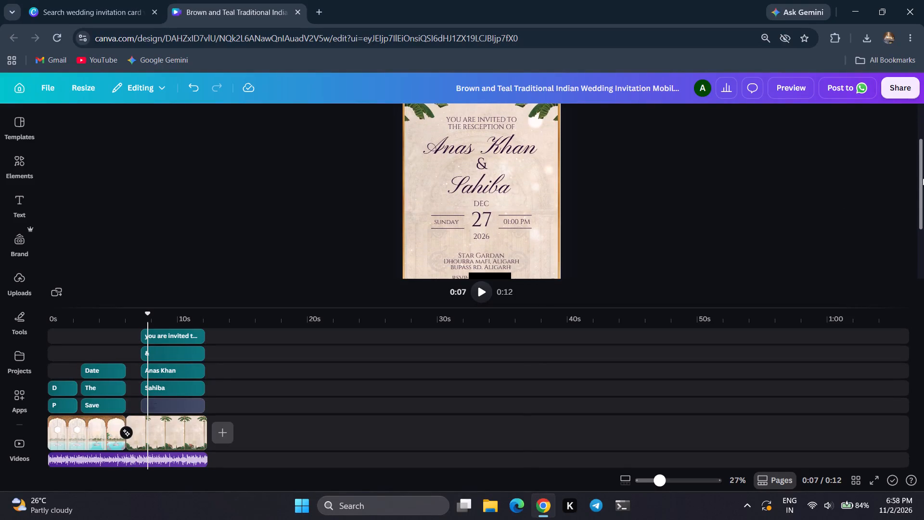
pyautogui.moveTo(923, 178); pyautogui.dragTo(923, 183)
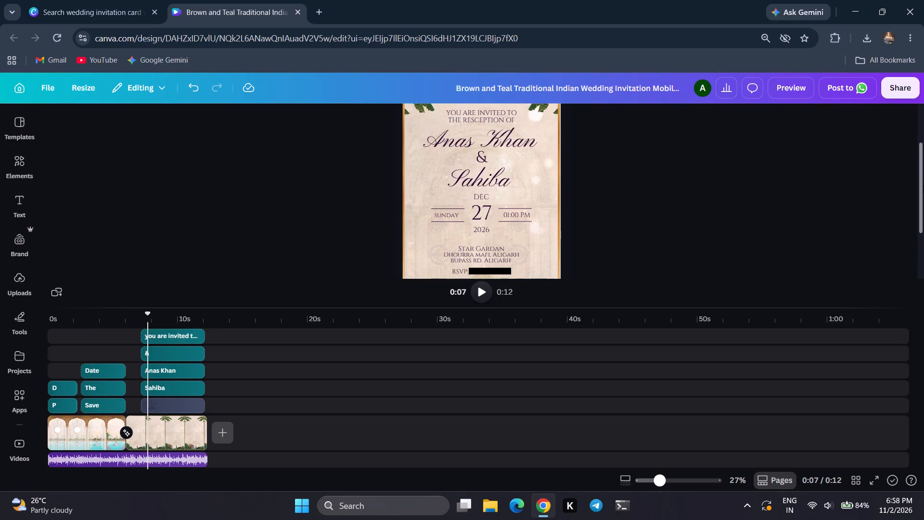
pyautogui.moveTo(923, 183); pyautogui.dragTo(923, 186)
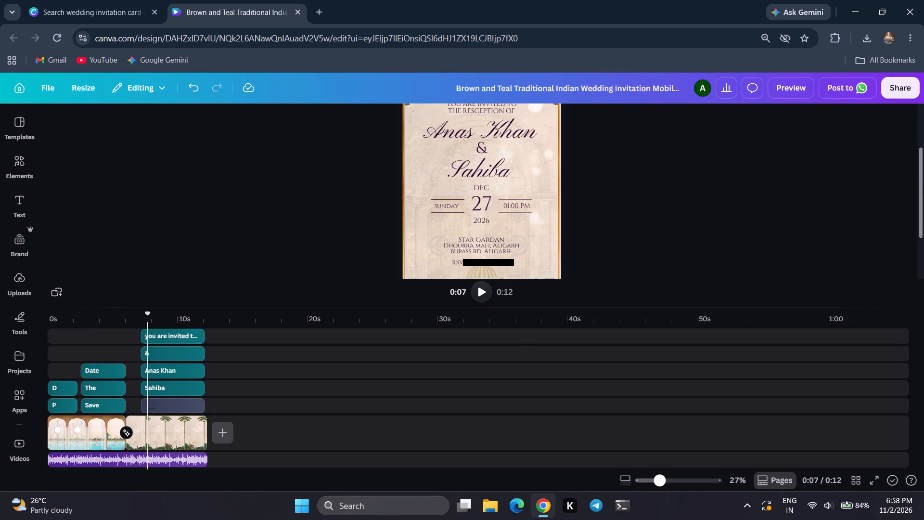
pyautogui.click(480, 249)
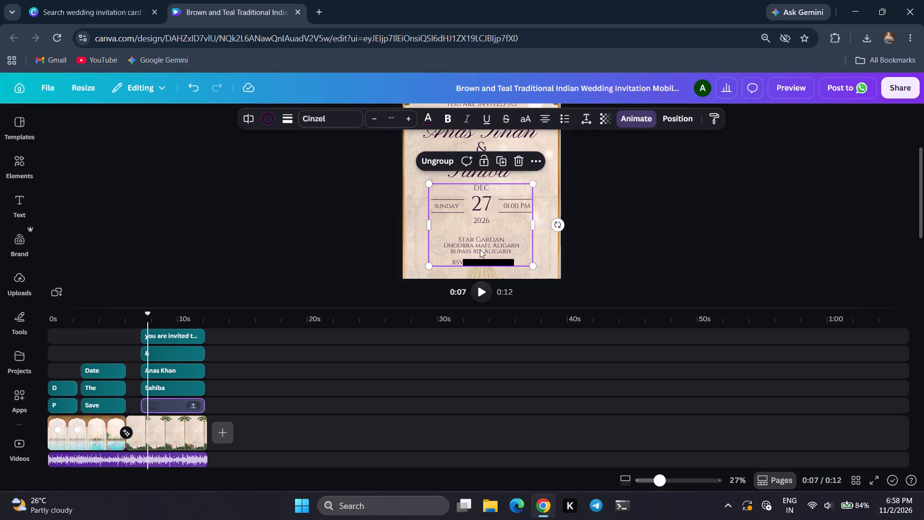
pyautogui.tripleClick(454, 251)
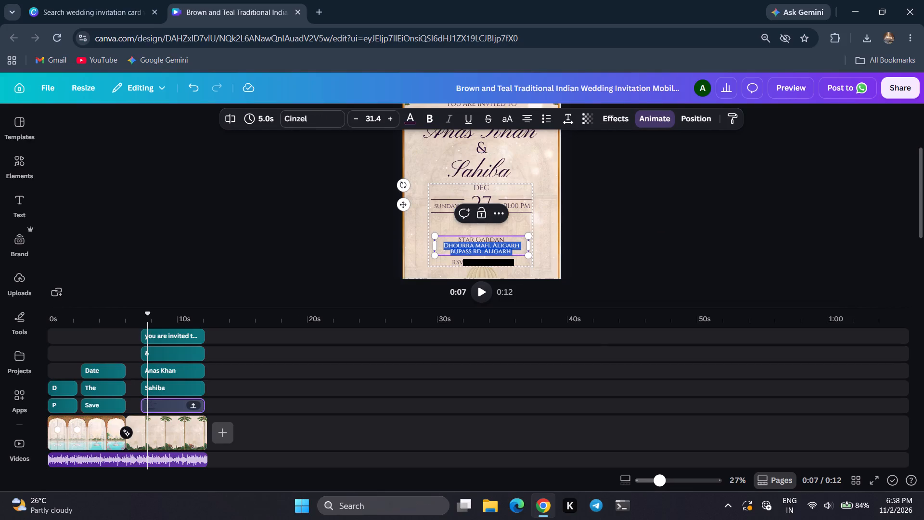
pyautogui.click(461, 253)
pyautogui.press('Left')
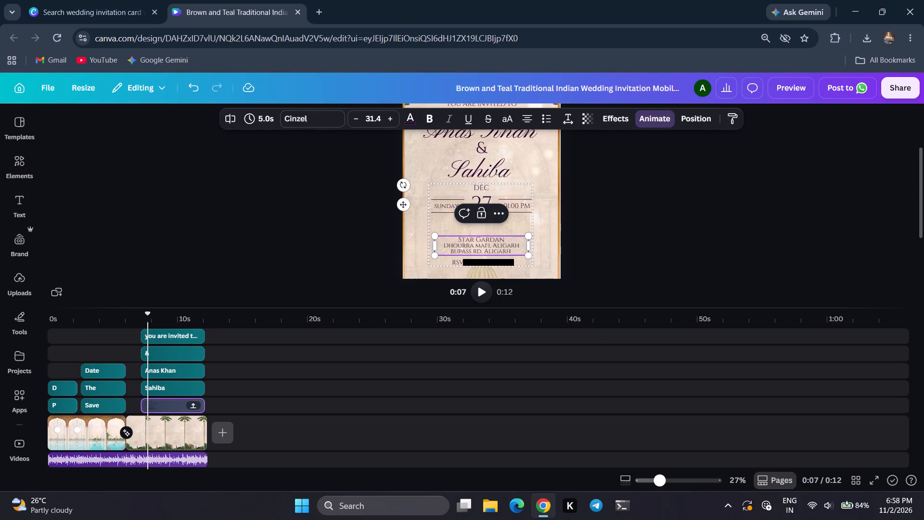
pyautogui.press('BackSpace')
pyautogui.press('y')
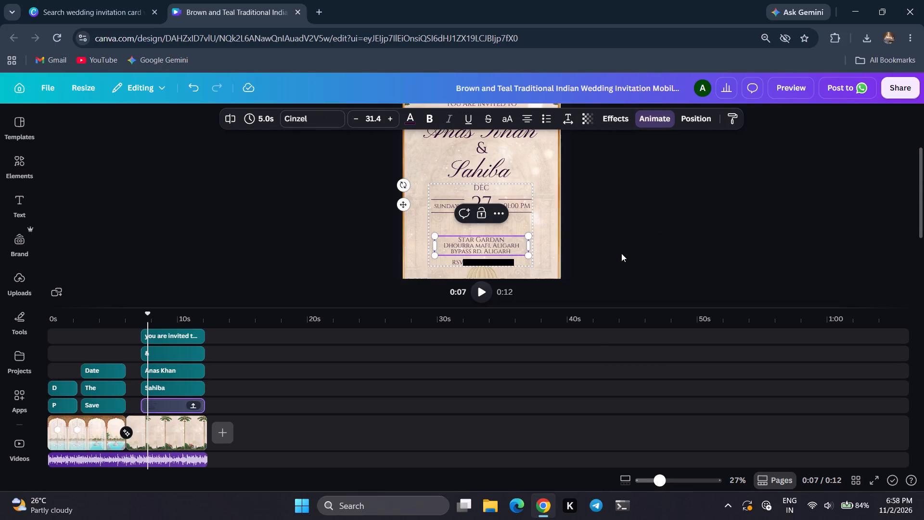
pyautogui.click(624, 253)
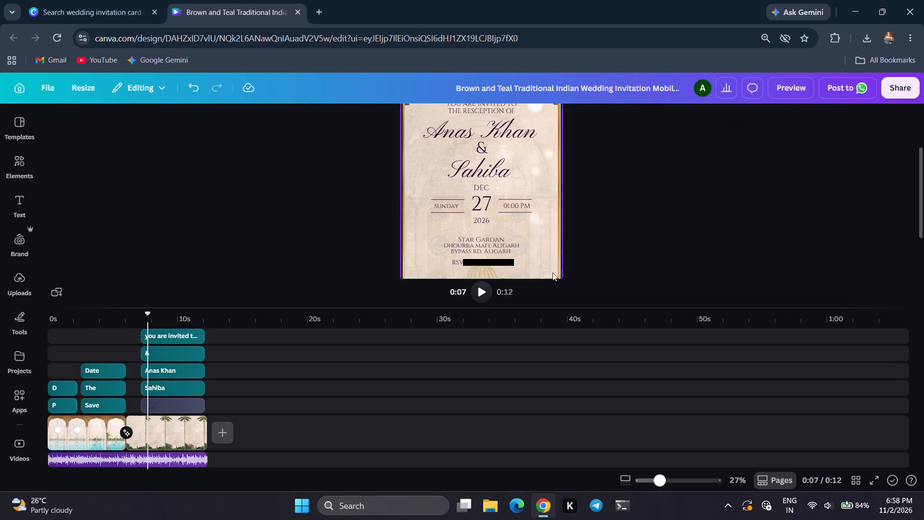
# Nudge the RSVP line slightly upwards, closer to the venue address.
pyautogui.click(484, 259)
pyautogui.click(484, 262)
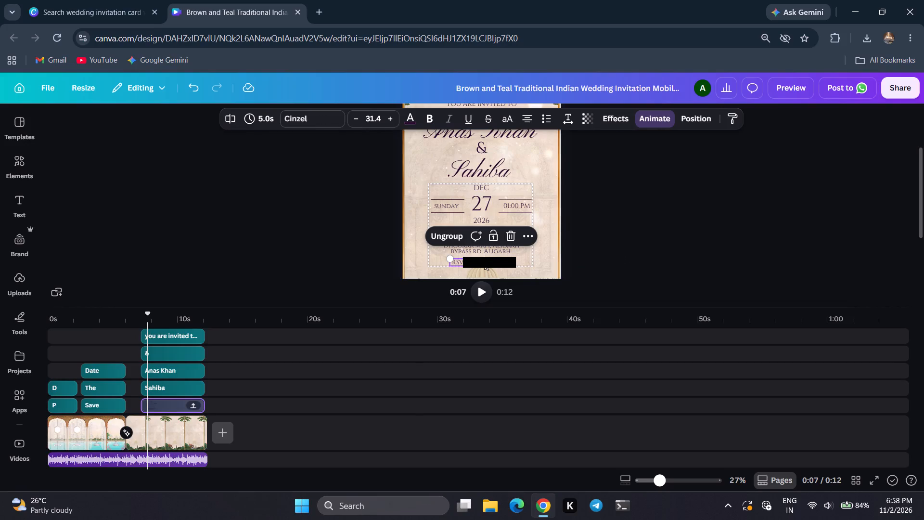
pyautogui.press('Up')
pyautogui.press('Up')
pyautogui.press('Up')
pyautogui.press('Up')
pyautogui.press('Up')
pyautogui.press('Up')
pyautogui.press('Up')
pyautogui.press('Up')
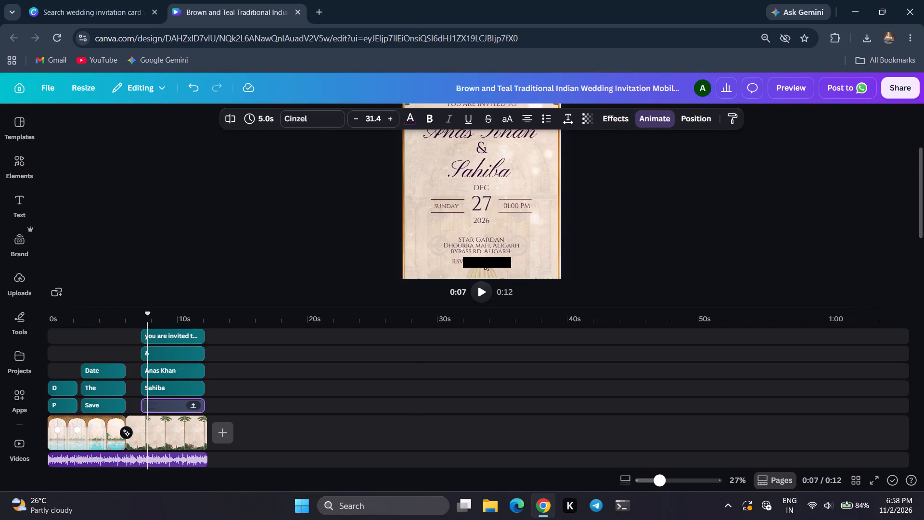
pyautogui.press('Up')
pyautogui.press('Up')
pyautogui.press('Up')
# Nudge the venue address text slightly upwards, towards the date.
pyautogui.click(480, 245)
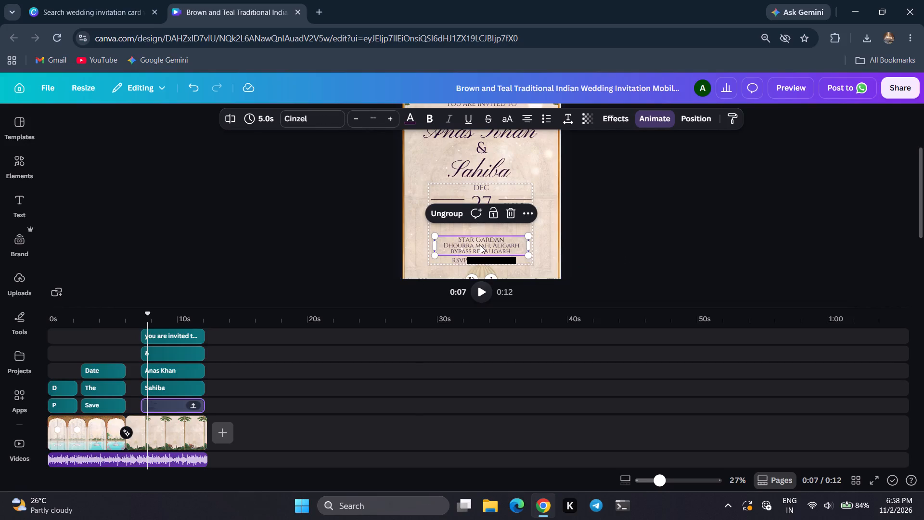
pyautogui.press('Up')
pyautogui.press('Up')
pyautogui.press('Up')
pyautogui.press('Up')
pyautogui.press('Up')
pyautogui.press('Up')
pyautogui.press('Up')
pyautogui.press('Up')
pyautogui.press('Up')
pyautogui.press('Up')
pyautogui.press('Up')
pyautogui.press('Up')
pyautogui.press('Up')
pyautogui.press('Up')
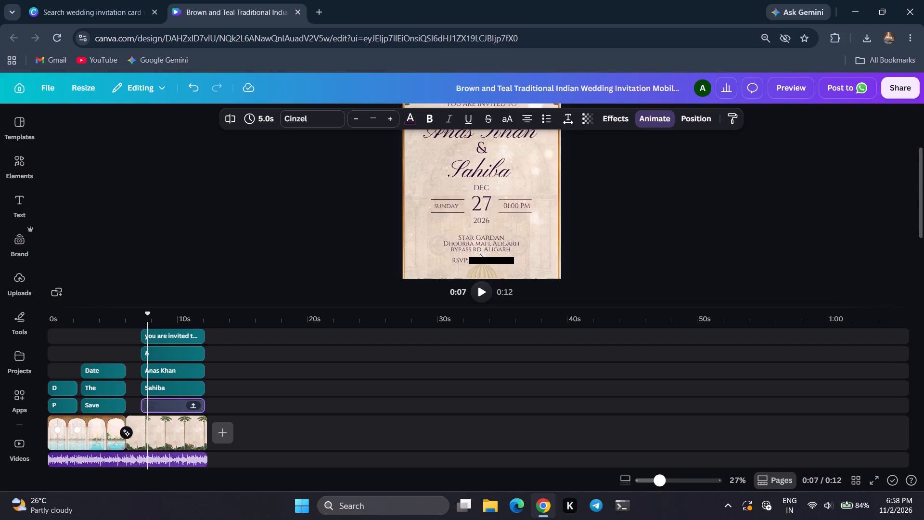
# Nudge the RSVP line up again to follow the raised venue address.
pyautogui.click(480, 259)
pyautogui.press('Up')
pyautogui.press('Up')
pyautogui.press('Up')
pyautogui.press('Up')
pyautogui.press('Up')
pyautogui.press('Up')
pyautogui.press('Up')
pyautogui.press('Up')
pyautogui.press('Up')
pyautogui.press('Up')
pyautogui.click(616, 266)
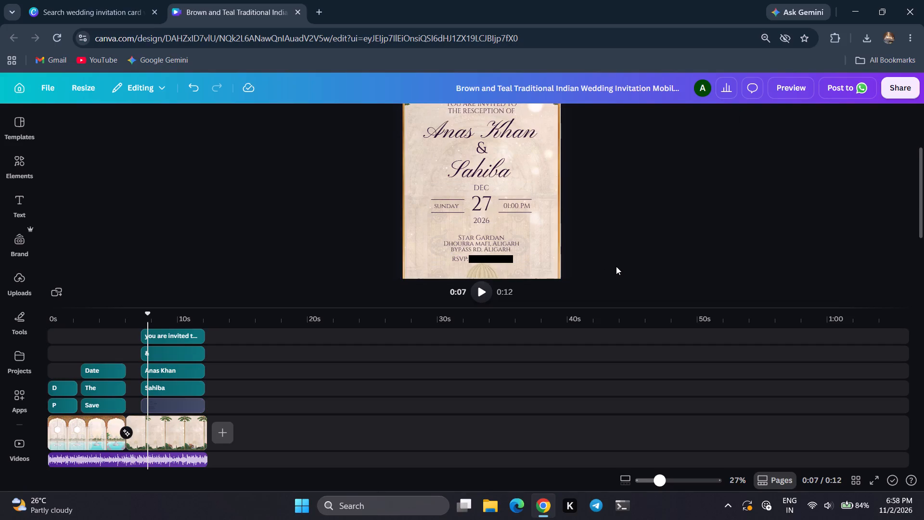
# Raise the venue address text a little further towards the year.
pyautogui.doubleClick(473, 245)
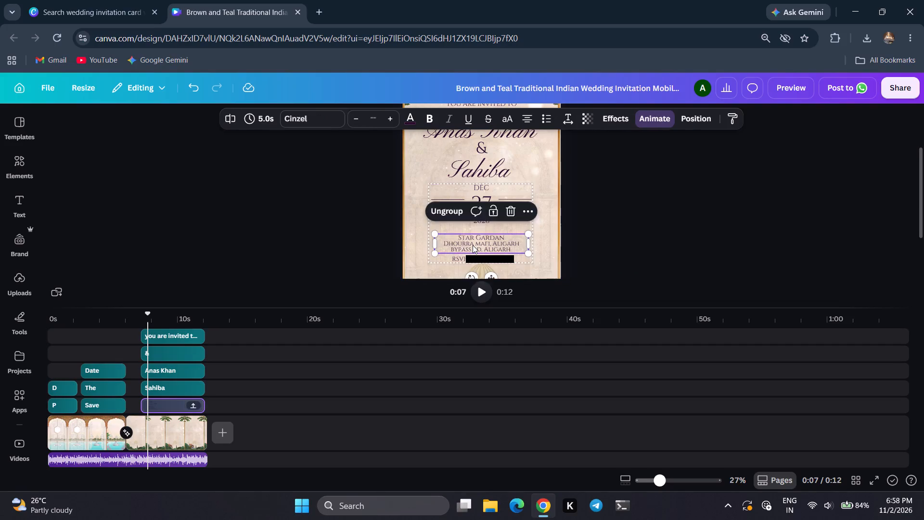
pyautogui.press('Up')
pyautogui.press('Up')
pyautogui.press('Up')
pyautogui.press('Up')
pyautogui.press('Up')
pyautogui.press('Up')
pyautogui.press('Up')
pyautogui.press('Up')
pyautogui.press('Up')
pyautogui.press('Up')
pyautogui.press('Up')
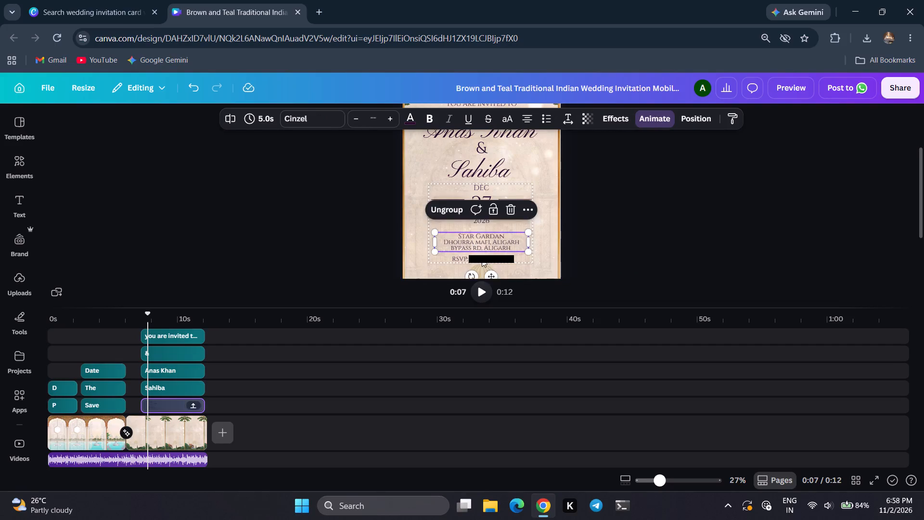
# Nudge the RSVP line up a little further beneath the venue address.
pyautogui.click(482, 259)
pyautogui.press('Up')
pyautogui.press('Up')
pyautogui.press('Up')
pyautogui.press('Up')
pyautogui.press('Up')
pyautogui.press('Up')
pyautogui.press('Up')
pyautogui.press('Up')
pyautogui.press('Up')
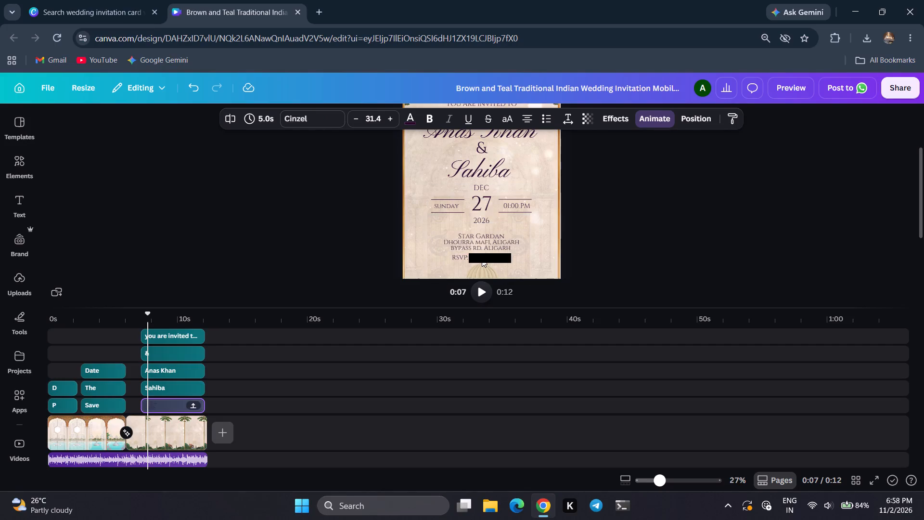
pyautogui.click(617, 264)
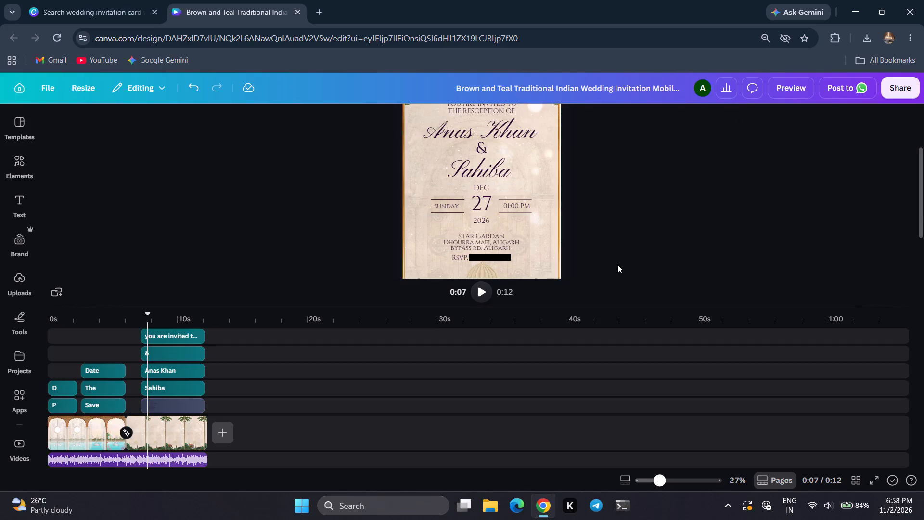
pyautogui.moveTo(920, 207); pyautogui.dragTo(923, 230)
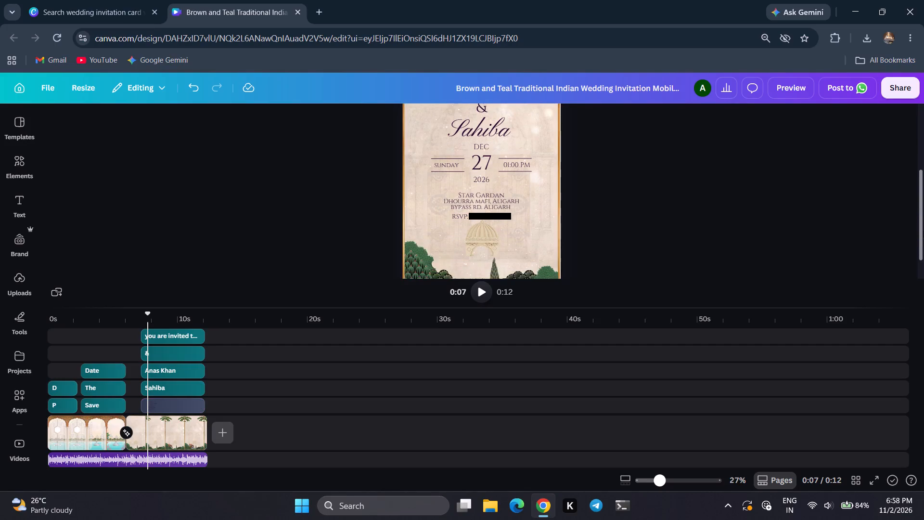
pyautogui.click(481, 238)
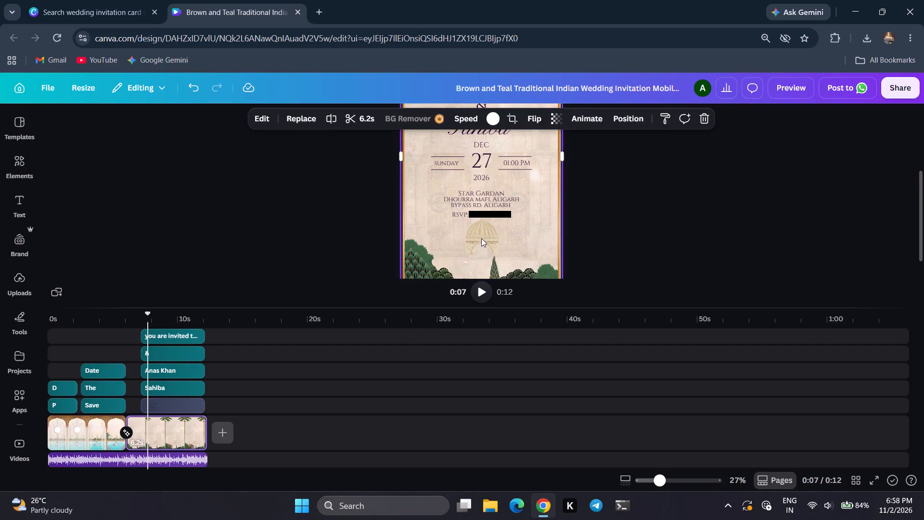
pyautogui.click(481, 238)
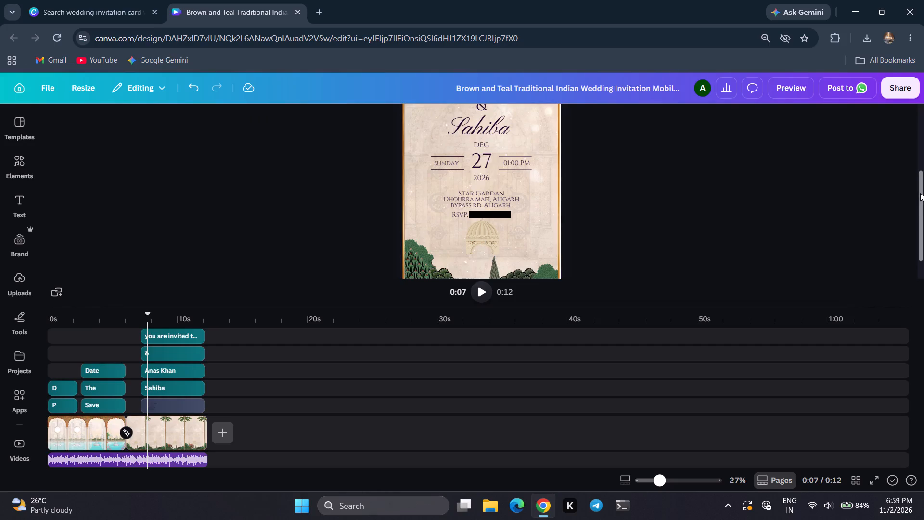
# Nudge the "You are invited to the resception of" line slightly upwards, away from the groom's name.
pyautogui.moveTo(920, 193); pyautogui.dragTo(923, 137)
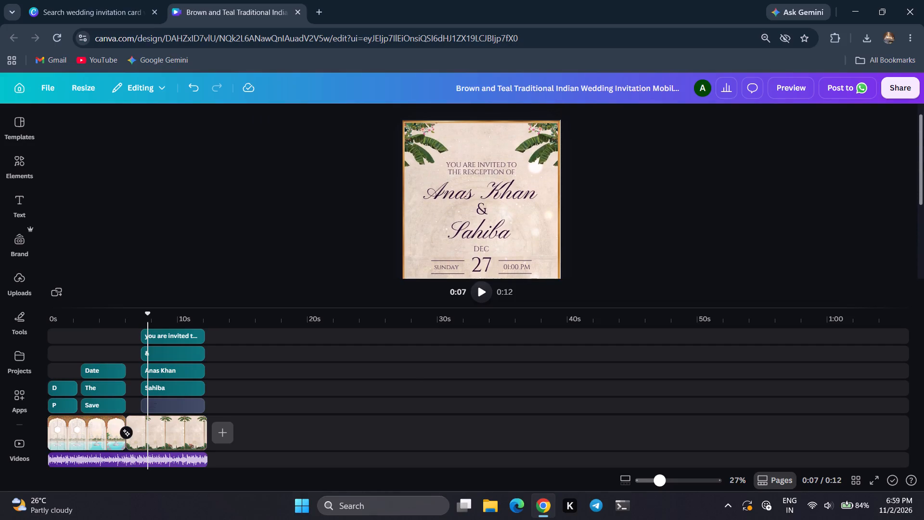
pyautogui.moveTo(923, 137); pyautogui.dragTo(923, 141)
pyautogui.click(475, 160)
pyautogui.press('Up')
pyautogui.press('Up')
pyautogui.press('Up')
pyautogui.press('Up')
pyautogui.press('Up')
pyautogui.press('Up')
pyautogui.press('Up')
pyautogui.press('Up')
pyautogui.press('Up')
pyautogui.press('Up')
pyautogui.press('Up')
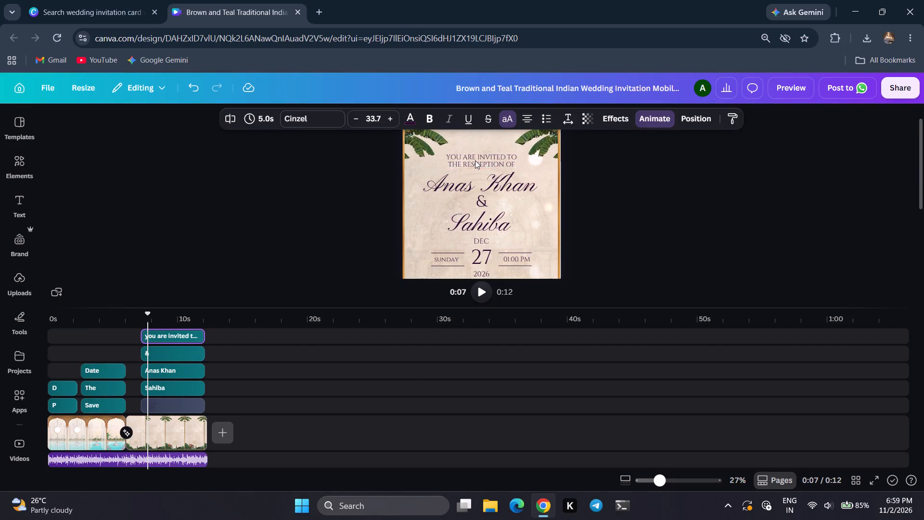
pyautogui.press('Up')
pyautogui.press('Up')
pyautogui.press('Up')
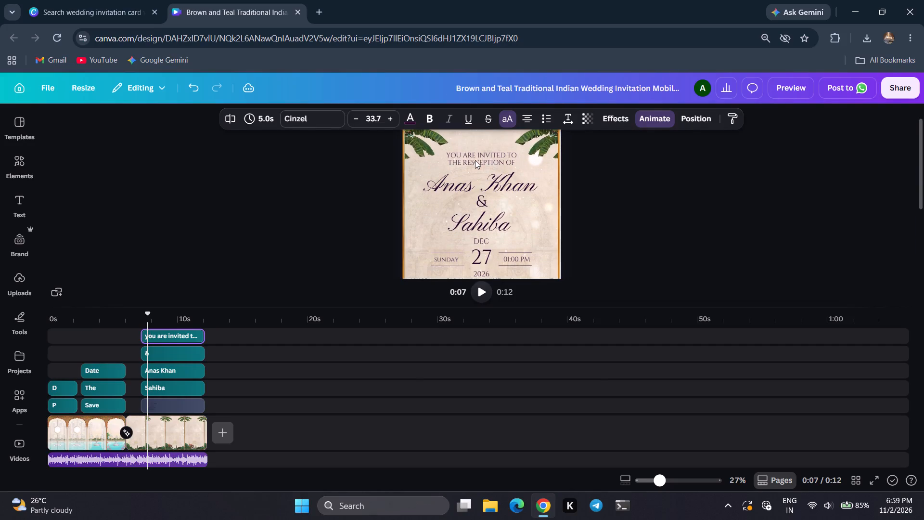
# Select the couple's names, ampersand and event details block together and fine-tune their vertical position with small nudges.
pyautogui.moveTo(421, 172); pyautogui.dragTo(532, 234)
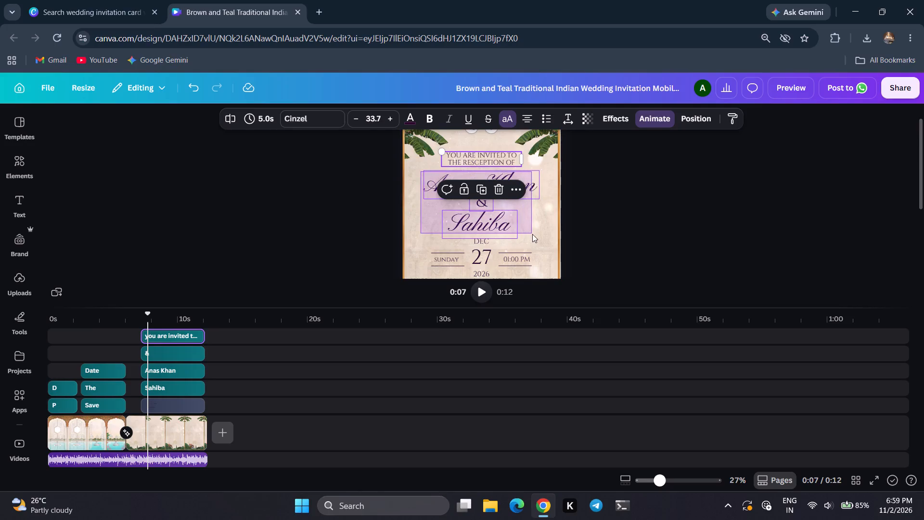
pyautogui.moveTo(532, 234); pyautogui.dragTo(546, 277)
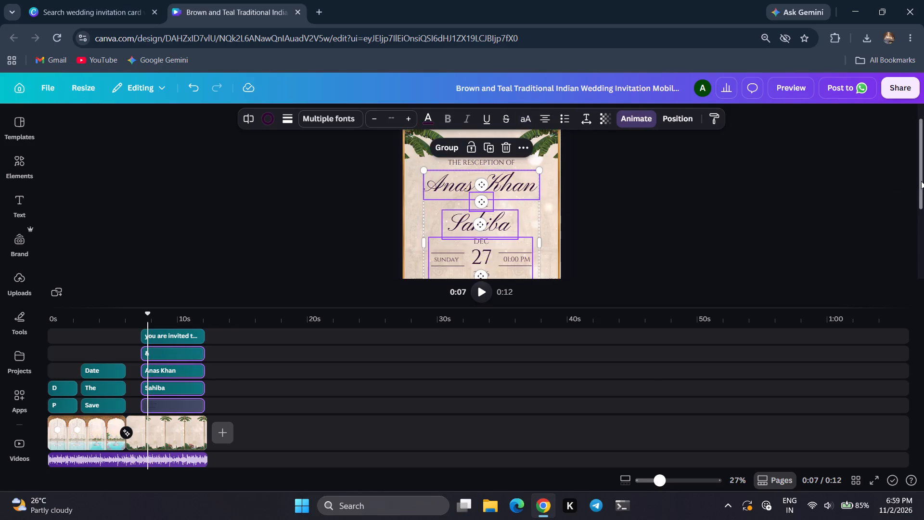
pyautogui.moveTo(921, 181); pyautogui.dragTo(922, 204)
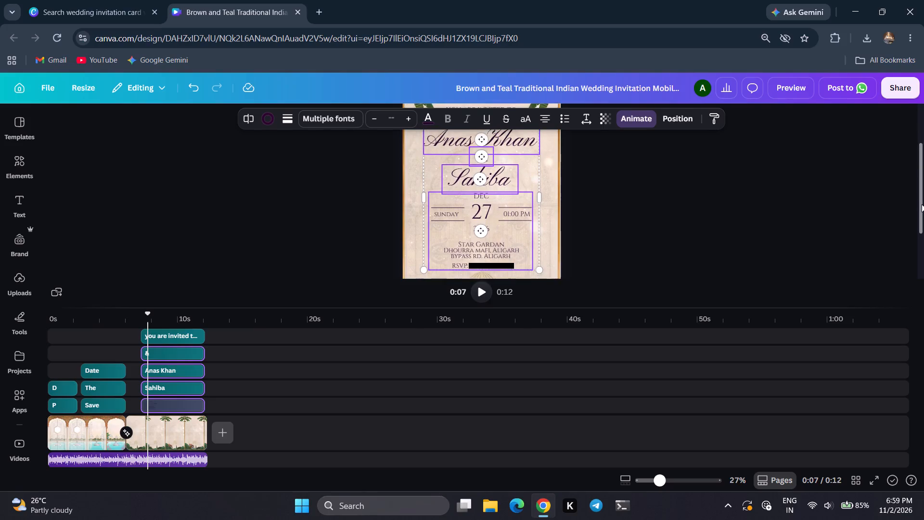
pyautogui.press('Up')
pyautogui.press('Up')
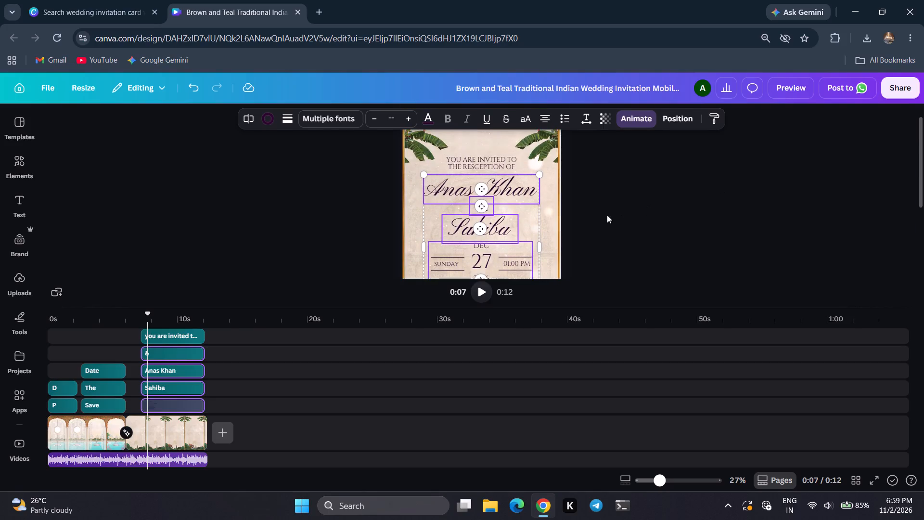
pyautogui.press('Down')
pyautogui.press('Down')
pyautogui.click(547, 199)
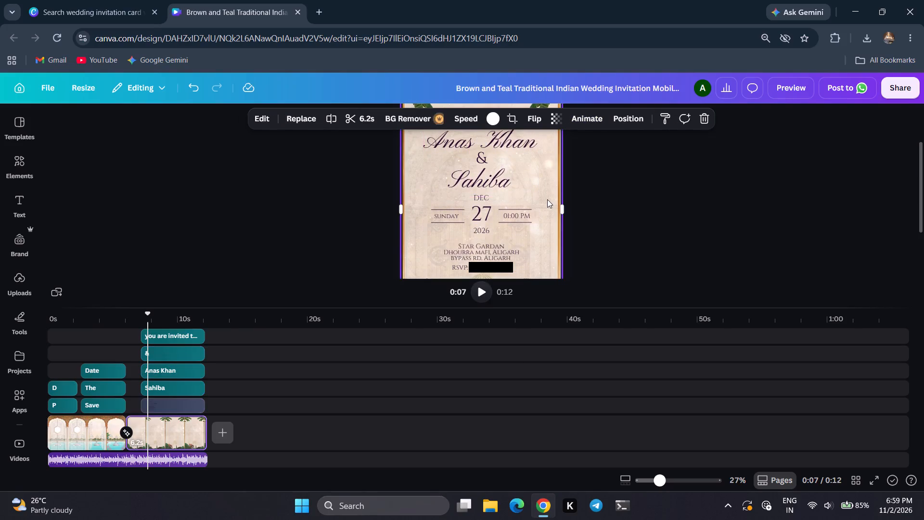
pyautogui.click(607, 250)
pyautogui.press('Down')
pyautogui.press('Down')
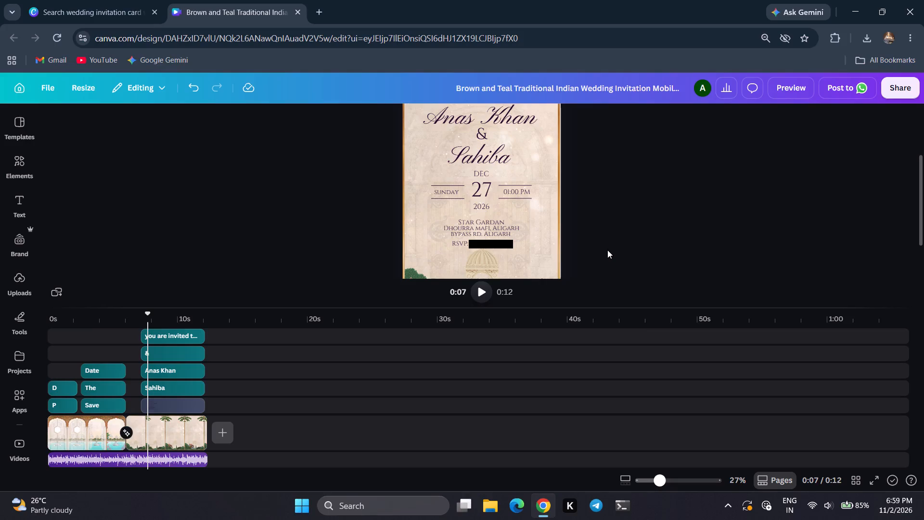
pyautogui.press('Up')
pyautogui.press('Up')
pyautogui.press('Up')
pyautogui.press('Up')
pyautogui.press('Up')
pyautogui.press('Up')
# Play the invitation video from the start to review the opening doors and "Save The Date" text.
pyautogui.click(205, 429)
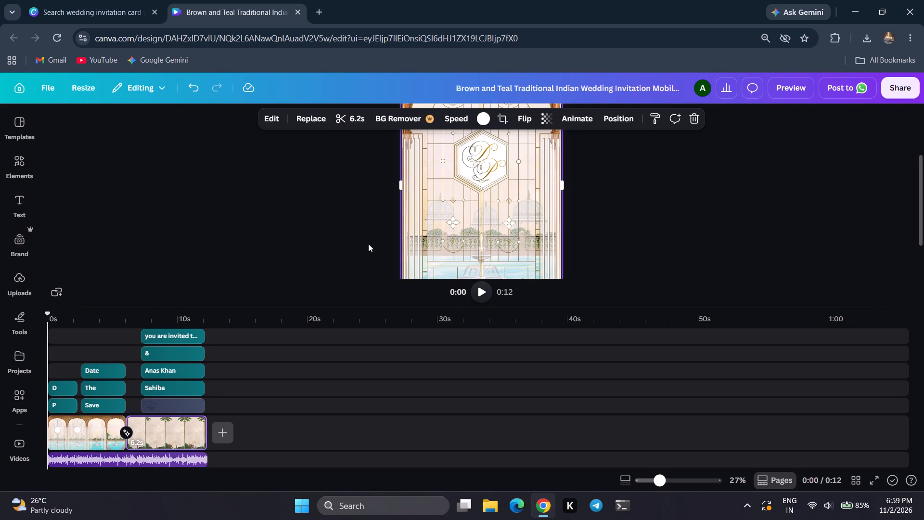
pyautogui.click(479, 289)
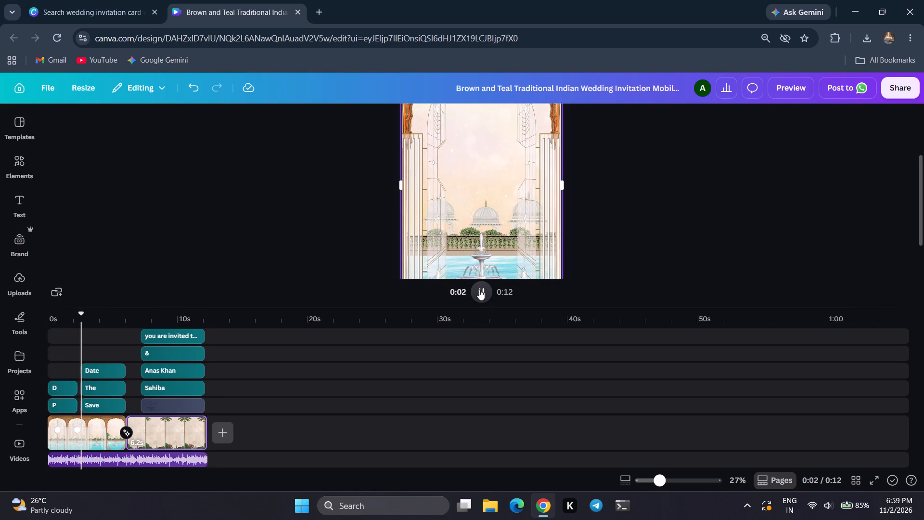
# Replace the upper initial D in the opening door monogram with A.
pyautogui.click(55, 387)
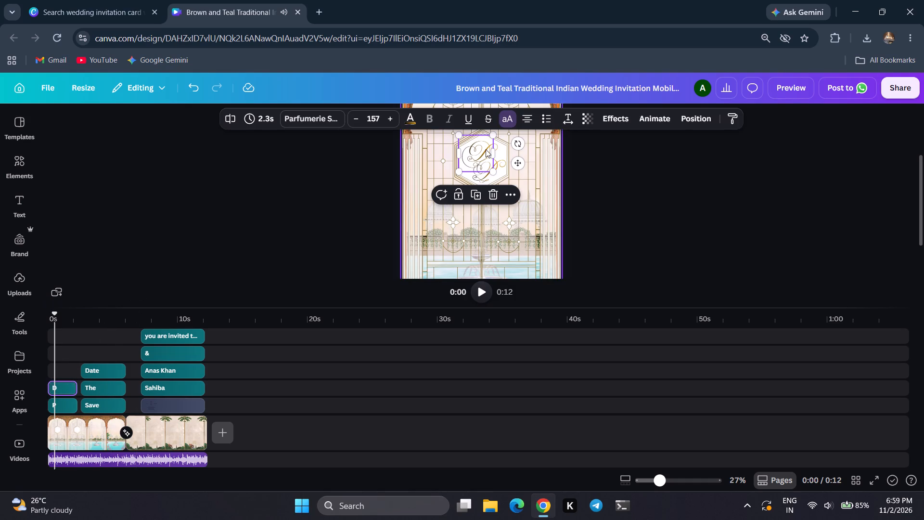
pyautogui.doubleClick(486, 149)
pyautogui.hotkey('shift', 'a')
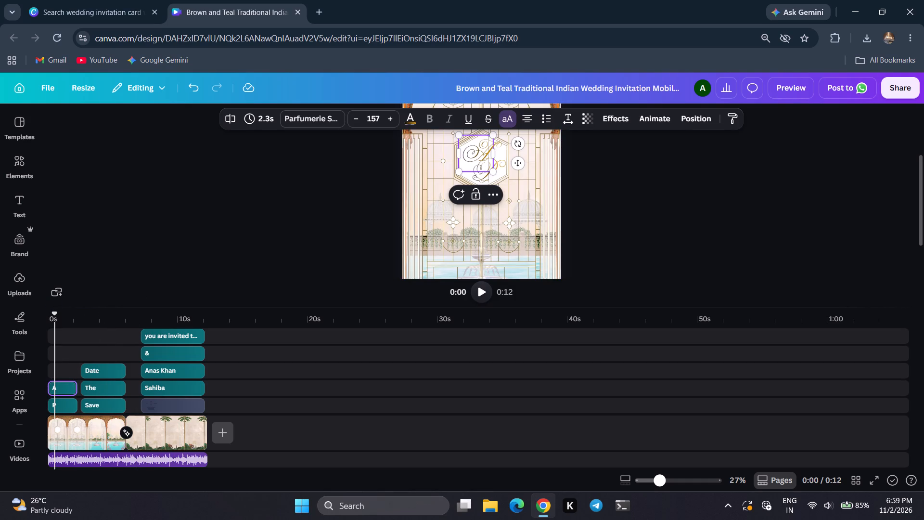
# Replace the lower initial P in the opening door monogram with a capital S.
pyautogui.click(68, 401)
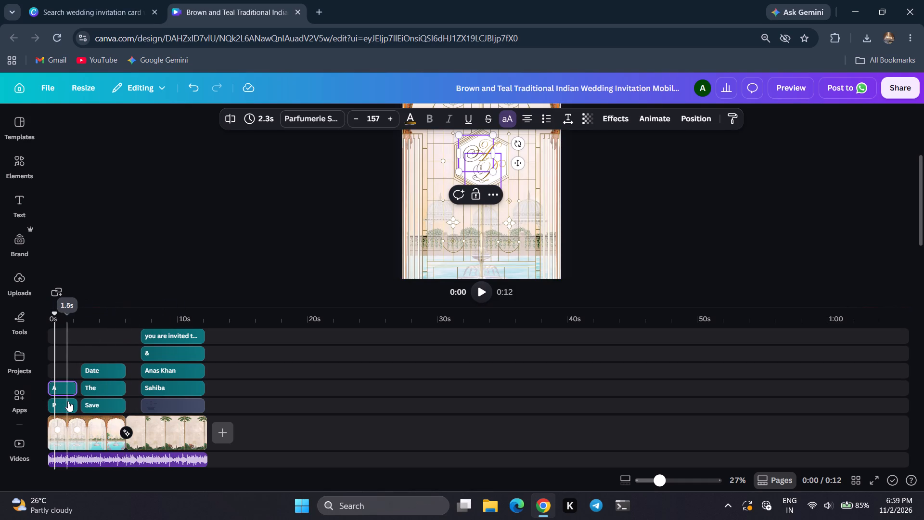
pyautogui.doubleClick(487, 177)
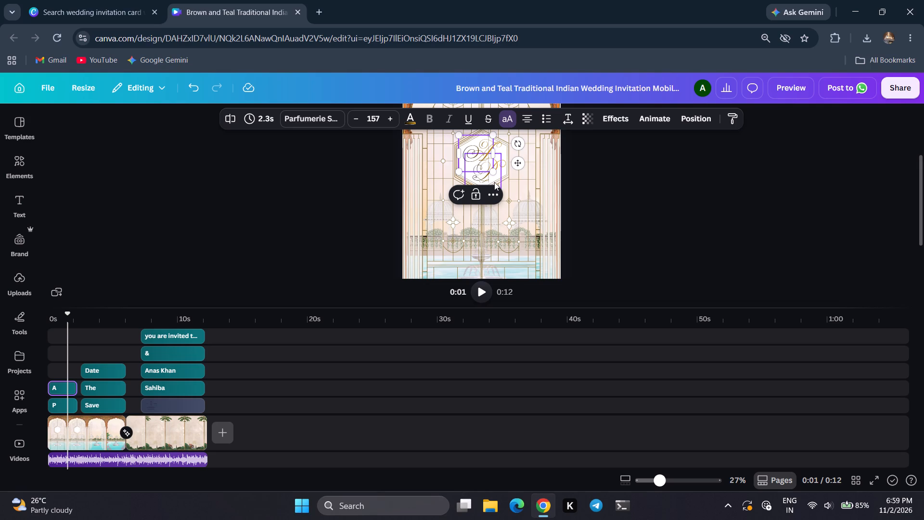
pyautogui.press('BackSpace')
pyautogui.hotkey('shift', 'a')
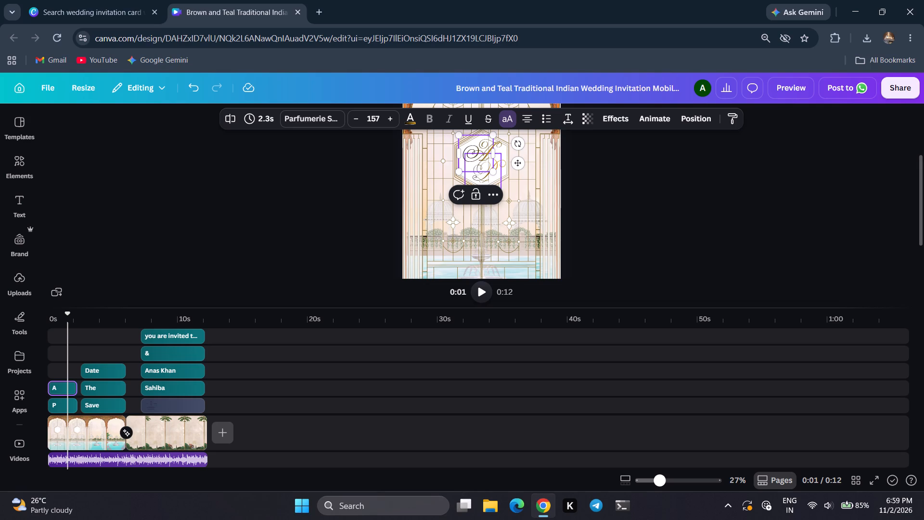
pyautogui.click(494, 181)
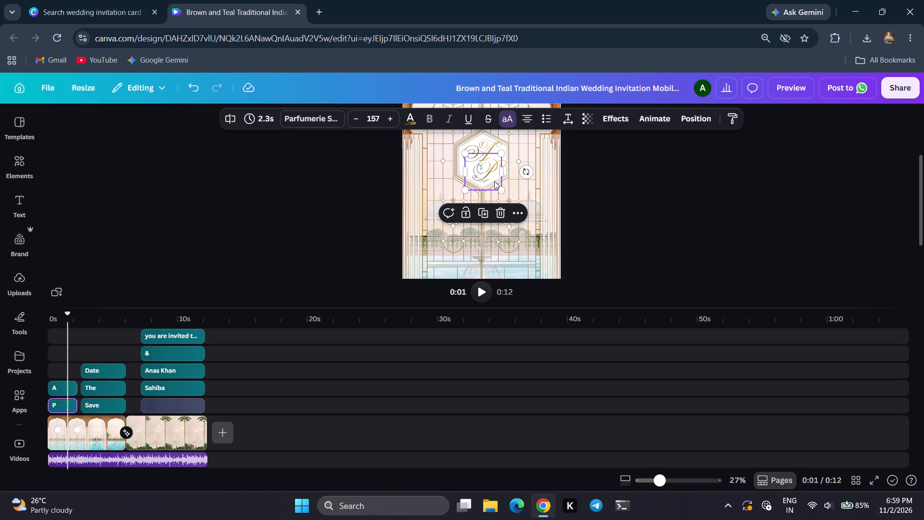
pyautogui.doubleClick(494, 181)
pyautogui.press('BackSpace')
pyautogui.press('s')
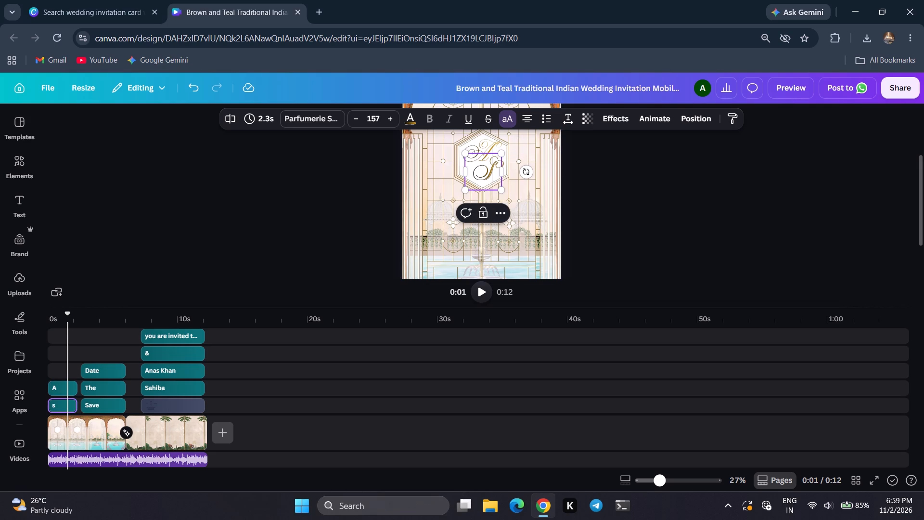
pyautogui.press('BackSpace')
pyautogui.hotkey('shift', 's')
pyautogui.click(563, 183)
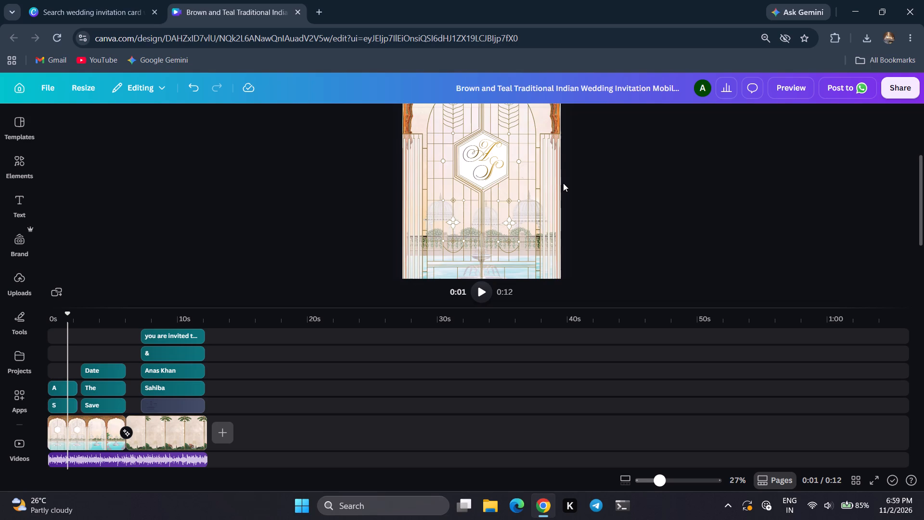
# Nudge the monogram's S slightly downwards, away from the A above it.
pyautogui.click(488, 148)
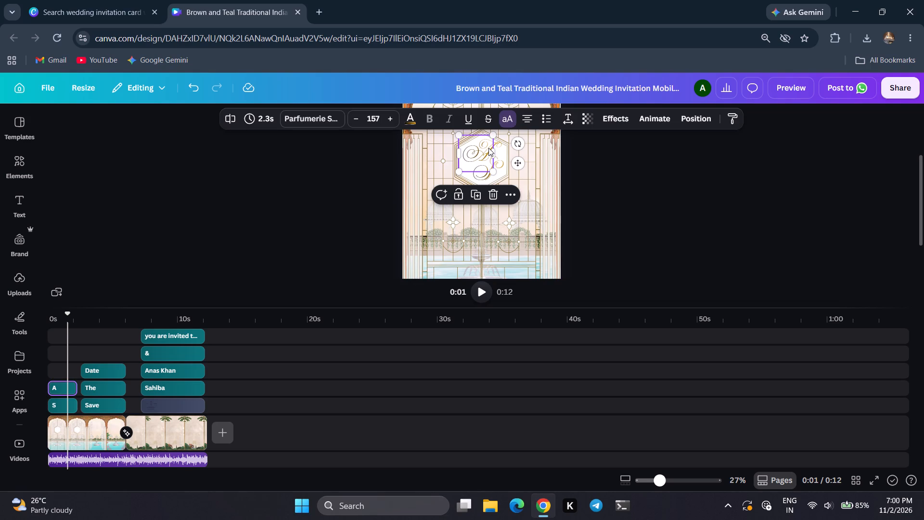
pyautogui.click(500, 180)
pyautogui.press('Down')
pyautogui.press('Down')
pyautogui.press('Down')
pyautogui.press('Down')
pyautogui.press('Down')
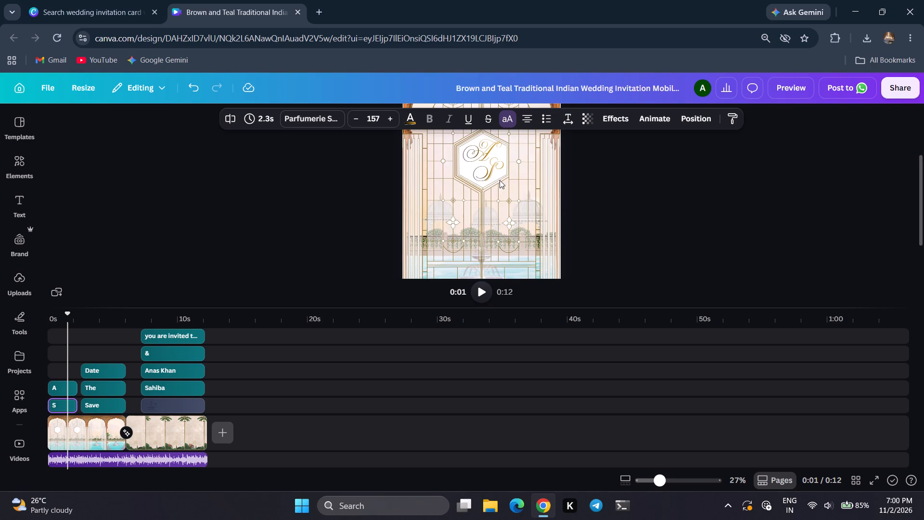
pyautogui.press('Down')
# Nudge the monogram's A downwards and to the left in small increments within the hexagonal frame.
pyautogui.click(483, 149)
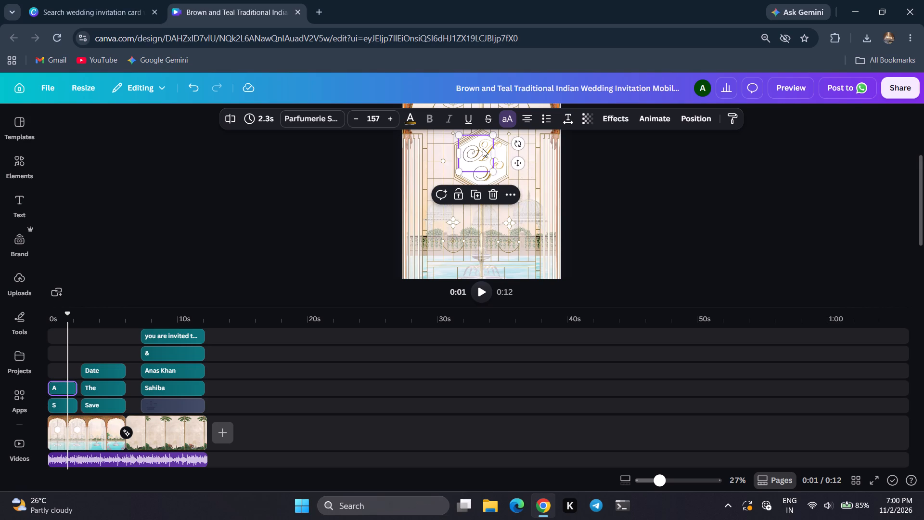
pyautogui.press('Down')
pyautogui.press('Down')
pyautogui.press('Down')
pyautogui.press('Left')
pyautogui.press('Left')
pyautogui.press('Left')
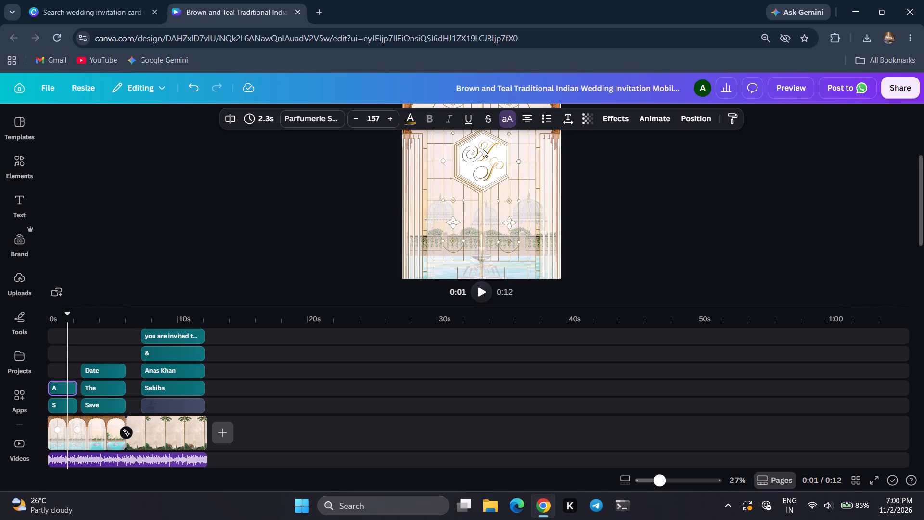
pyautogui.press('Left')
pyautogui.press('Down')
pyautogui.press('Down')
pyautogui.press('Down')
pyautogui.press('Down')
pyautogui.press('Down')
pyautogui.press('Down')
pyautogui.press('Left')
pyautogui.press('Left')
pyautogui.press('Left')
pyautogui.press('Left')
pyautogui.press('Left')
pyautogui.press('Down')
pyautogui.press('Down')
pyautogui.press('Down')
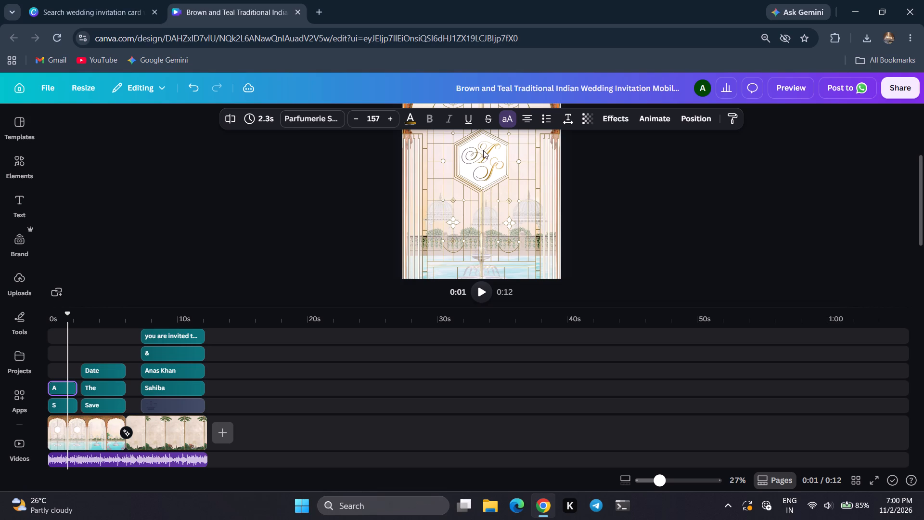
# Nudge the monogram's S a little further down and slightly left to balance it beneath the A.
pyautogui.click(489, 181)
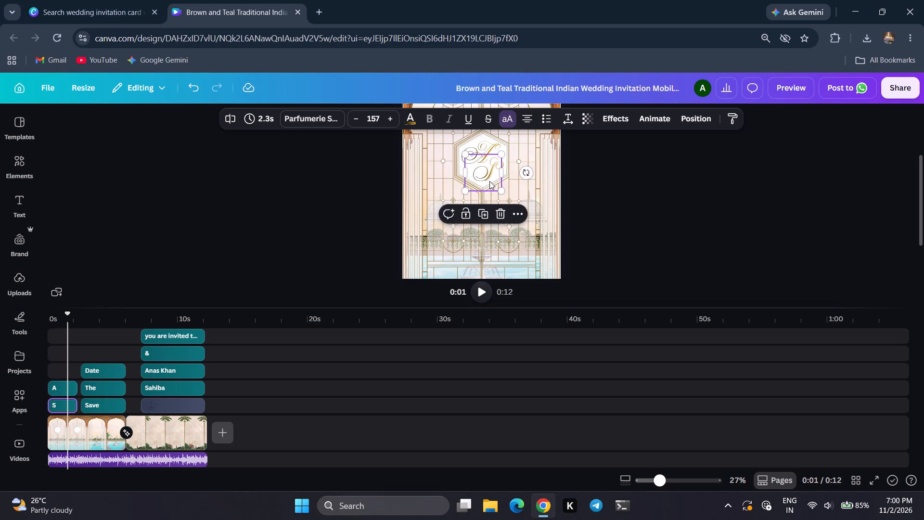
pyautogui.press('Down')
pyautogui.press('Down')
pyautogui.press('Down')
pyautogui.press('Down')
pyautogui.press('Down')
pyautogui.press('Left')
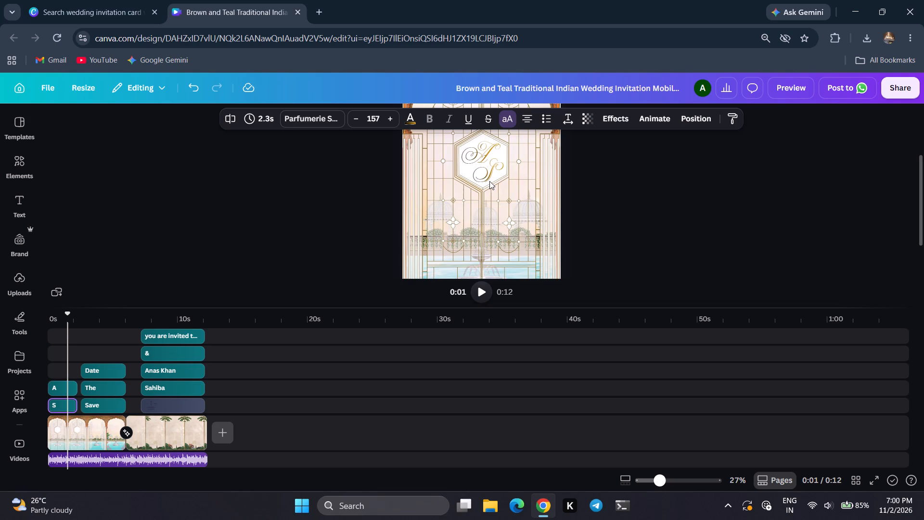
# Nudge the monogram's A slightly further down towards the S and deselect it.
pyautogui.click(476, 147)
pyautogui.press('Down')
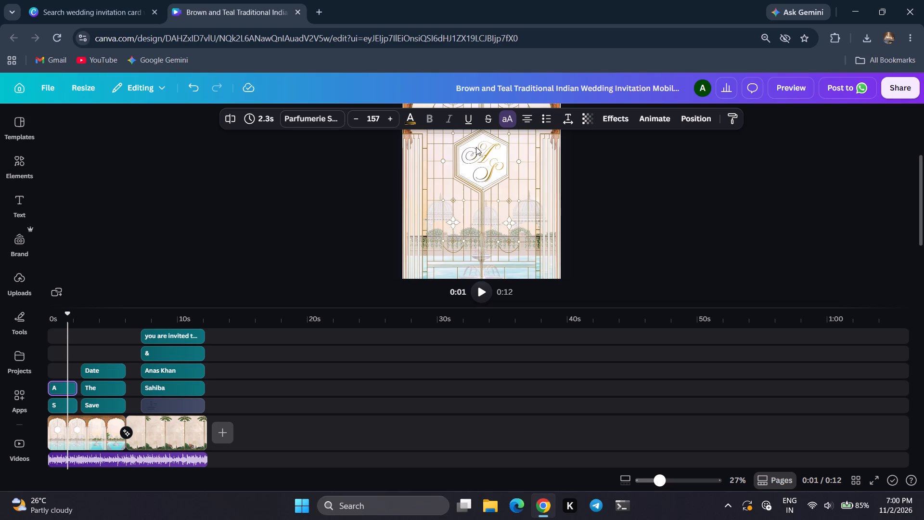
pyautogui.press('Down')
pyautogui.press('Down')
pyautogui.press('Down')
pyautogui.click(663, 197)
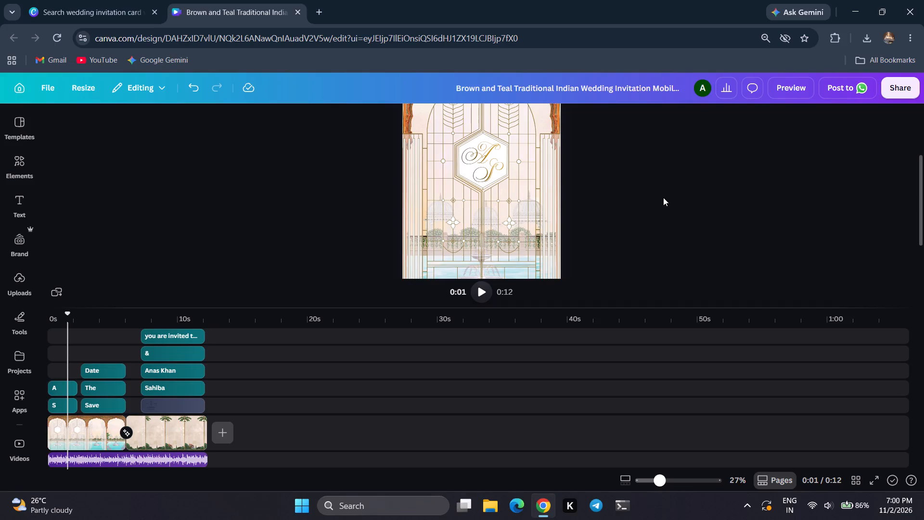
# Select the "You are invited to the resception of" line above the couple's names in the invitation details scene.
pyautogui.click(182, 338)
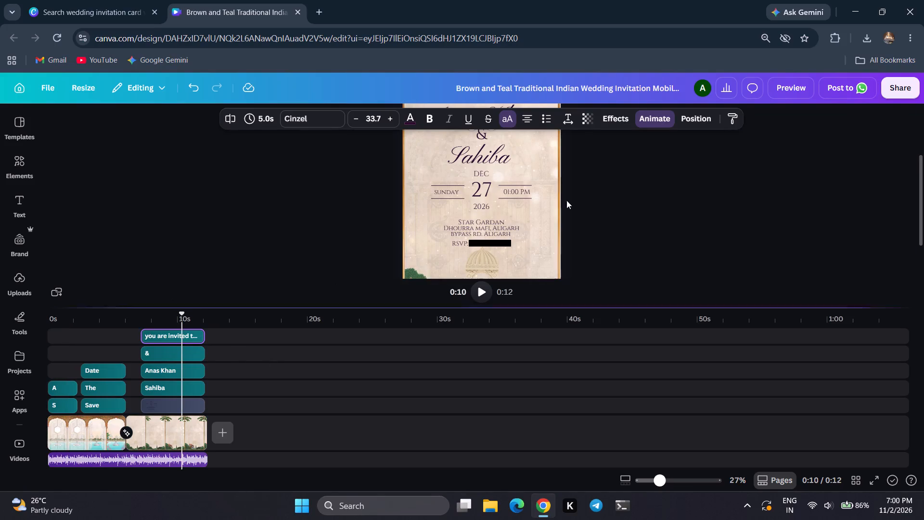
pyautogui.click(920, 118)
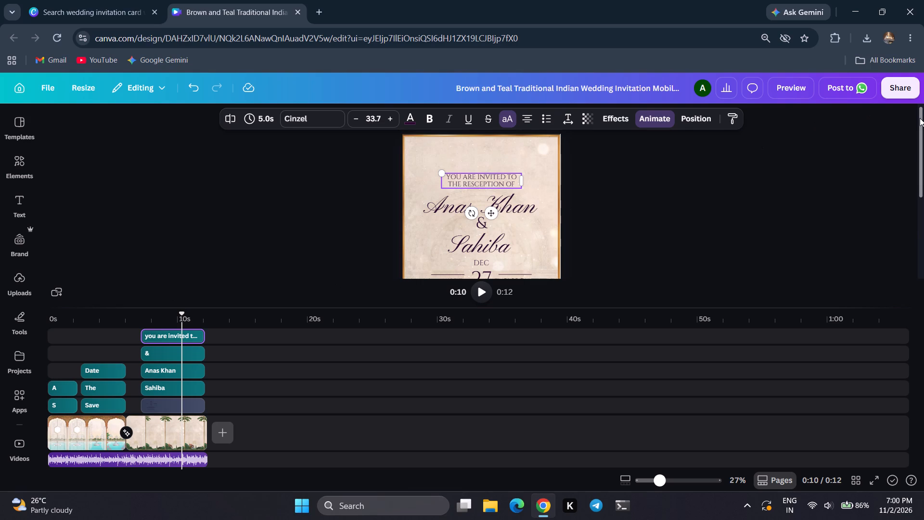
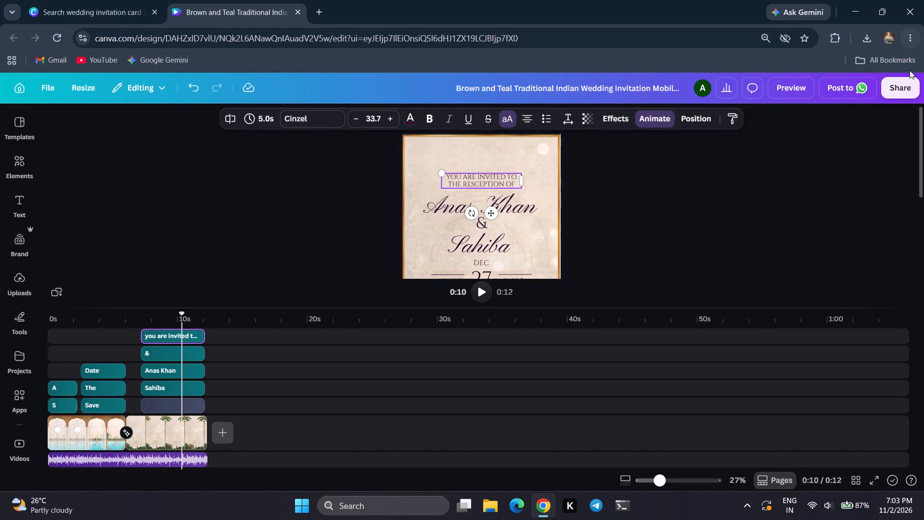
# Download the Brown and Teal Traditional Indian Wedding Invitation design as an MP4 video.
pyautogui.click(905, 92)
pyautogui.click(724, 341)
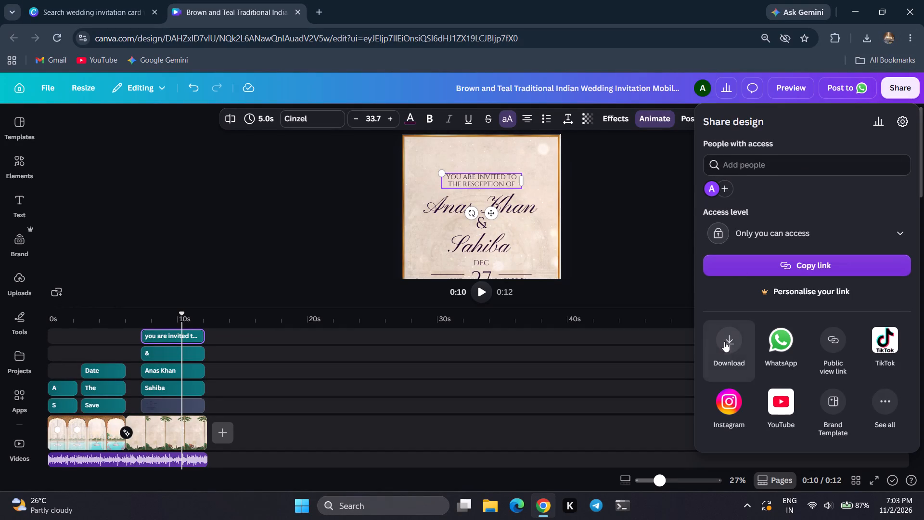
pyautogui.click(793, 261)
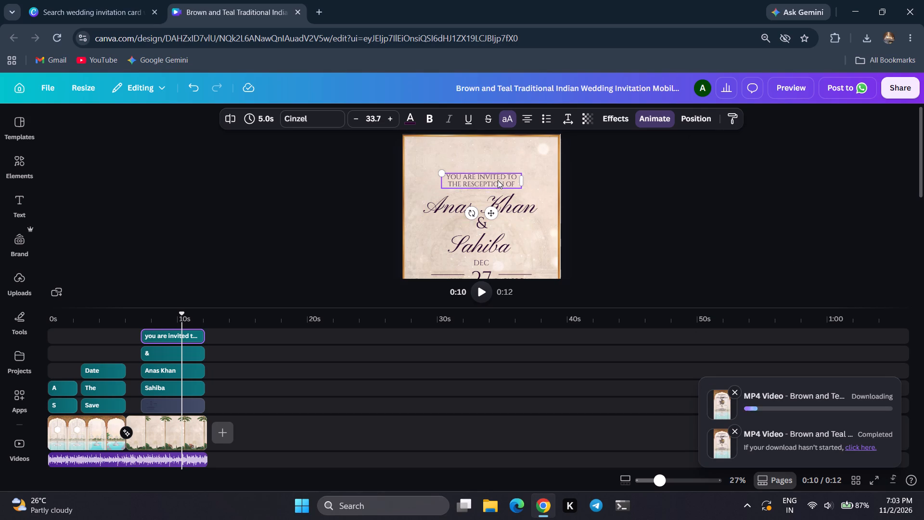
# Replace the invitation line above the couple's names with new wording beginning "you and your family".
pyautogui.doubleClick(498, 180)
pyautogui.tripleClick(498, 180)
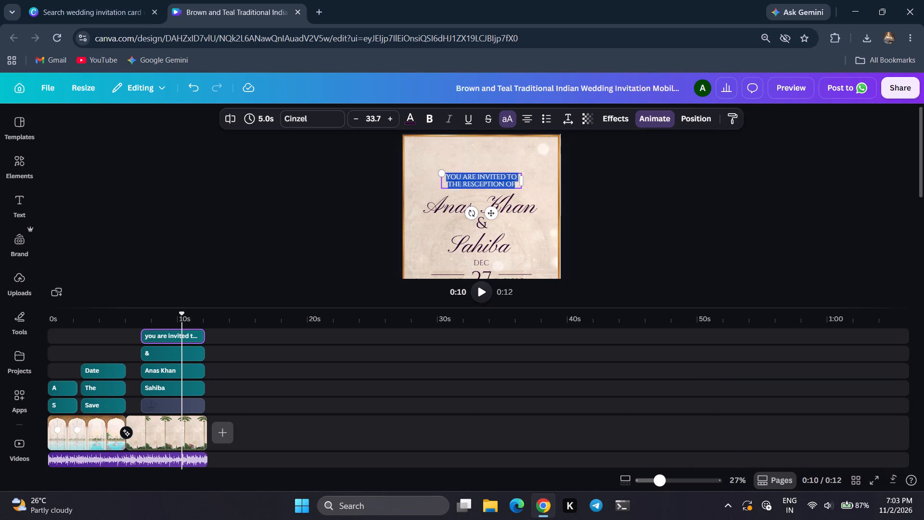
pyautogui.press('BackSpace')
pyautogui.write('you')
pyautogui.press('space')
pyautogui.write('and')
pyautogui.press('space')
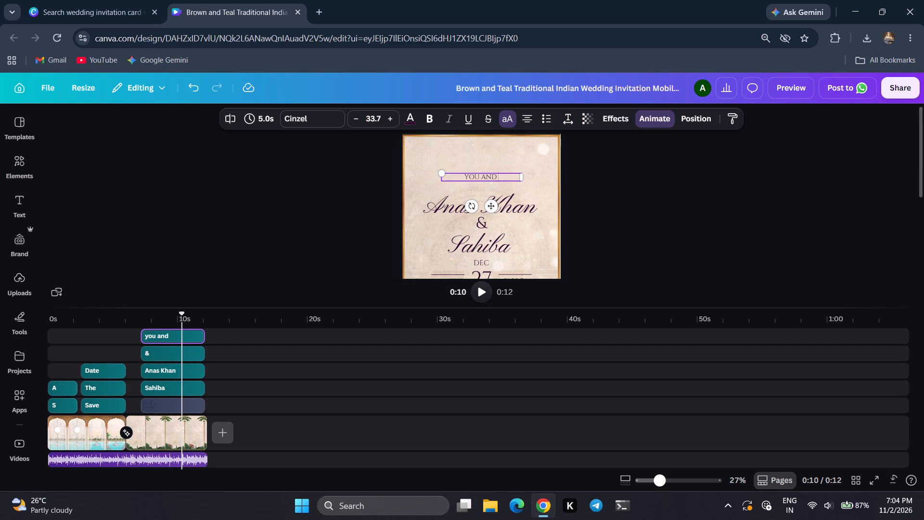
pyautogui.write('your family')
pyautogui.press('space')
# Complete the invitation line after "You and your family" with "are corfially invited to our resception ceremony".
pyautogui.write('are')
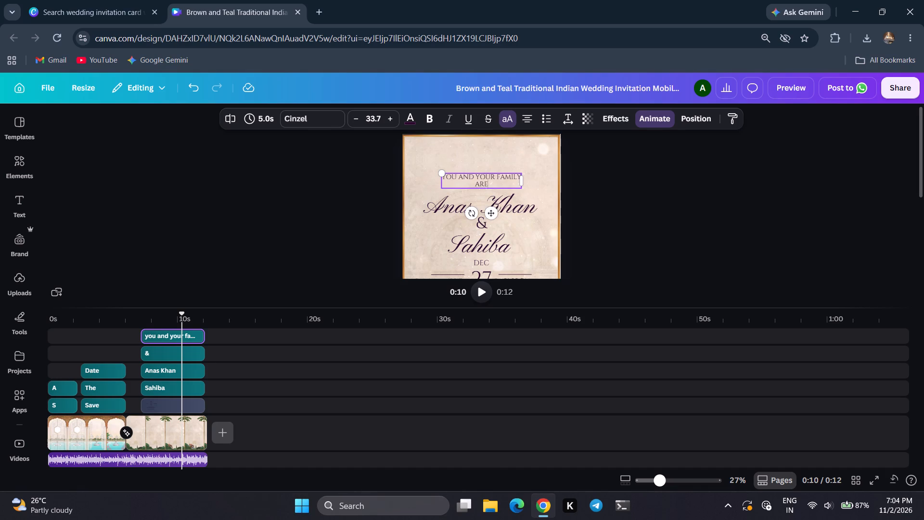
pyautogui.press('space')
pyautogui.write('co')
pyautogui.press('r')
pyautogui.write('fially')
pyautogui.press('space')
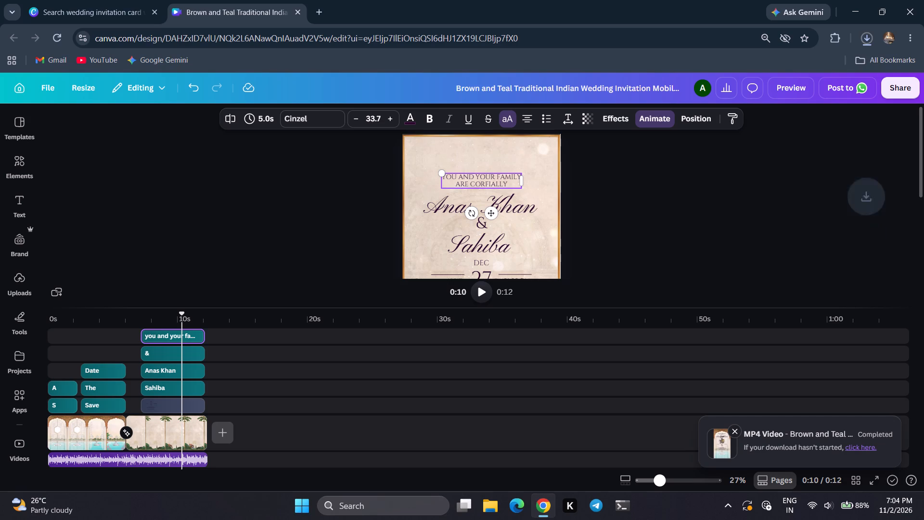
pyautogui.click(507, 183)
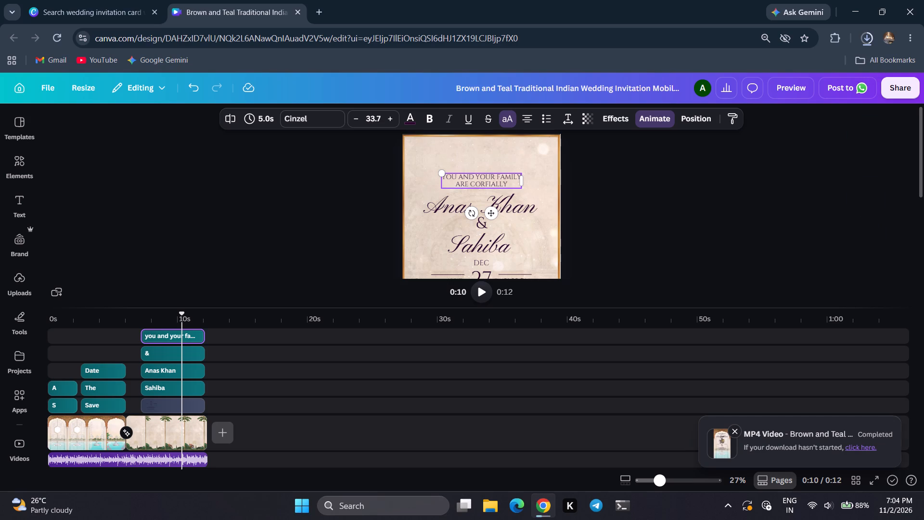
pyautogui.press('space')
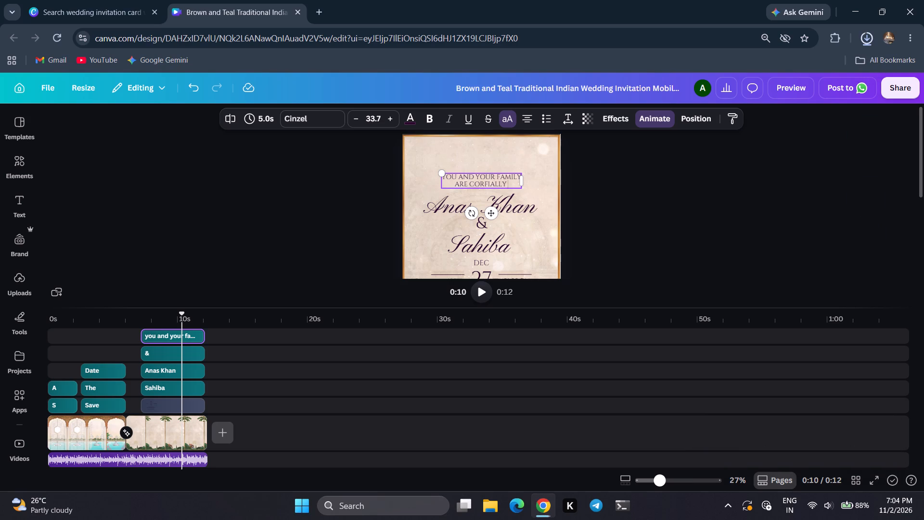
pyautogui.write('invited')
pyautogui.press('space')
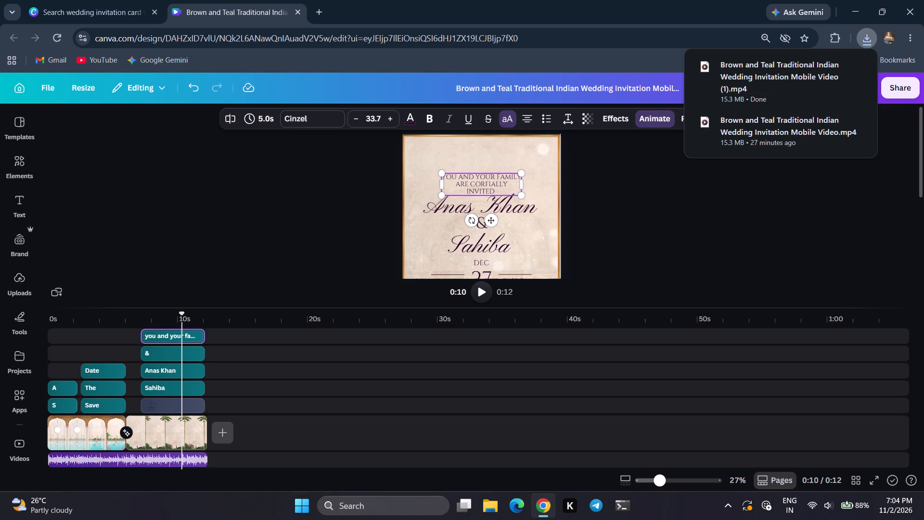
pyautogui.write('to')
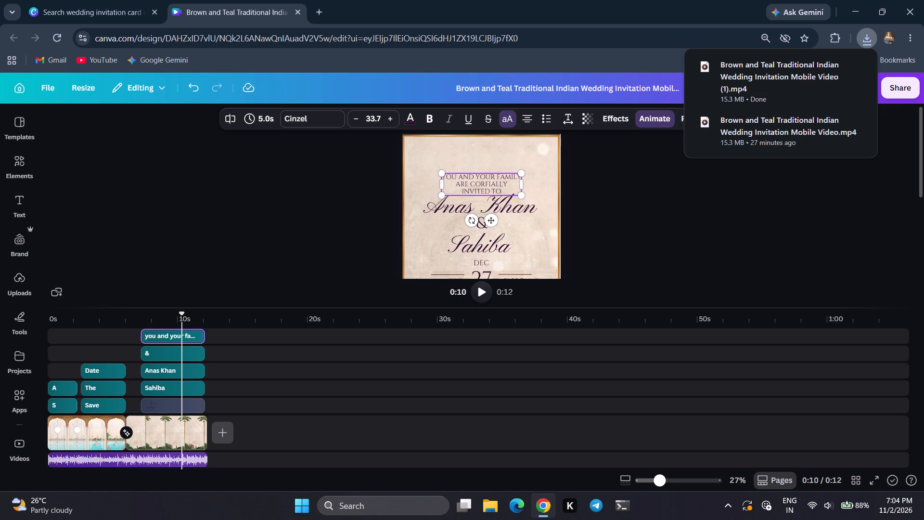
pyautogui.press('space')
pyautogui.write('our')
pyautogui.press('space')
pyautogui.write('resception')
pyautogui.press('space')
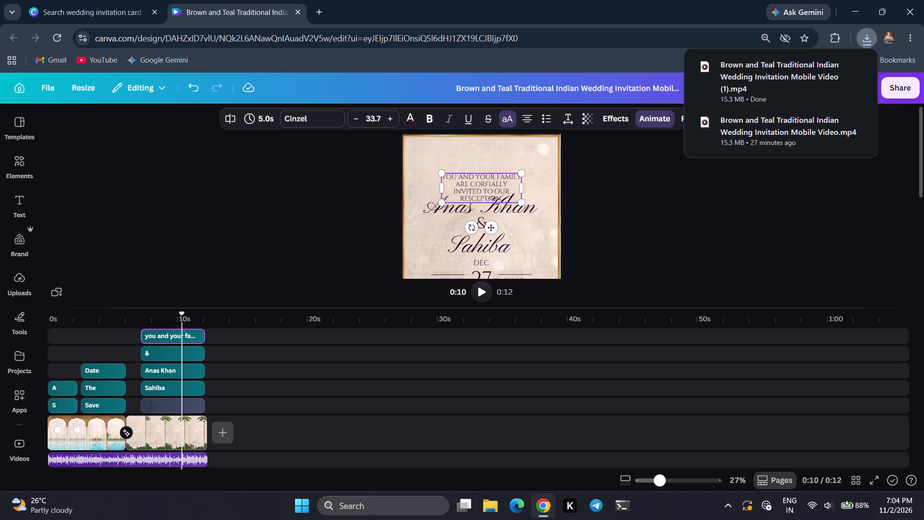
pyautogui.write('ce')
pyautogui.write('remony')
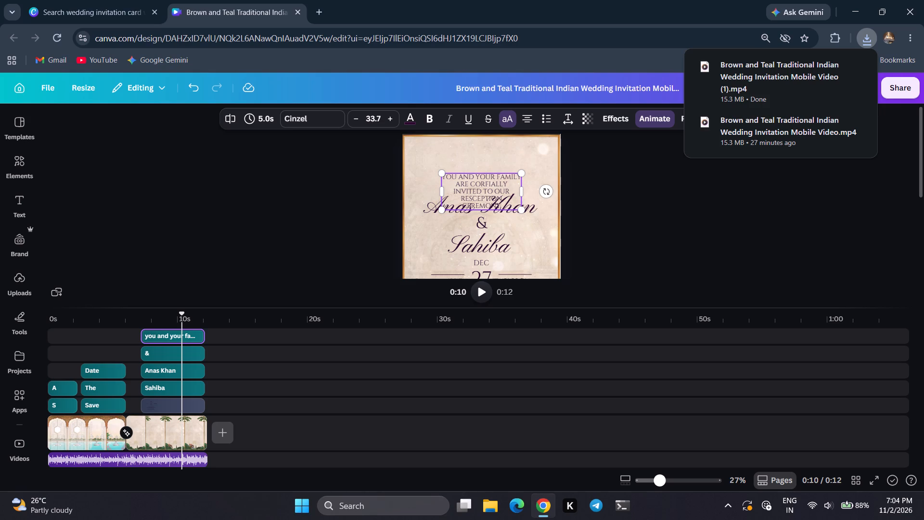
pyautogui.click(631, 194)
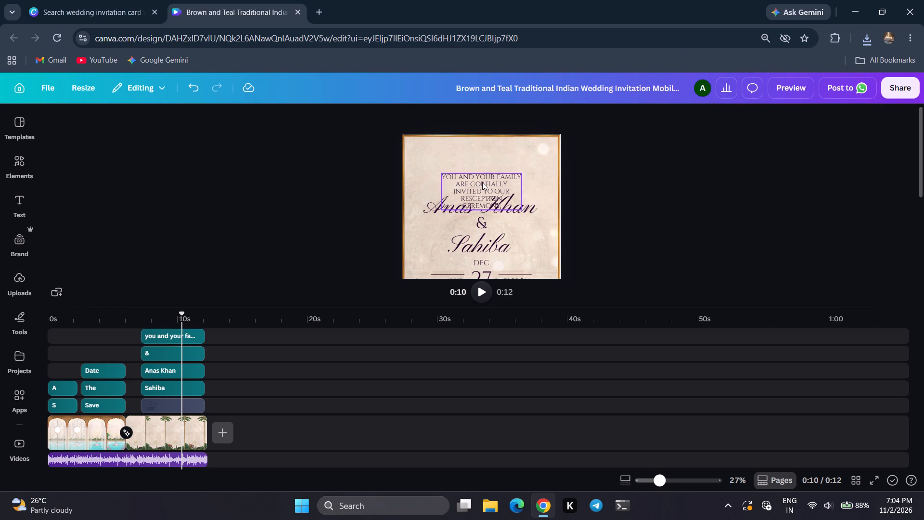
# Move the invitation wording up so it clears the couple's names.
pyautogui.click(482, 182)
pyautogui.moveTo(482, 182); pyautogui.dragTo(477, 160)
pyautogui.click(628, 189)
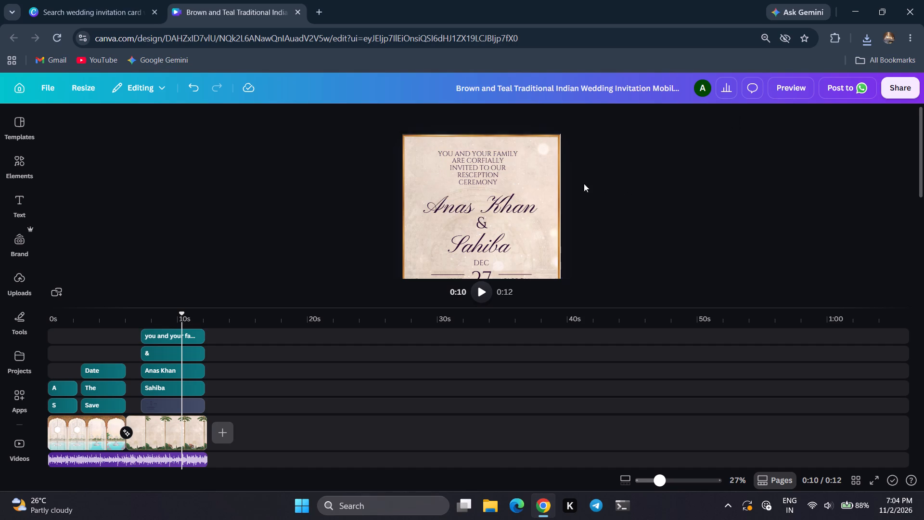
# Widen the invitation wording's text box so it wraps onto three lines, and centre it above the couple's names.
pyautogui.click(478, 168)
pyautogui.moveTo(518, 169); pyautogui.dragTo(544, 168)
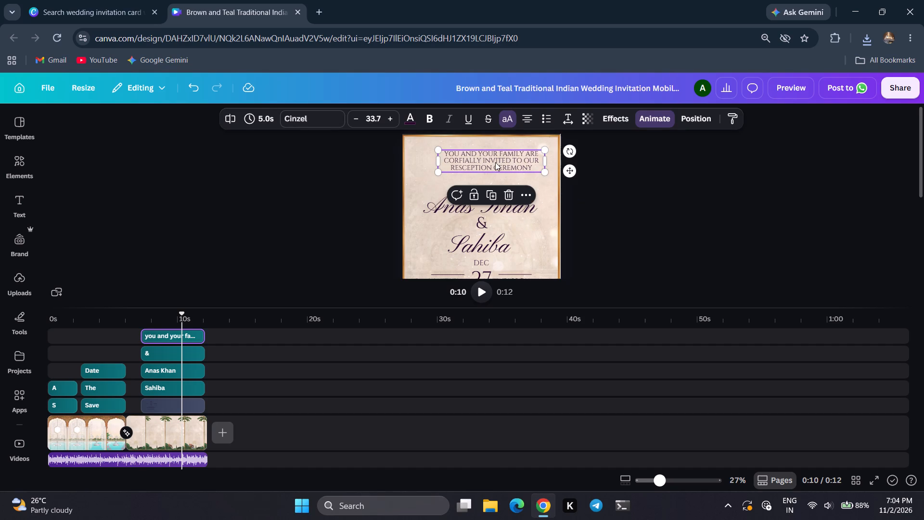
pyautogui.moveTo(495, 162); pyautogui.dragTo(481, 161)
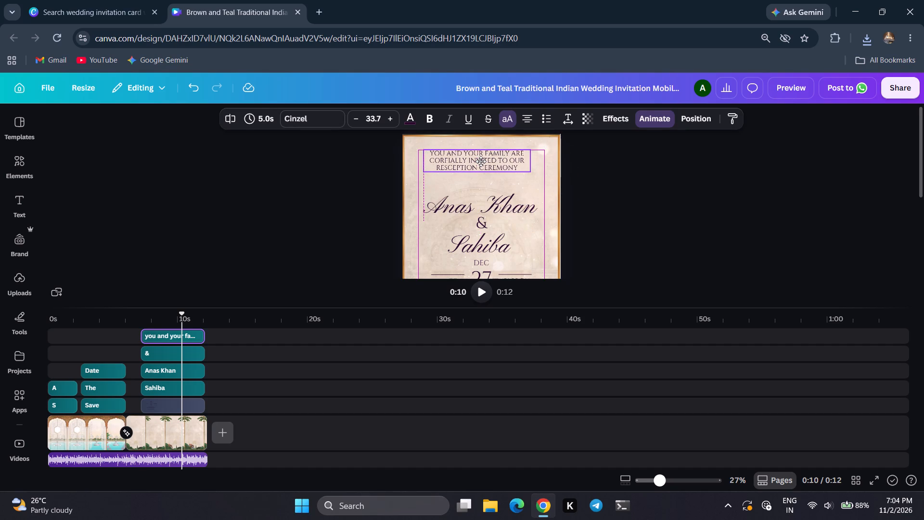
pyautogui.moveTo(481, 161); pyautogui.dragTo(484, 166)
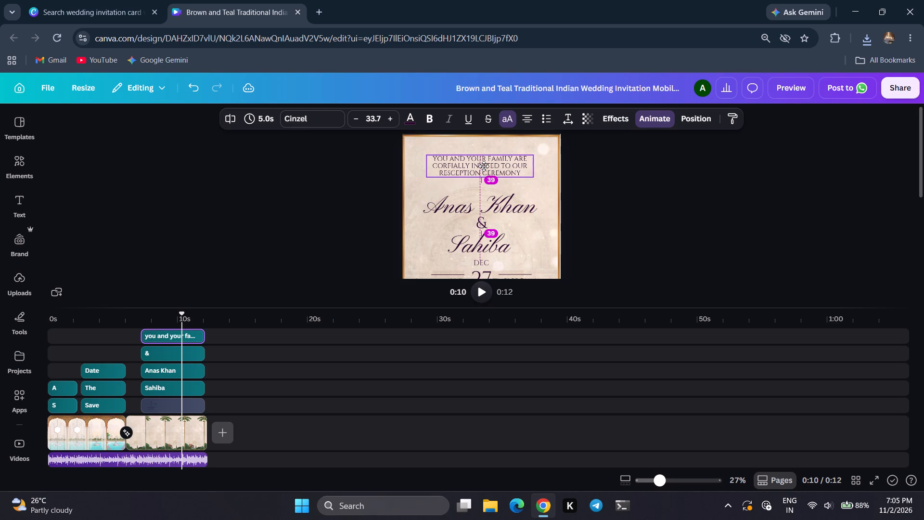
pyautogui.moveTo(484, 166); pyautogui.dragTo(484, 167)
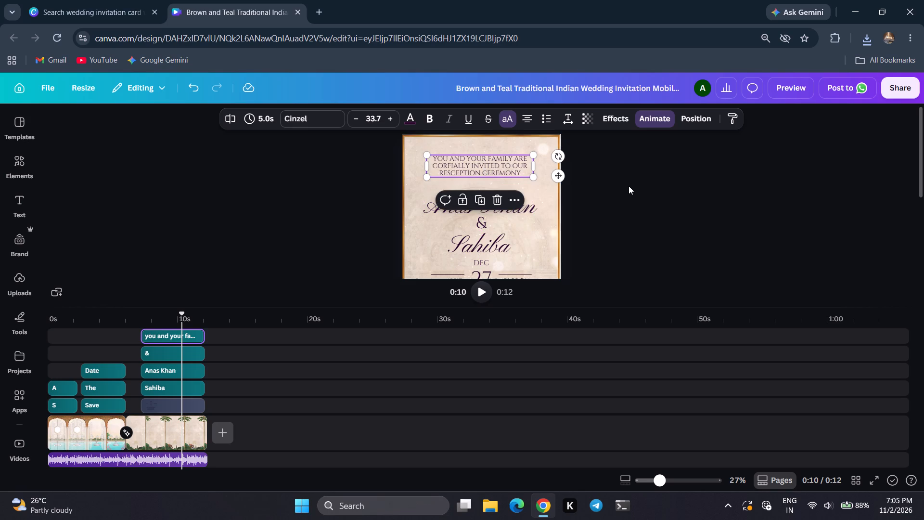
pyautogui.click(629, 186)
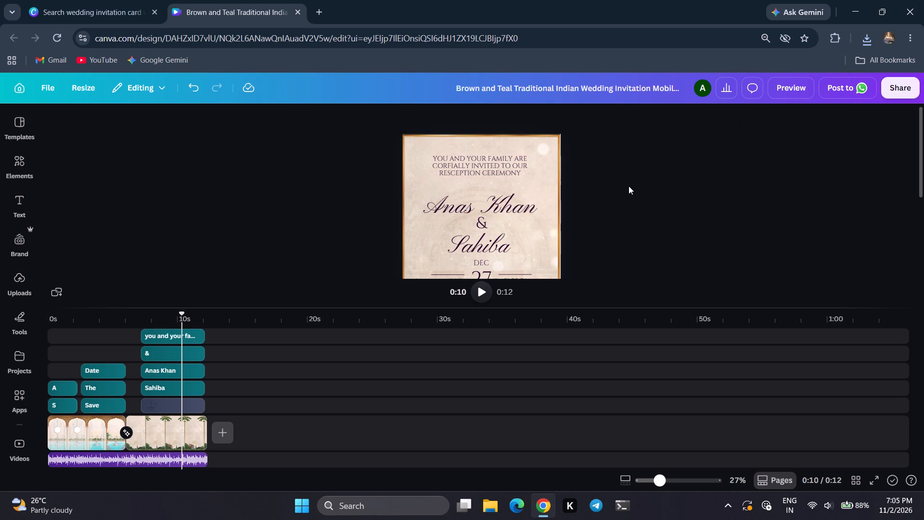
pyautogui.click(629, 186)
# Nudge the three-line invitation wording down in small increments towards the groom's name.
pyautogui.click(490, 175)
pyautogui.press('Down')
pyautogui.press('Down')
pyautogui.press('Down')
pyautogui.press('Down')
pyautogui.press('Down')
pyautogui.press('Down')
pyautogui.press('Down')
pyautogui.press('Down')
pyautogui.press('Down')
pyautogui.press('Down')
pyautogui.press('Down')
pyautogui.press('Down')
pyautogui.press('Down')
pyautogui.press('Down')
pyautogui.press('Down')
pyautogui.press('Down')
pyautogui.press('Down')
pyautogui.press('Down')
pyautogui.press('Down')
pyautogui.press('Down')
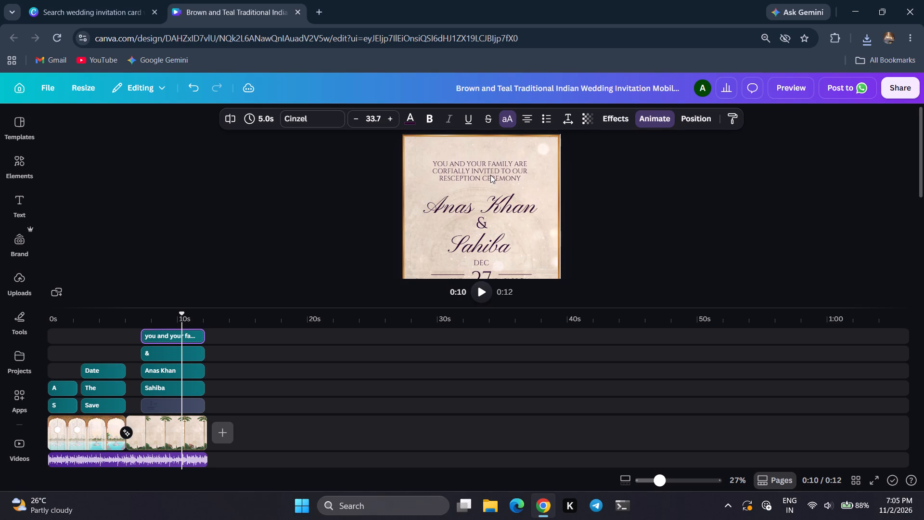
# Nudge the groom's name up slightly towards the invitation wording, undoing any accidental duplicate of the wording.
pyautogui.click(480, 204)
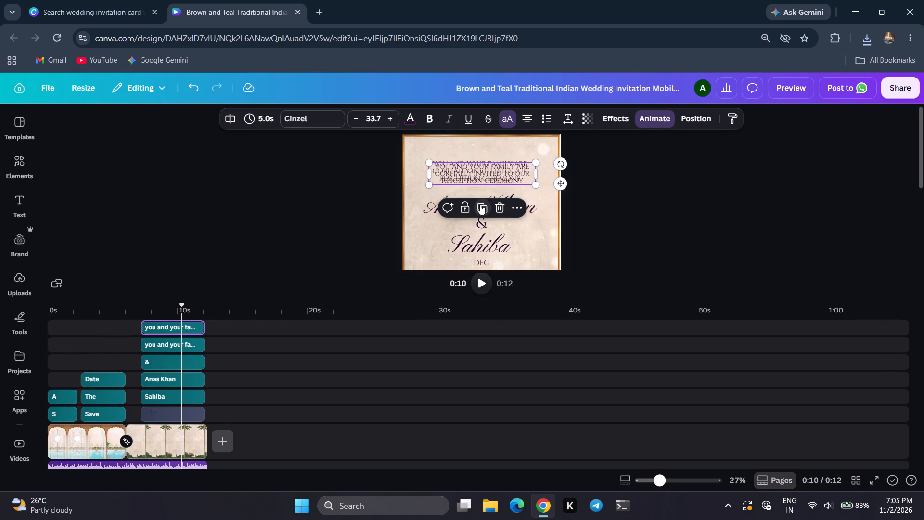
pyautogui.hotkey('ctrl', 'z')
pyautogui.click(513, 207)
pyautogui.press('Up')
pyautogui.press('Up')
pyautogui.press('Up')
pyautogui.press('Up')
pyautogui.press('Up')
pyautogui.press('Up')
pyautogui.press('Up')
pyautogui.press('Up')
pyautogui.press('Up')
pyautogui.press('Up')
pyautogui.press('Up')
pyautogui.press('Up')
pyautogui.press('Up')
pyautogui.press('Up')
pyautogui.press('Up')
pyautogui.press('Up')
pyautogui.press('Up')
pyautogui.press('Up')
pyautogui.press('Up')
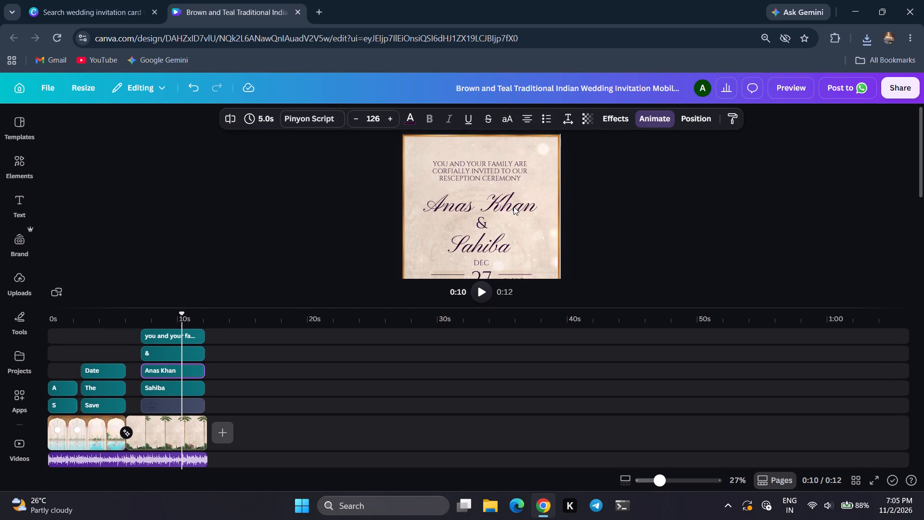
pyautogui.click(667, 247)
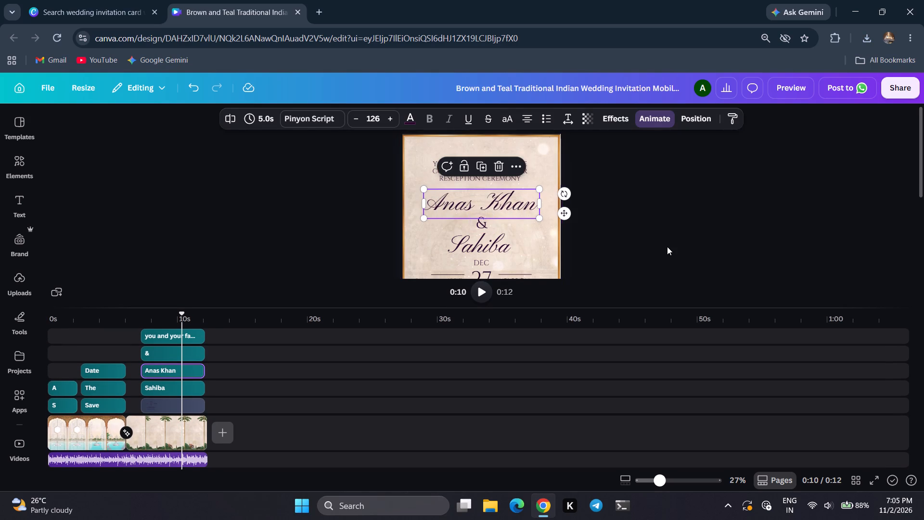
# Nudge the ampersand between the couple's names slightly upwards.
pyautogui.click(482, 222)
pyautogui.press('Up')
pyautogui.press('Up')
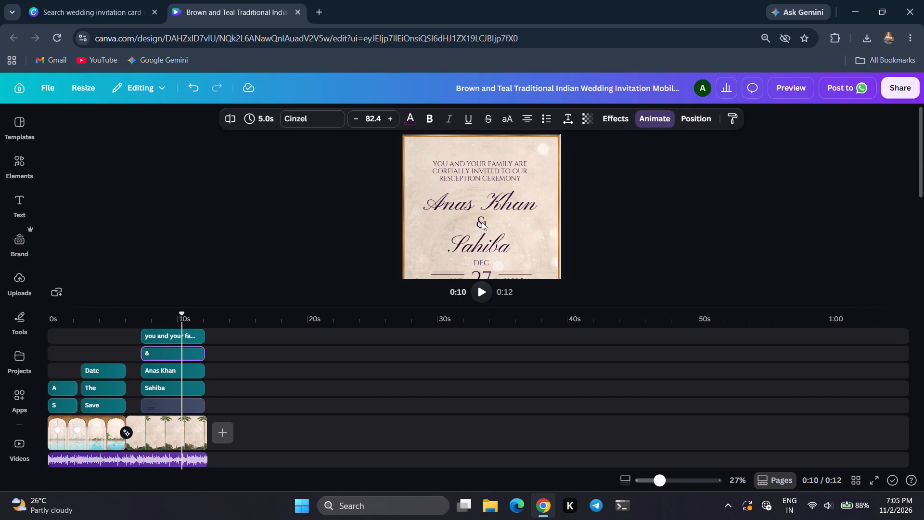
pyautogui.press('Up')
pyautogui.click(684, 236)
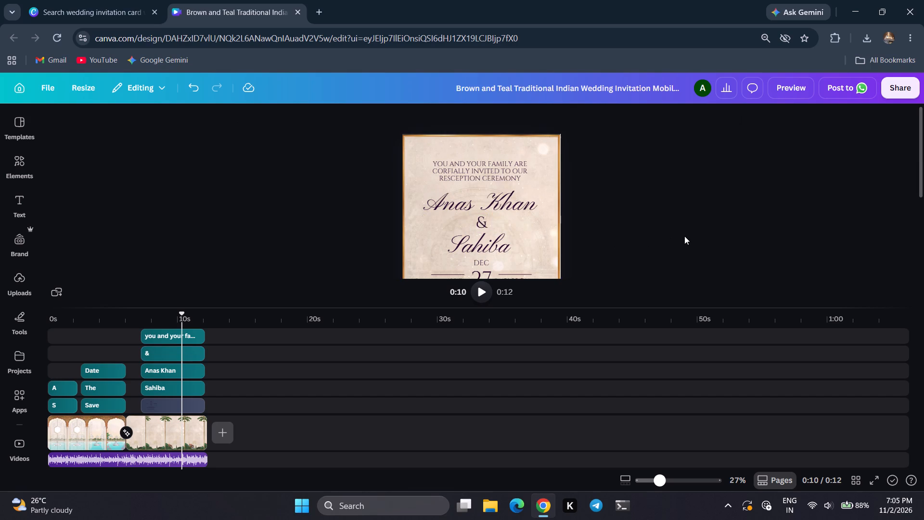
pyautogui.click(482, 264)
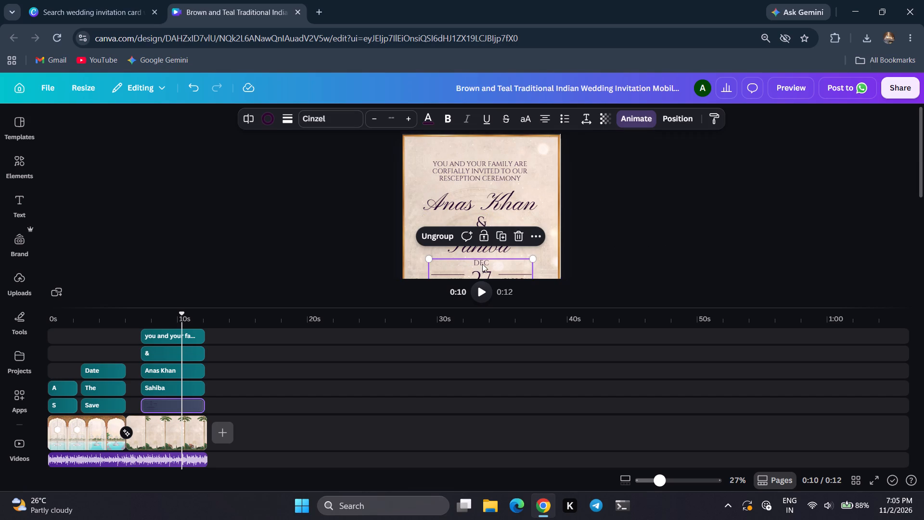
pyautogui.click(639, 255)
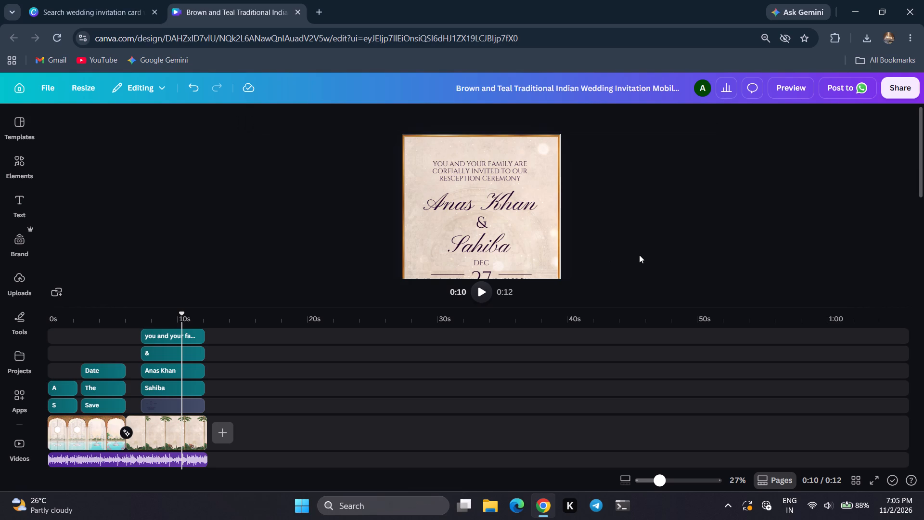
# Rename the design as "Invited With Family".
pyautogui.tripleClick(594, 87)
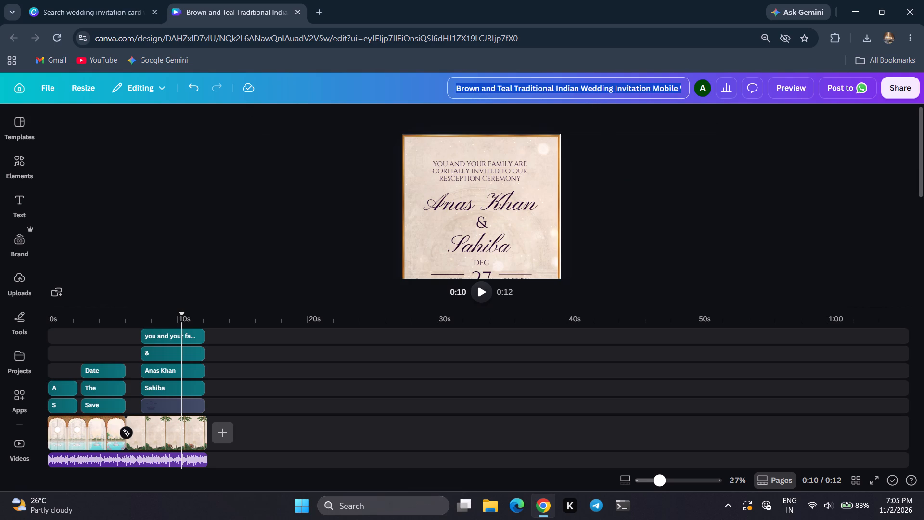
pyautogui.hotkey('shift', 'w')
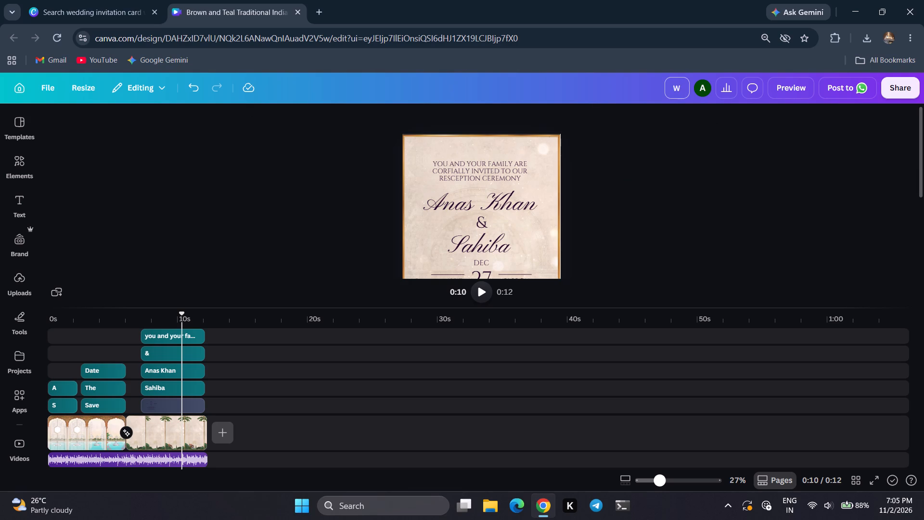
pyautogui.press('BackSpace')
pyautogui.write('Invited')
pyautogui.press('space')
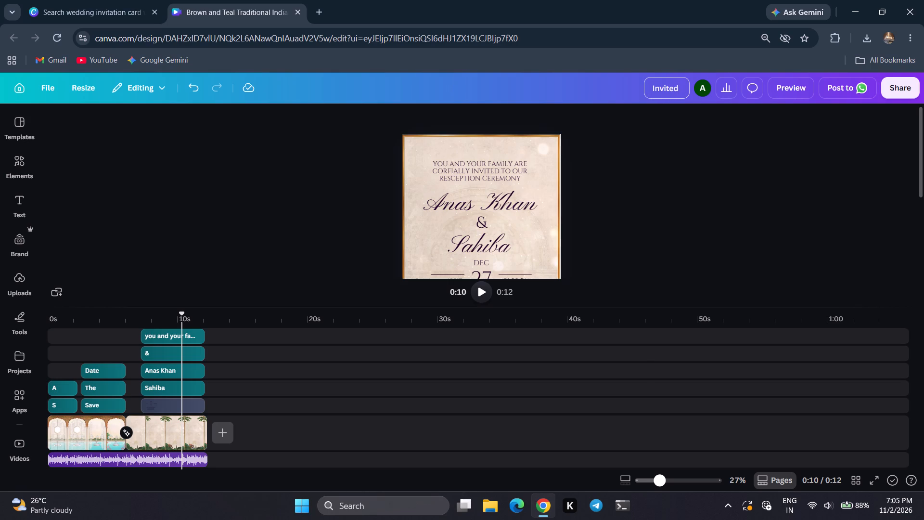
pyautogui.write('WIth')
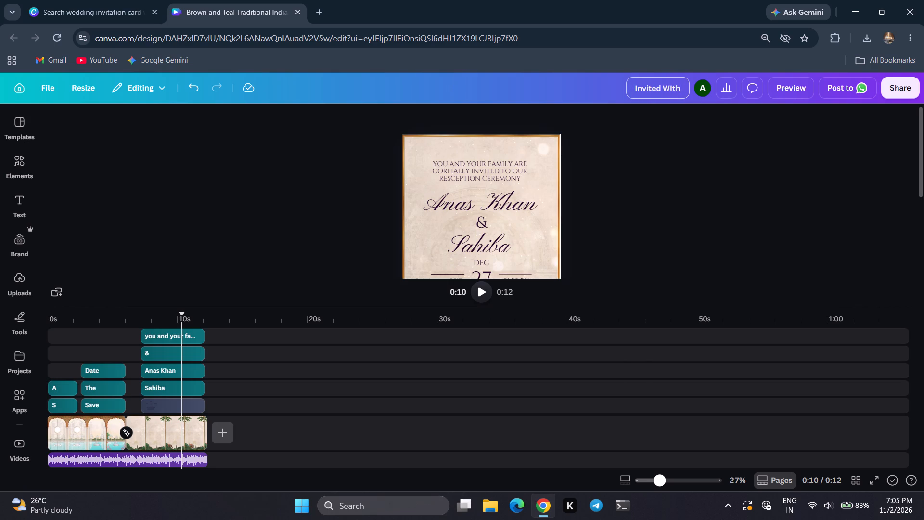
pyautogui.press('space')
pyautogui.press('BackSpace')
pyautogui.press('BackSpace')
pyautogui.press('BackSpace')
pyautogui.press('BackSpace')
pyautogui.write('ith Family')
pyautogui.click(715, 144)
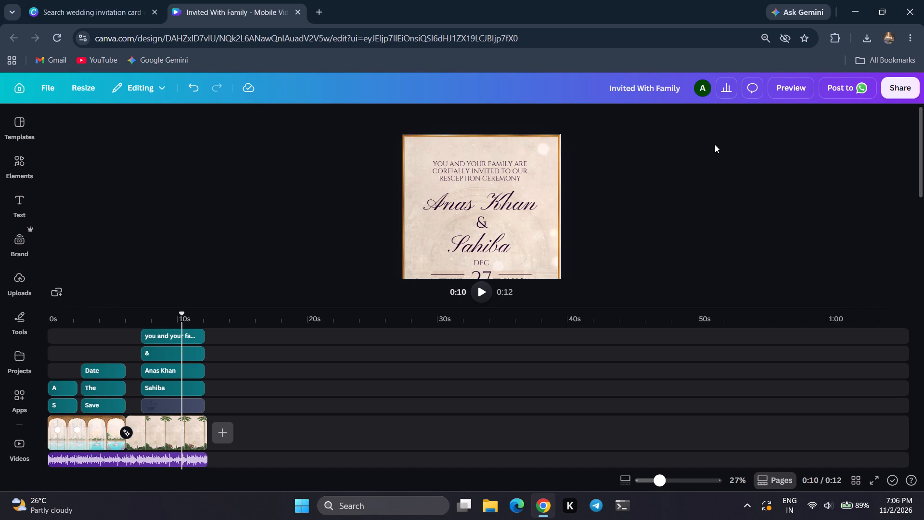
# Download the renamed invitation as an MP4 video in 4K quality.
pyautogui.click(894, 83)
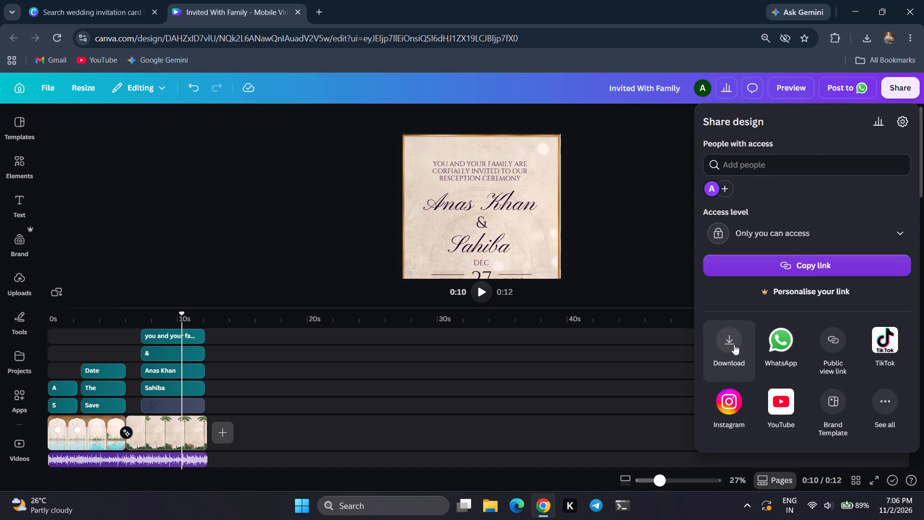
pyautogui.click(731, 344)
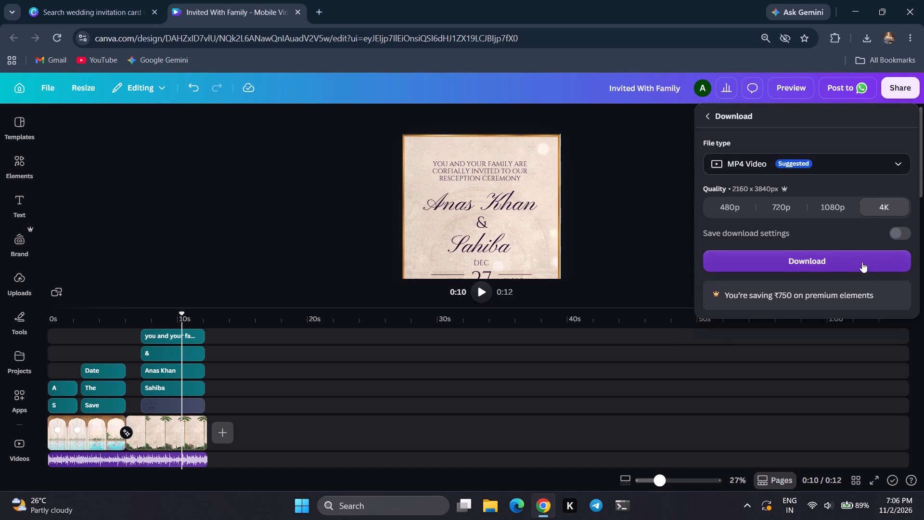
pyautogui.click(852, 267)
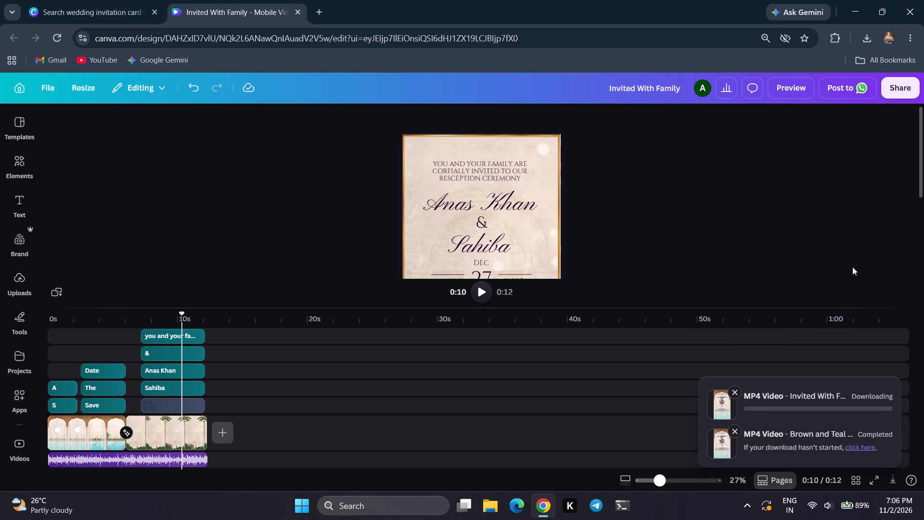
pyautogui.click(705, 267)
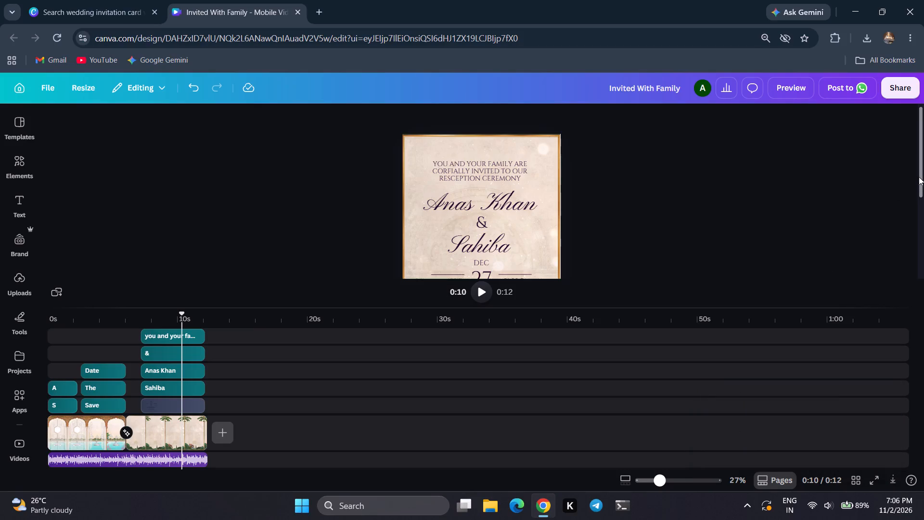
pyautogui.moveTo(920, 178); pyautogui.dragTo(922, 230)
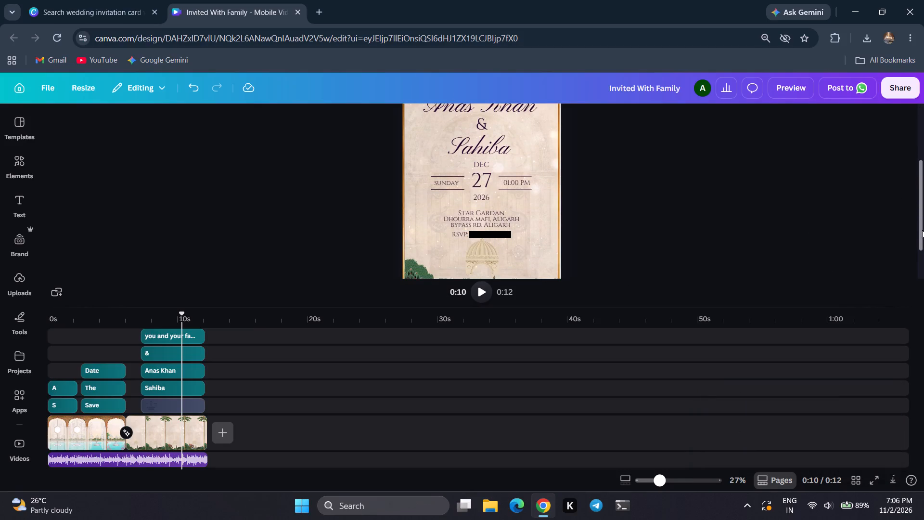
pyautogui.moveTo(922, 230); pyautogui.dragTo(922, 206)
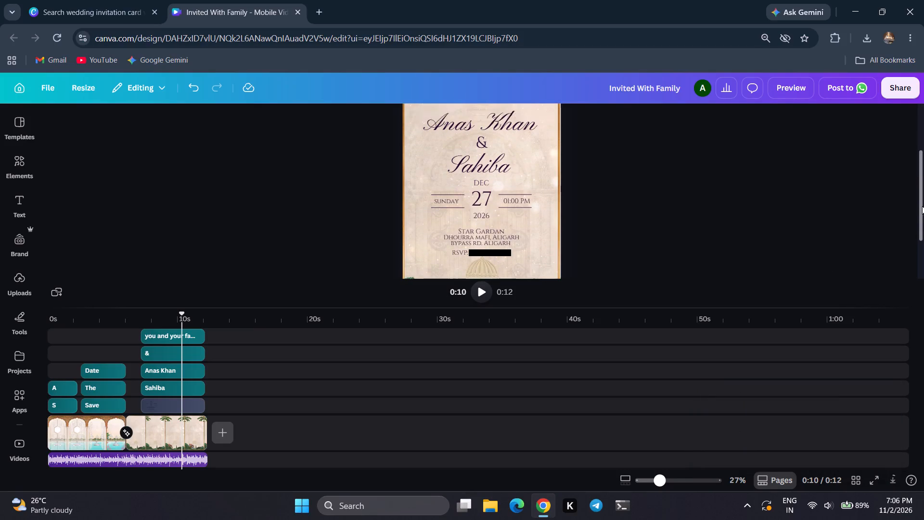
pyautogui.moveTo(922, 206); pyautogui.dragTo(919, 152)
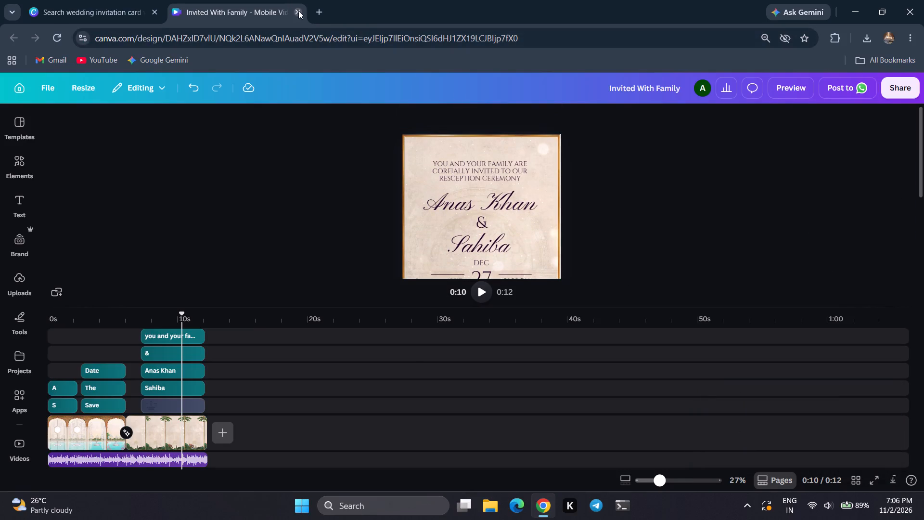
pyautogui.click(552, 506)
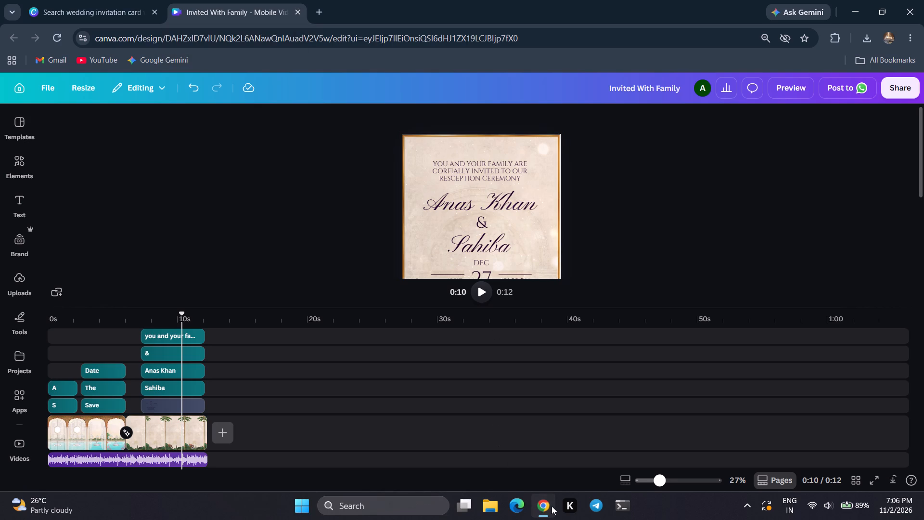
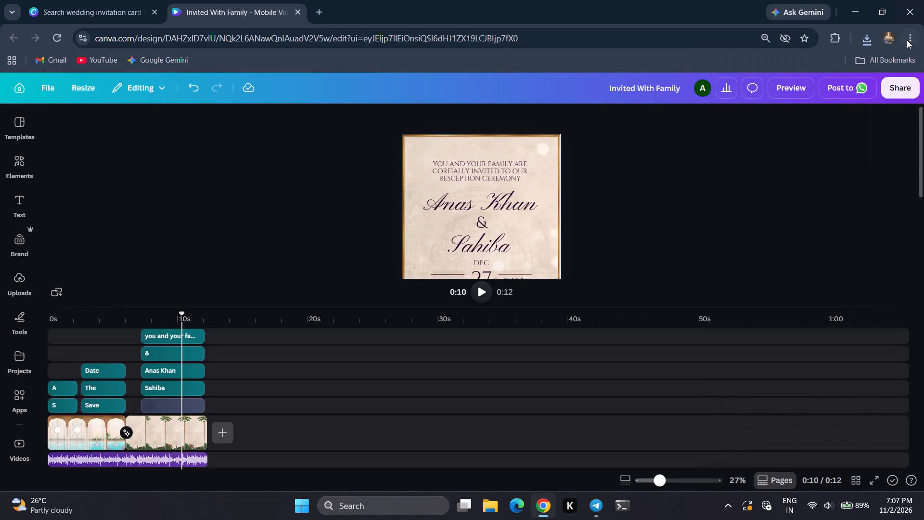
# Open the full download history and remove the entries from yesterday back to October 26, 2026, keeping Brick Dash 3D Promotion.mp4.
pyautogui.click(860, 43)
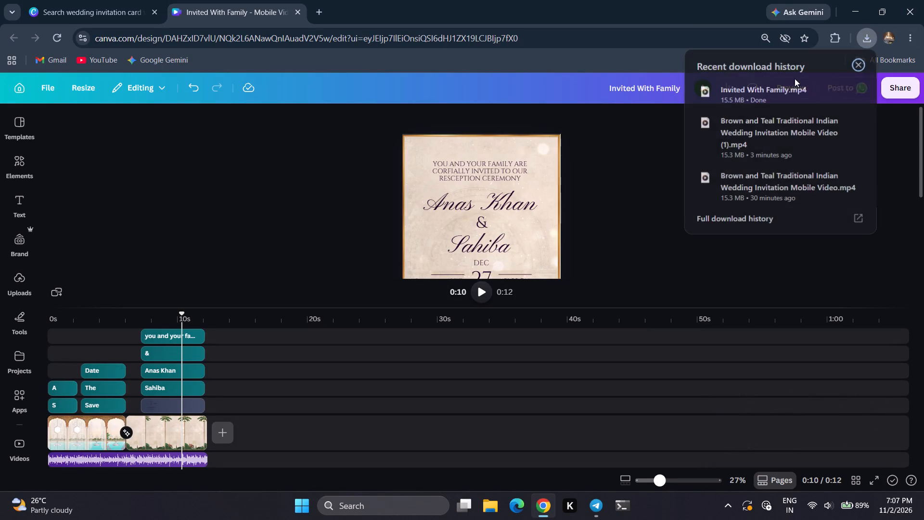
pyautogui.click(746, 224)
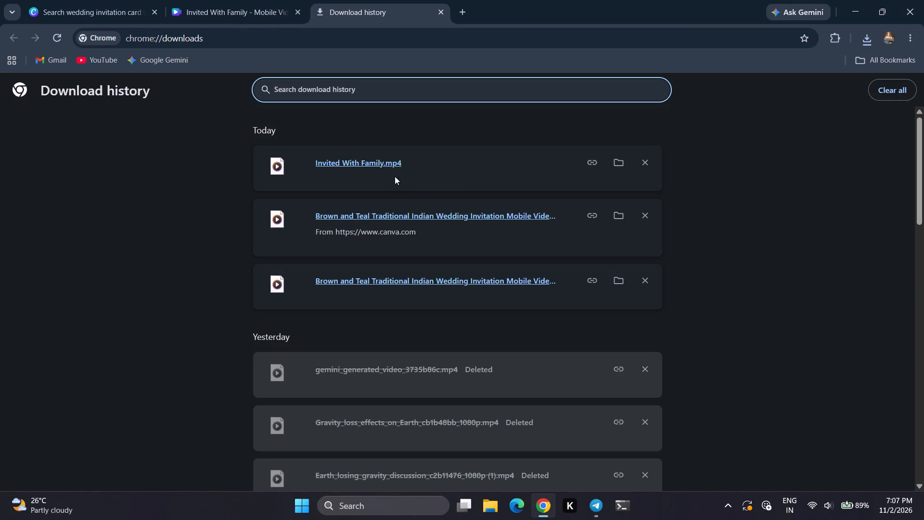
pyautogui.tripleClick(642, 368)
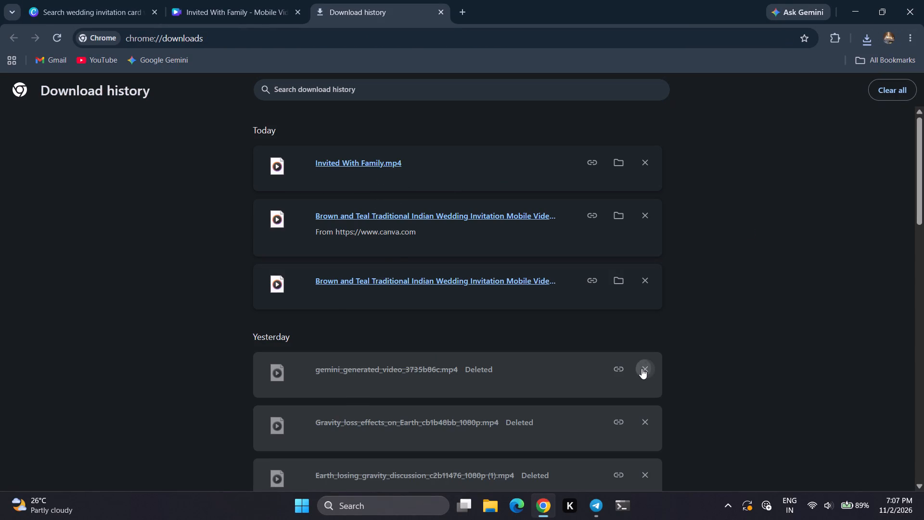
pyautogui.tripleClick(642, 368)
pyautogui.tripleClick(642, 368)
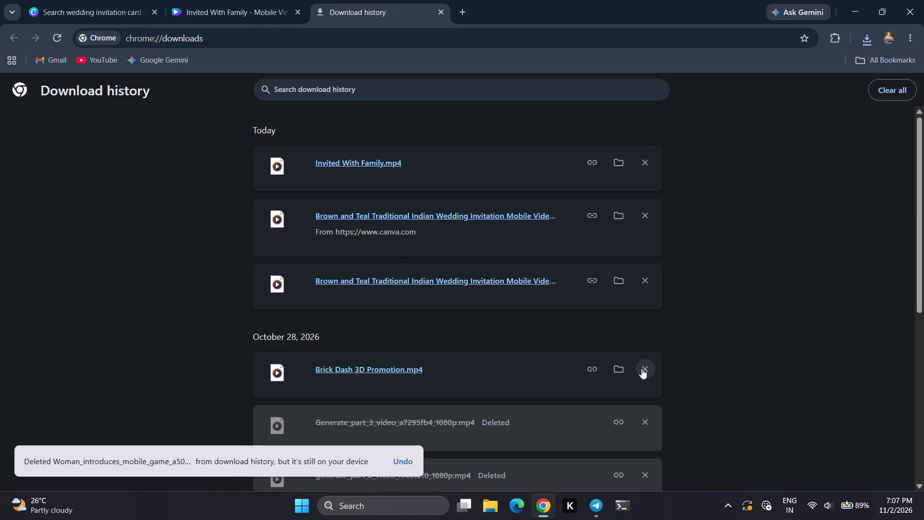
pyautogui.tripleClick(650, 419)
pyautogui.doubleClick(650, 419)
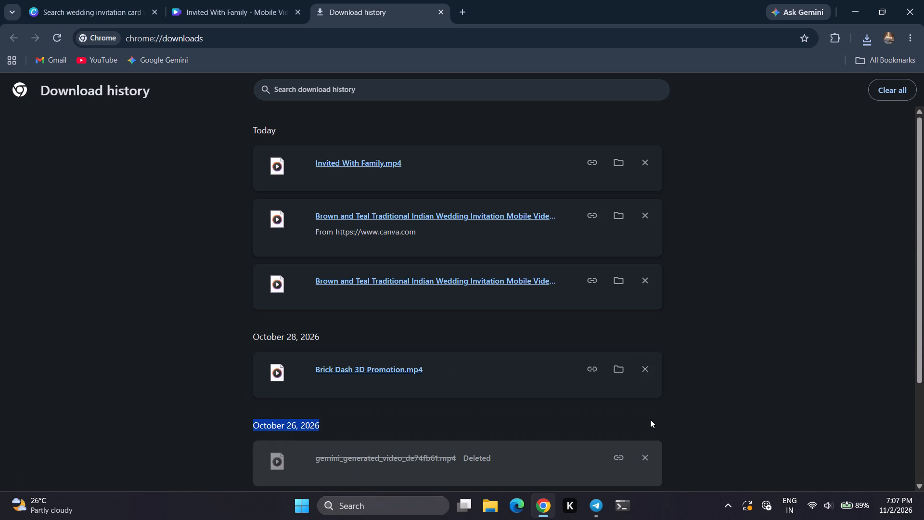
pyautogui.click(646, 453)
pyautogui.doubleClick(646, 453)
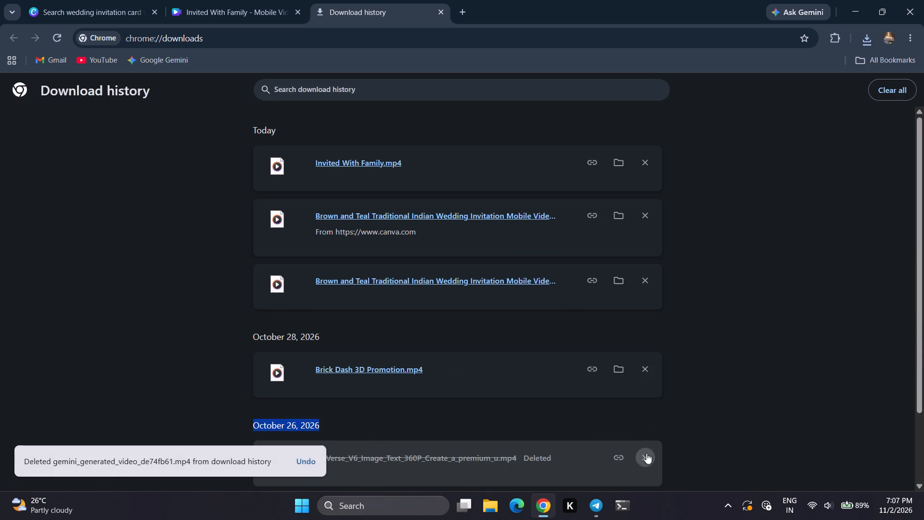
pyautogui.click(646, 453)
pyautogui.click(646, 453)
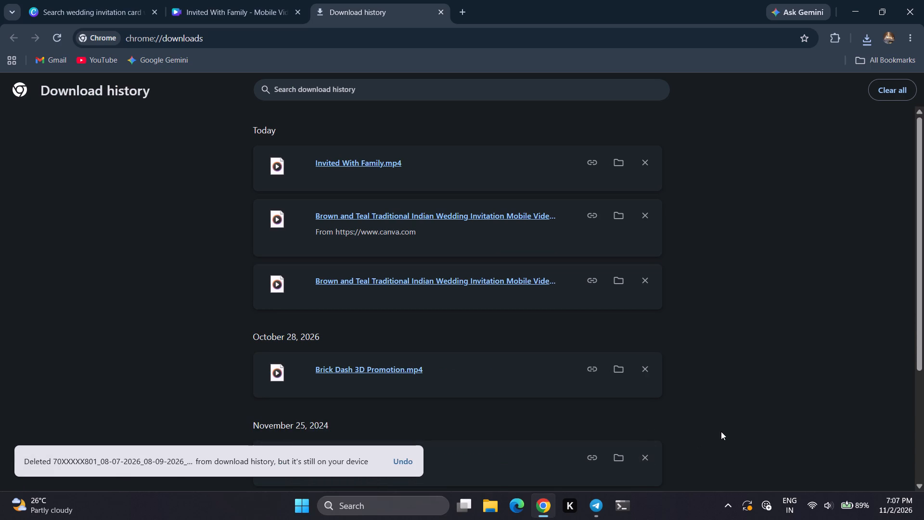
pyautogui.click(721, 431)
# Leave the template preview for the Canva home page and close the "Invited With Family" design.
pyautogui.click(252, 13)
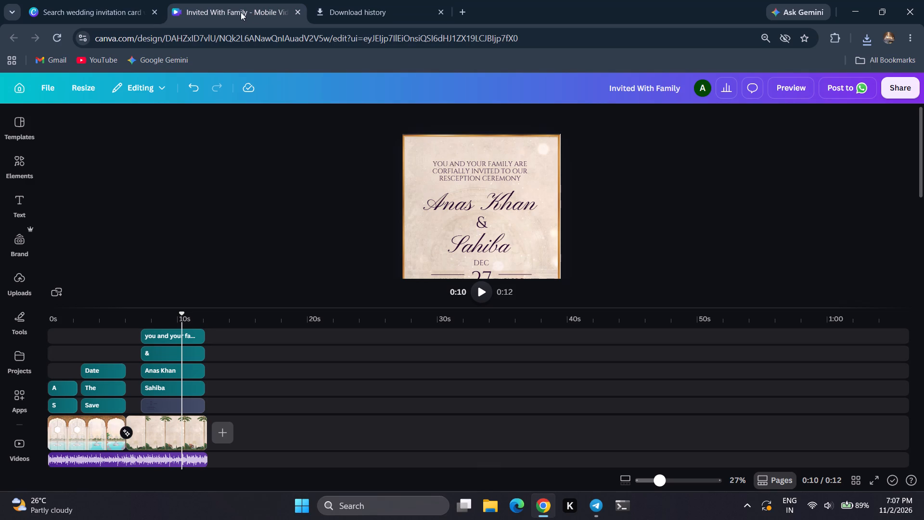
pyautogui.click(106, 6)
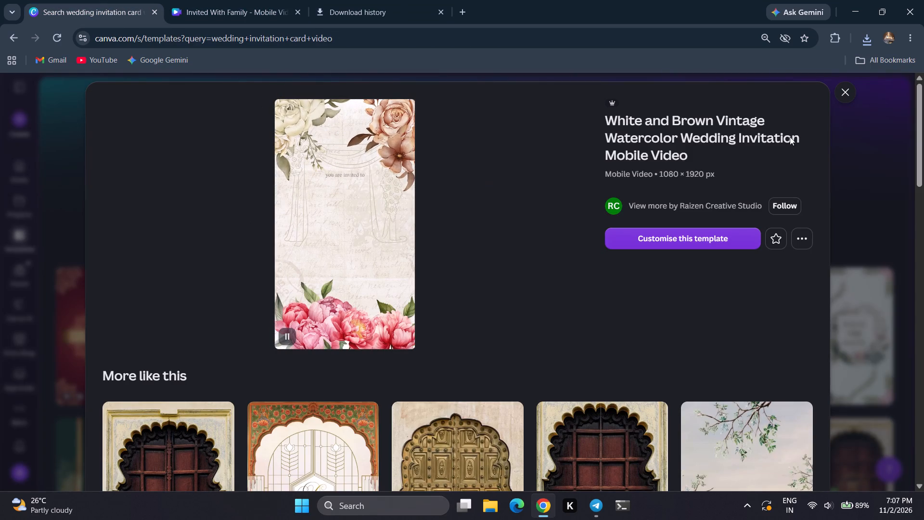
pyautogui.click(841, 87)
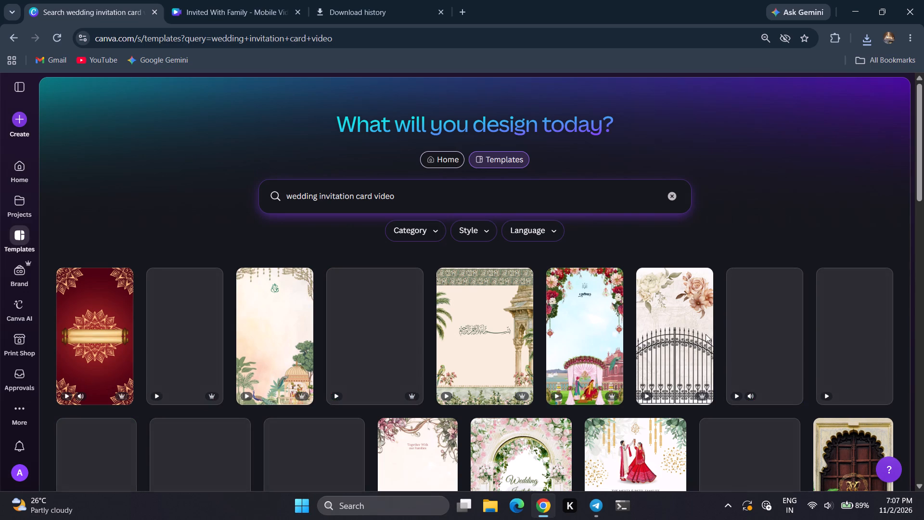
pyautogui.click(16, 172)
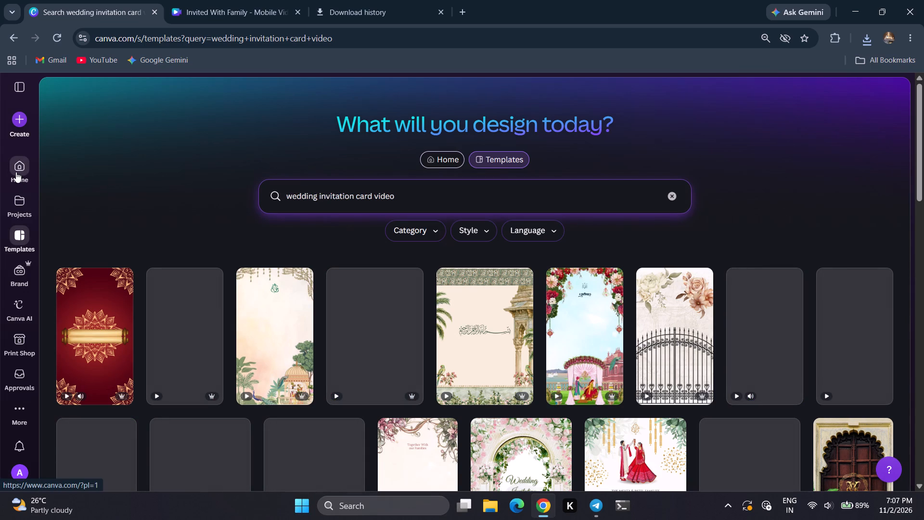
pyautogui.click(232, 11)
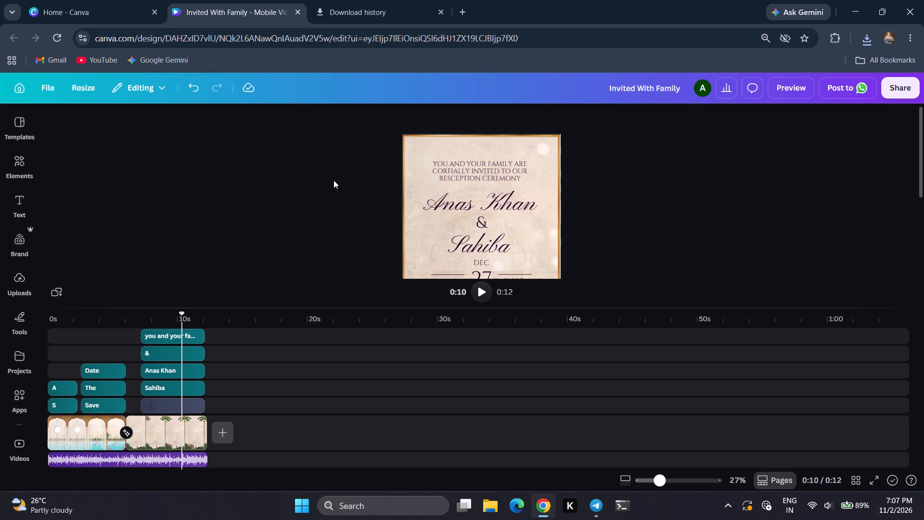
pyautogui.click(334, 180)
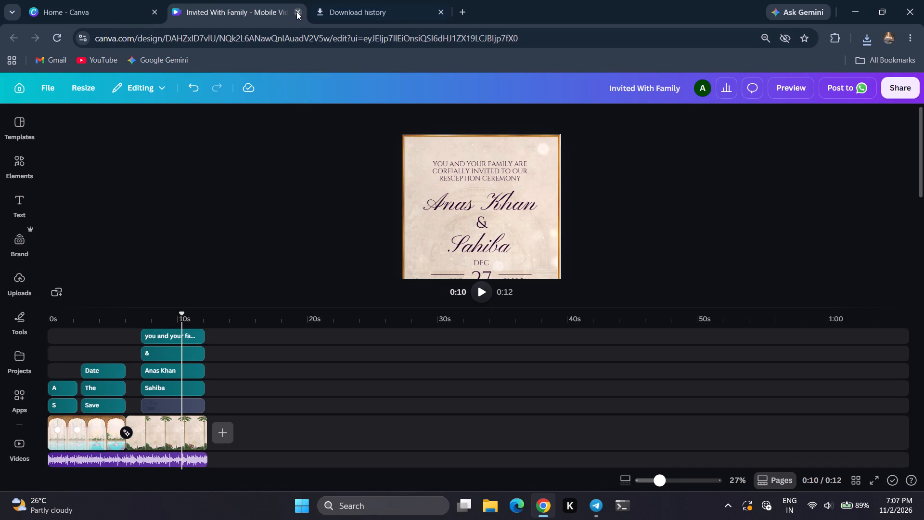
pyautogui.click(296, 12)
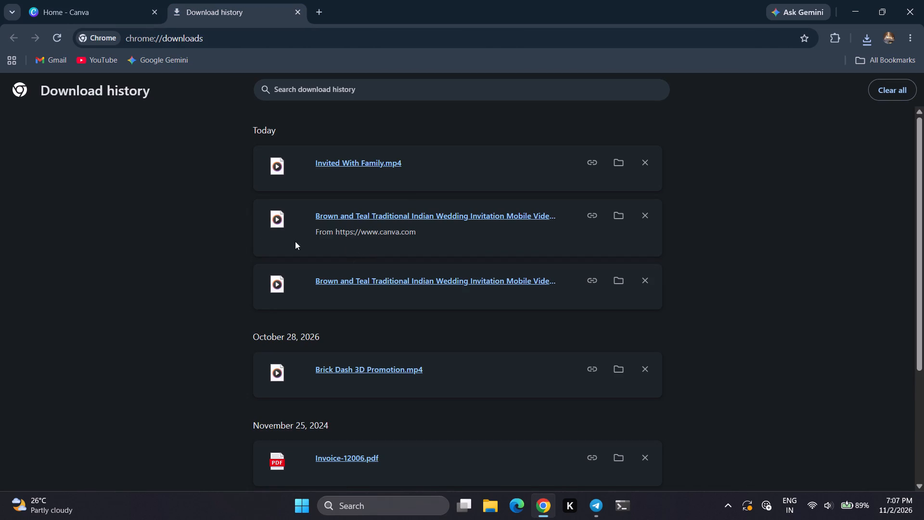
# Open the recent "You are invited" mobile video design from the Canva home page.
pyautogui.click(94, 5)
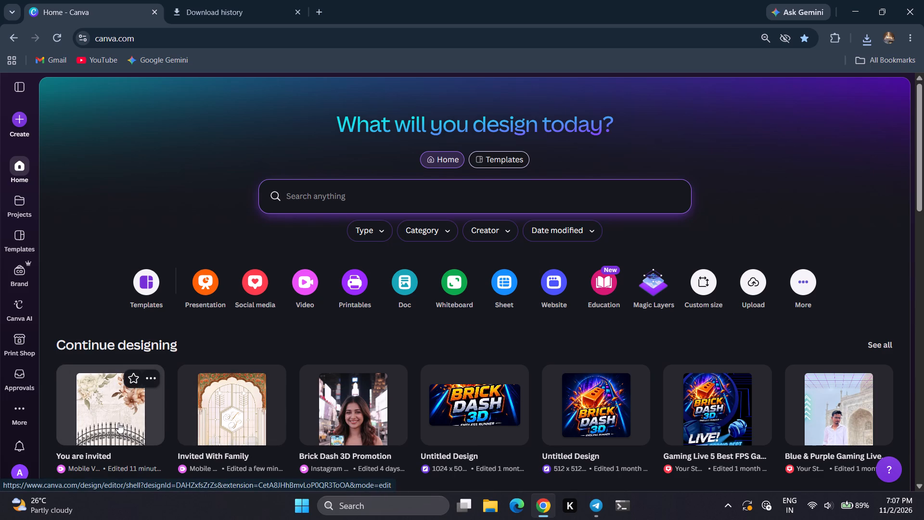
pyautogui.click(118, 423)
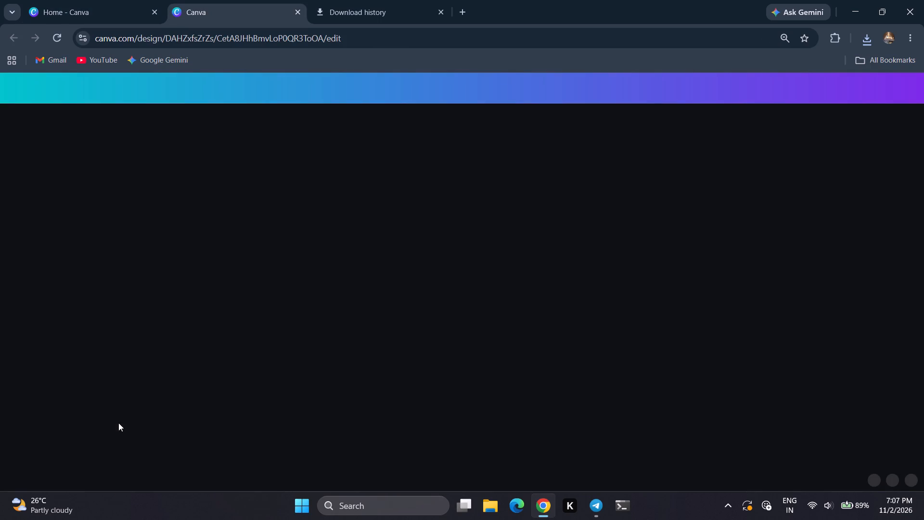
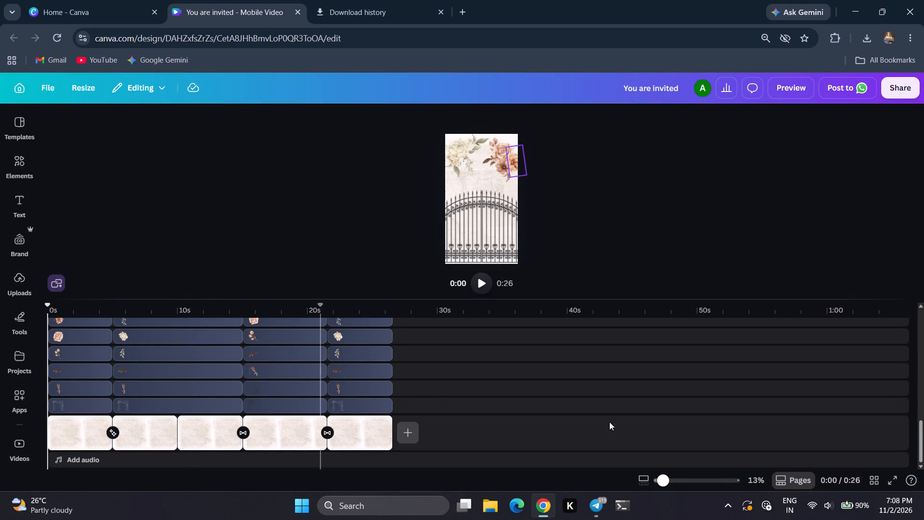
# Check the text clips along the timeline for the date, special-day message, venue, closing and wedding title, then examine the title page closely.
pyautogui.click(922, 338)
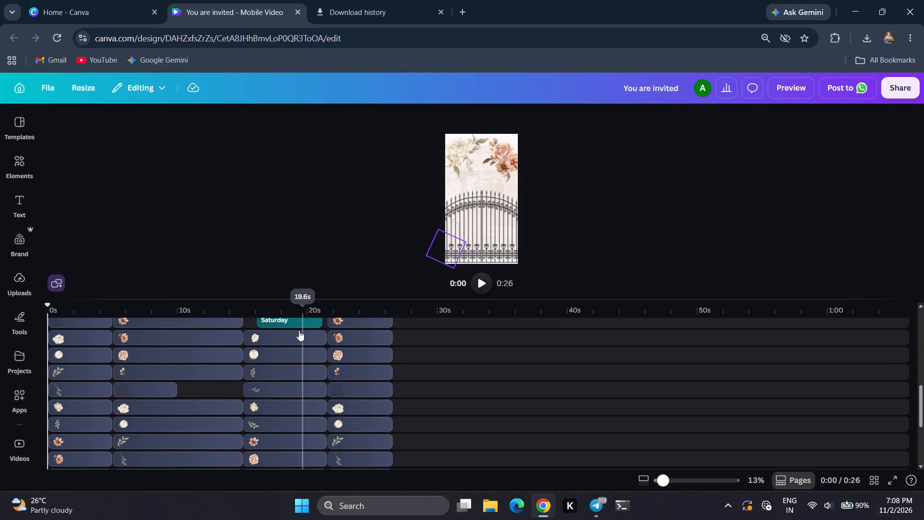
pyautogui.click(291, 325)
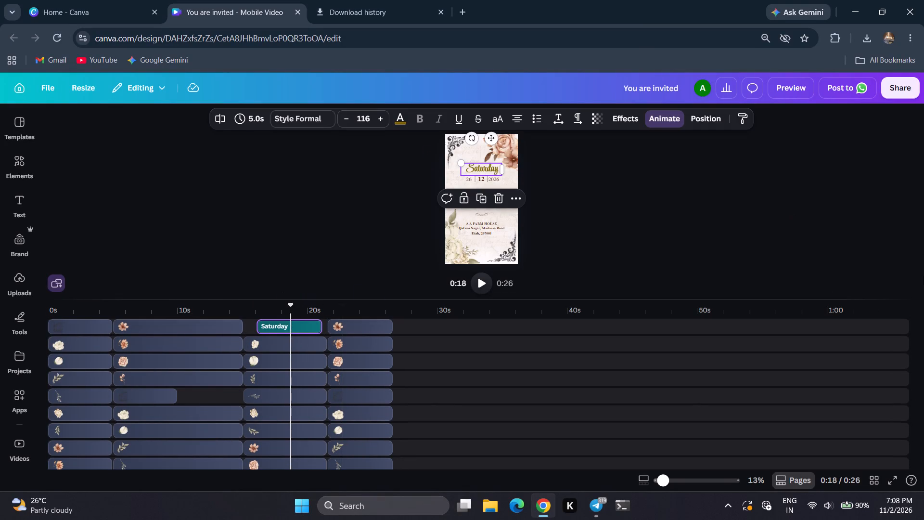
pyautogui.click(921, 317)
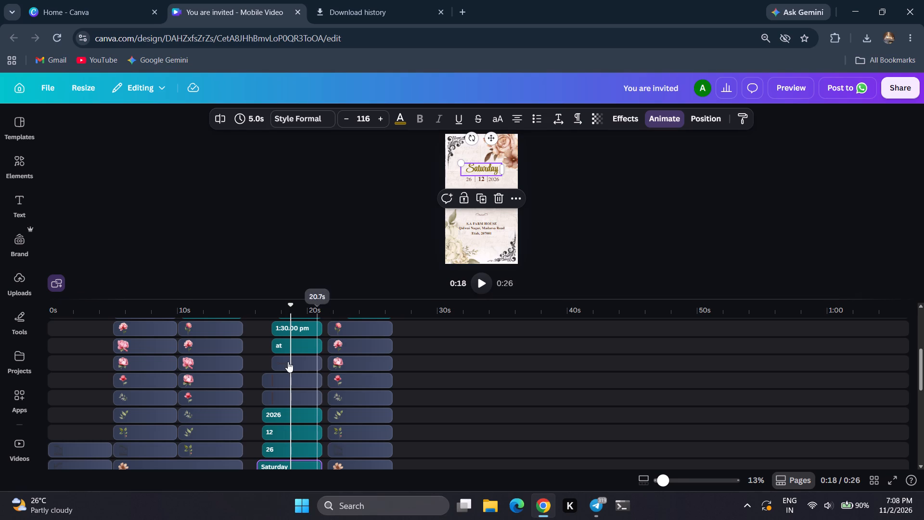
pyautogui.click(922, 320)
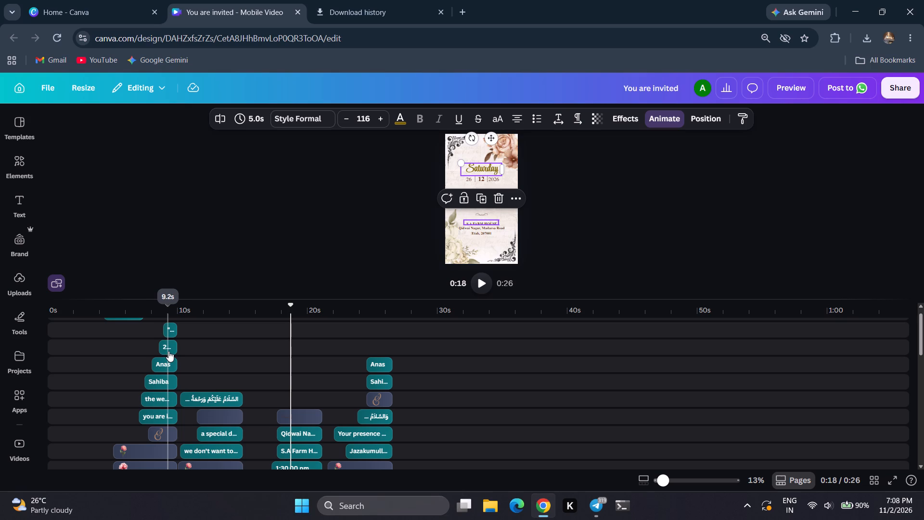
pyautogui.click(222, 429)
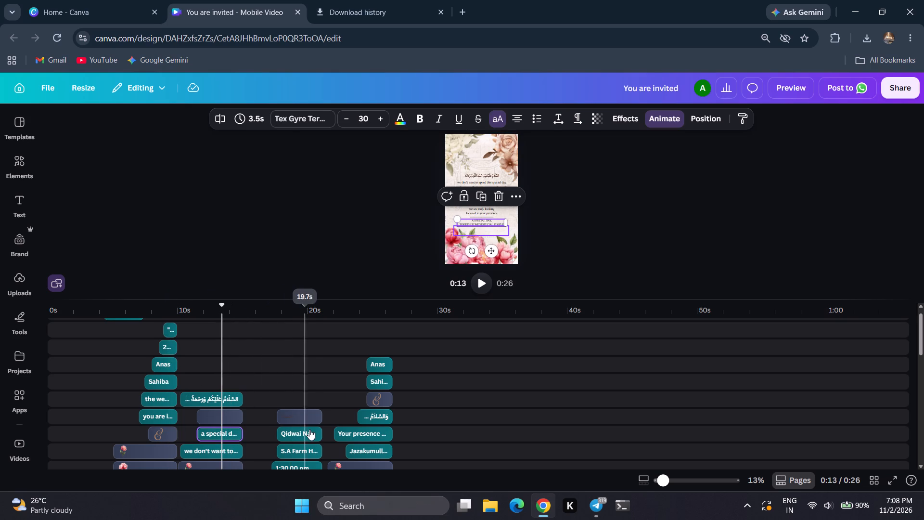
pyautogui.click(307, 433)
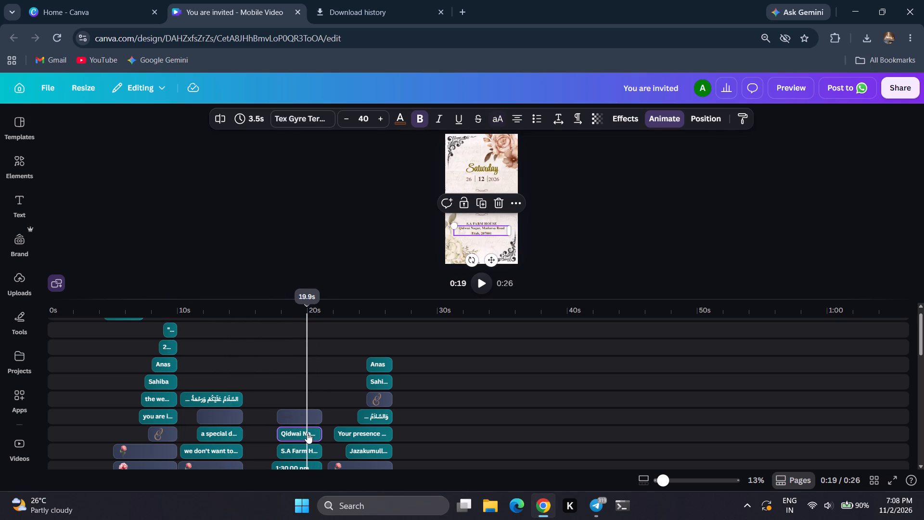
pyautogui.click(362, 432)
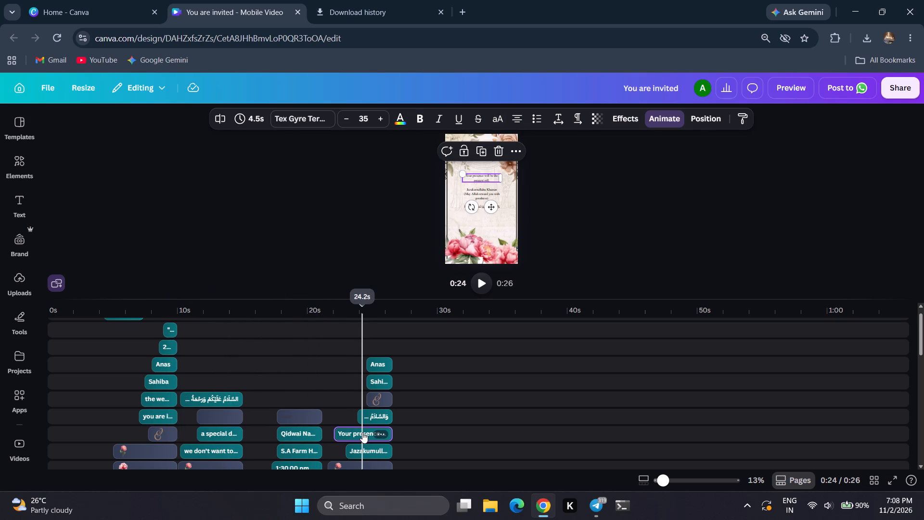
pyautogui.click(163, 397)
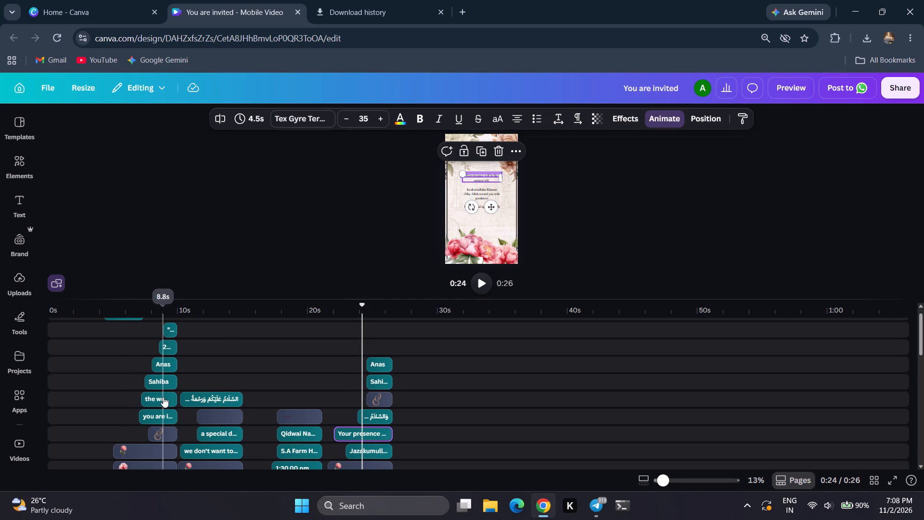
pyautogui.click(660, 481)
pyautogui.moveTo(664, 481); pyautogui.dragTo(672, 481)
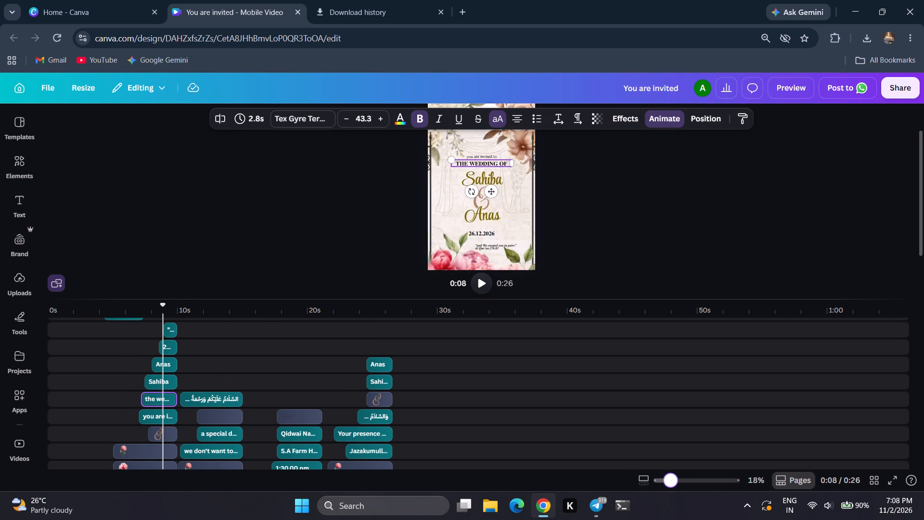
pyautogui.moveTo(672, 481); pyautogui.dragTo(678, 481)
pyautogui.moveTo(921, 162); pyautogui.dragTo(923, 144)
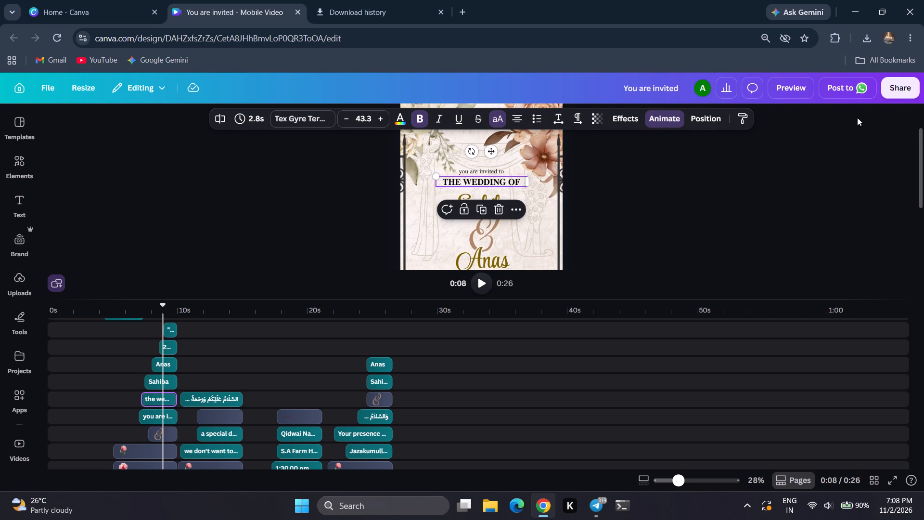
# Download the "You are invited" design as an MP4 video in 4K quality.
pyautogui.click(900, 84)
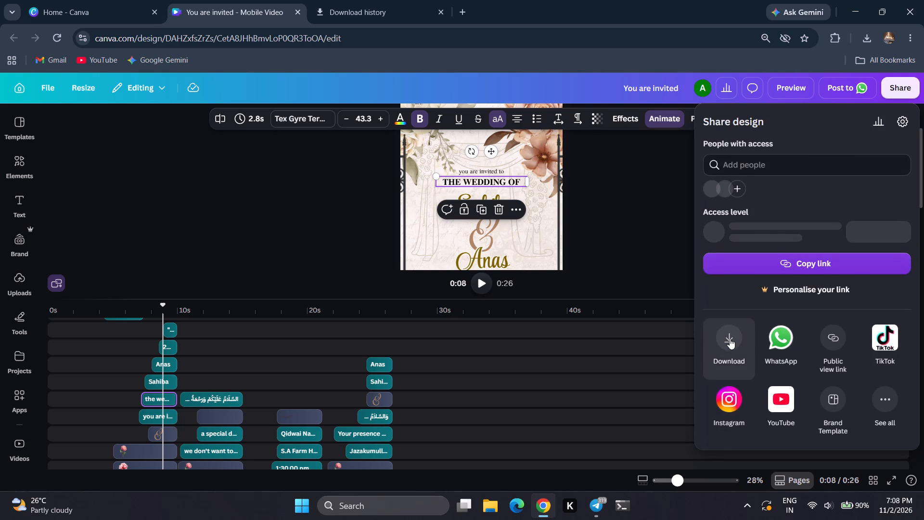
pyautogui.click(730, 338)
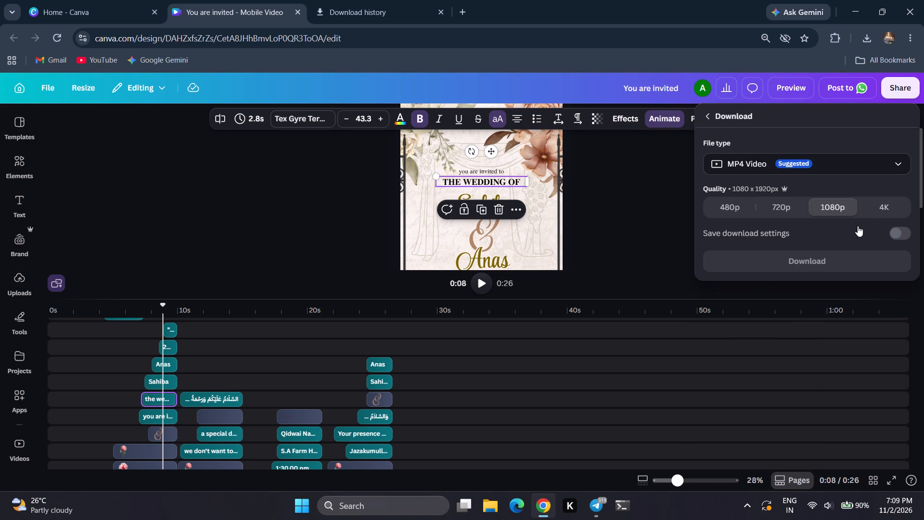
pyautogui.click(889, 204)
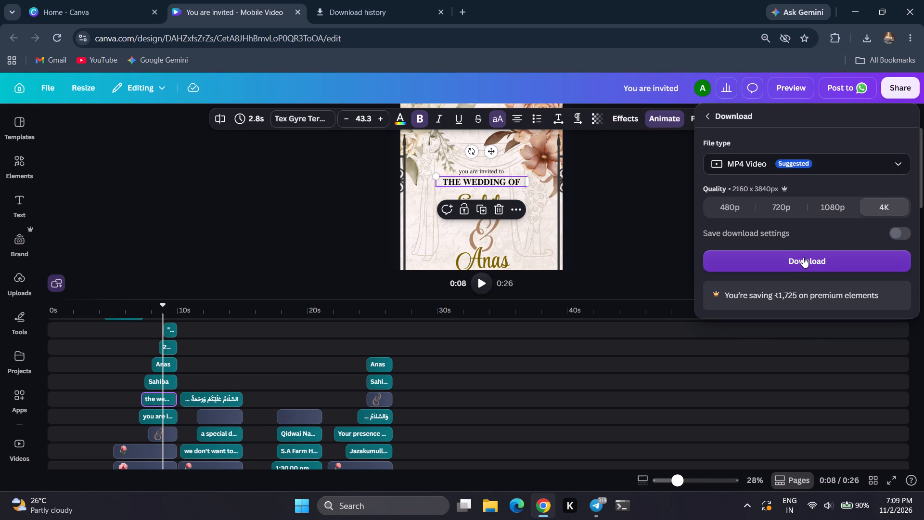
pyautogui.click(803, 257)
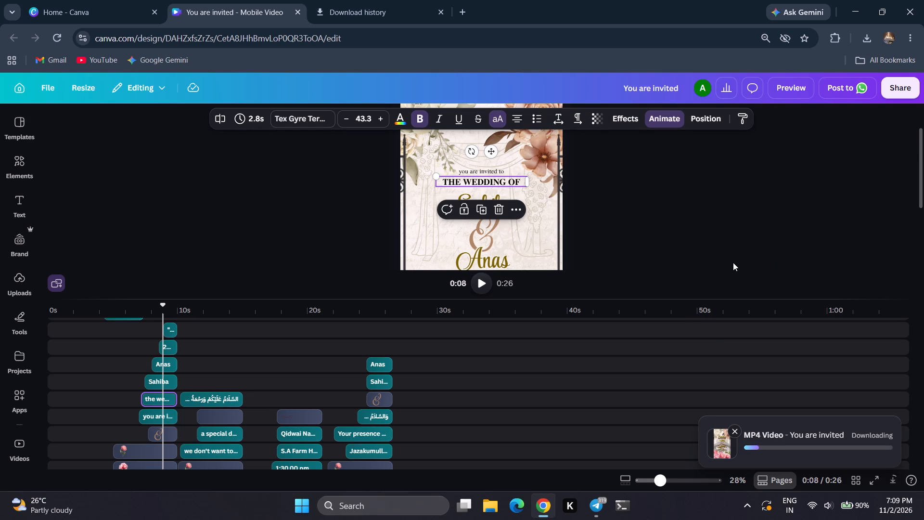
# Change the line above "THE WEDDING OF" to read "you and your family" with "are invited to" on a second line.
pyautogui.doubleClick(486, 173)
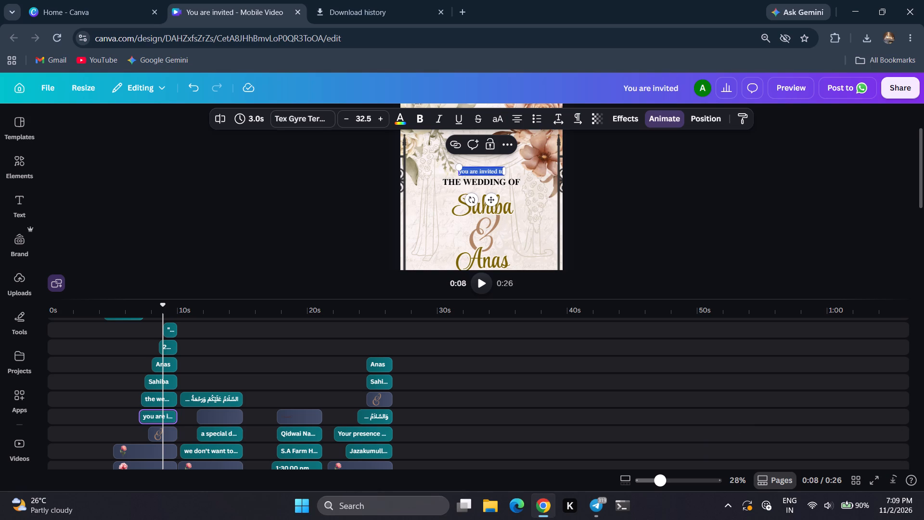
pyautogui.press('Left')
pyautogui.press('Right')
pyautogui.press('Right')
pyautogui.press('Right')
pyautogui.press('Right')
pyautogui.press('Right')
pyautogui.press('Right')
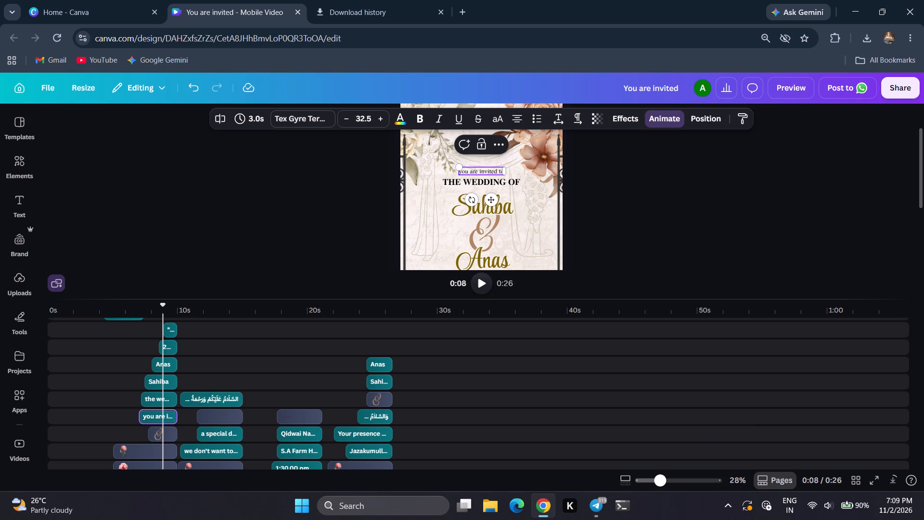
pyautogui.press('Left')
pyautogui.press('Left')
pyautogui.write('and your')
pyautogui.press('space')
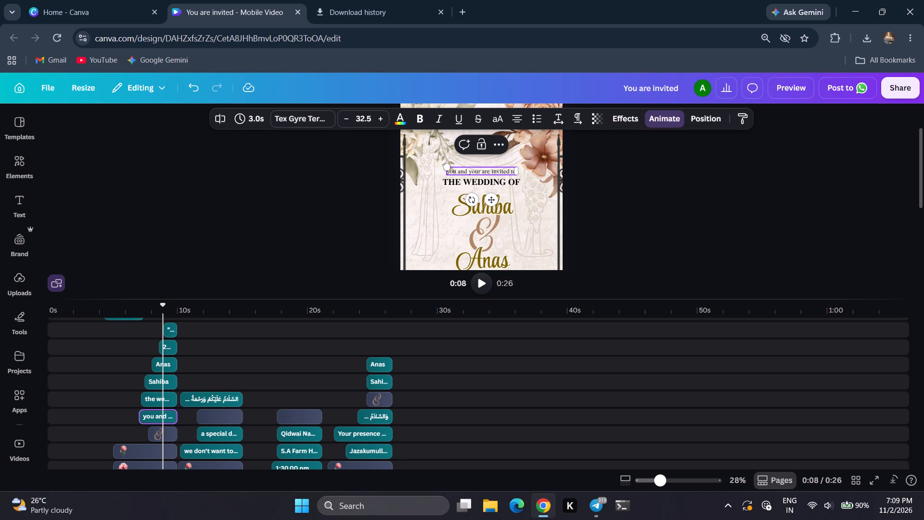
pyautogui.write('family')
pyautogui.press('Return')
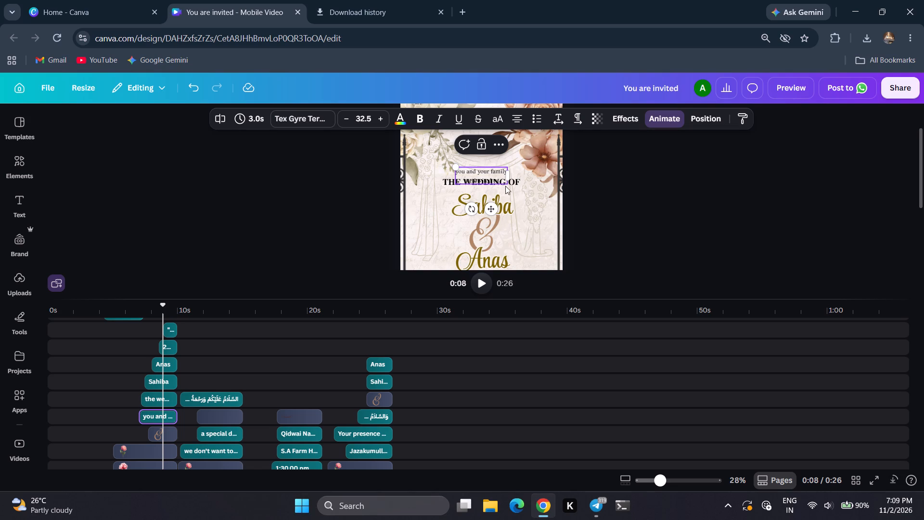
# Nudge the "THE WEDDING OF" line down to make room for the two-line invitation text.
pyautogui.click(520, 186)
pyautogui.press('Down')
pyautogui.press('Down')
pyautogui.press('Down')
pyautogui.press('Down')
pyautogui.press('Down')
pyautogui.press('Down')
pyautogui.press('Down')
pyautogui.press('Down')
pyautogui.press('Down')
pyautogui.press('Down')
pyautogui.press('Down')
pyautogui.press('Down')
pyautogui.press('Down')
pyautogui.press('Down')
pyautogui.press('Down')
pyautogui.press('Down')
pyautogui.press('Down')
pyautogui.press('Down')
pyautogui.press('Down')
pyautogui.press('Down')
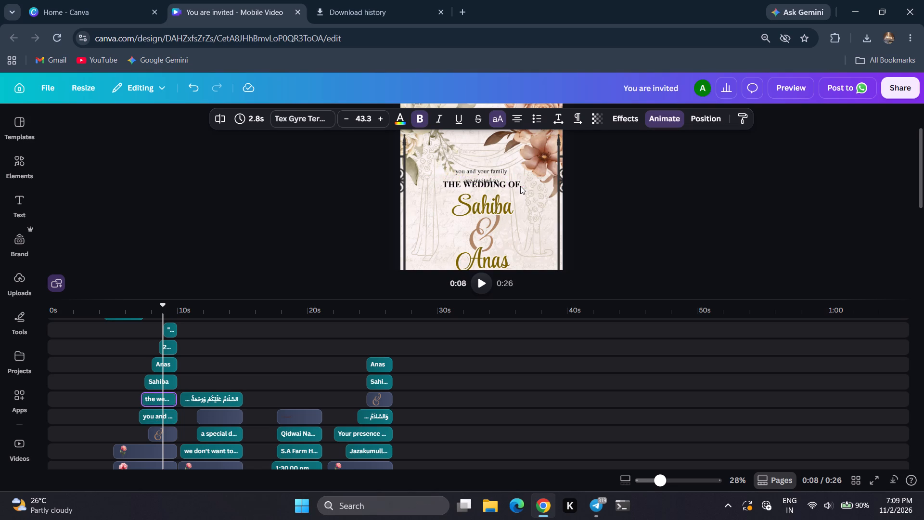
pyautogui.click(616, 197)
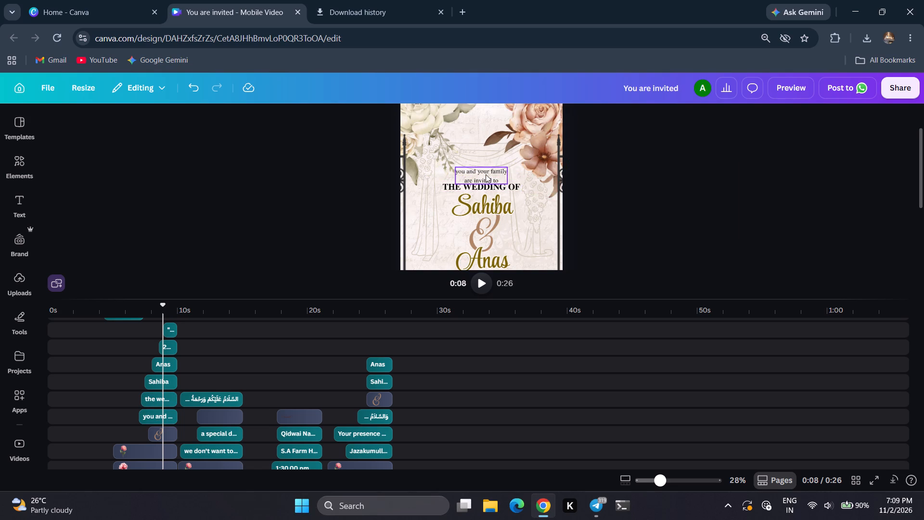
# Nudge the "you and your family are invited to" text up, away from the "THE WEDDING OF" line.
pyautogui.click(483, 175)
pyautogui.press('Up')
pyautogui.press('Up')
pyautogui.press('Up')
pyautogui.press('Up')
pyautogui.press('Up')
pyautogui.press('Up')
pyautogui.press('Up')
pyautogui.press('Up')
pyautogui.press('Up')
pyautogui.press('Up')
pyautogui.press('Up')
pyautogui.press('Up')
pyautogui.press('Up')
pyautogui.press('Up')
pyautogui.press('Up')
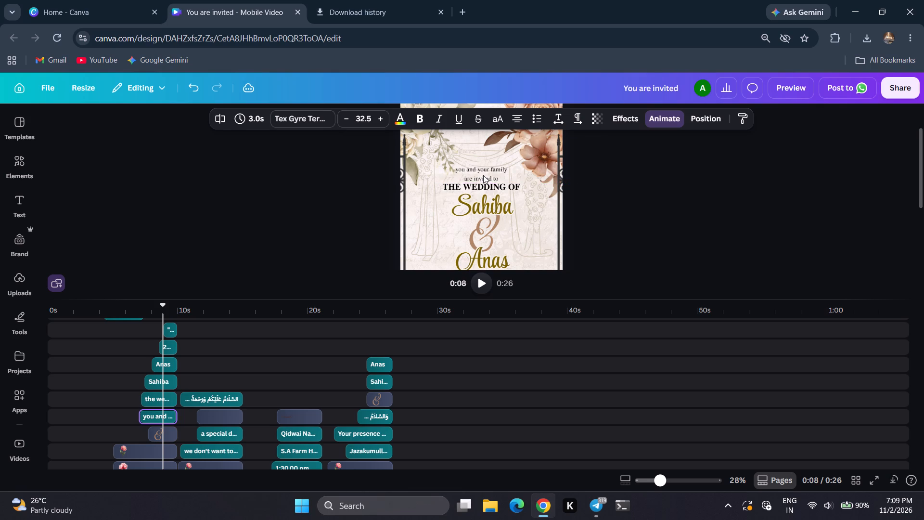
pyautogui.click(623, 199)
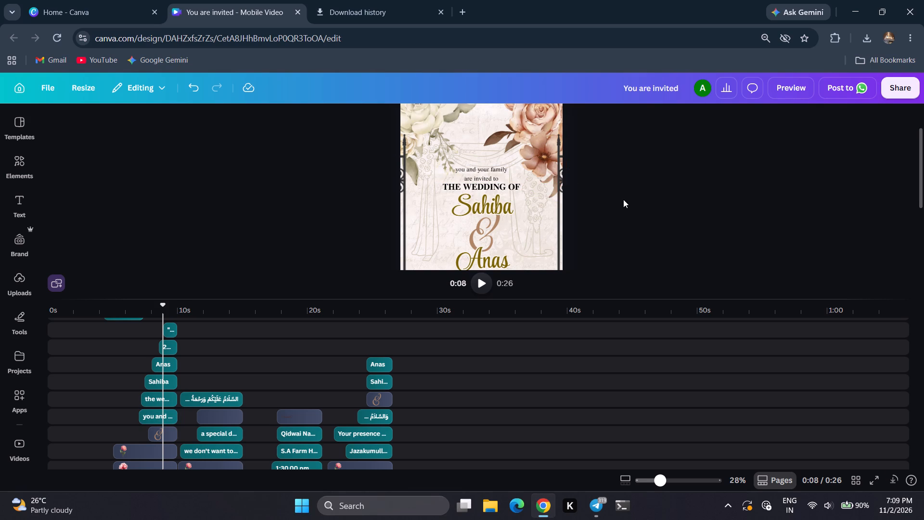
pyautogui.click(490, 174)
pyautogui.press('Up')
pyautogui.press('Up')
pyautogui.press('Up')
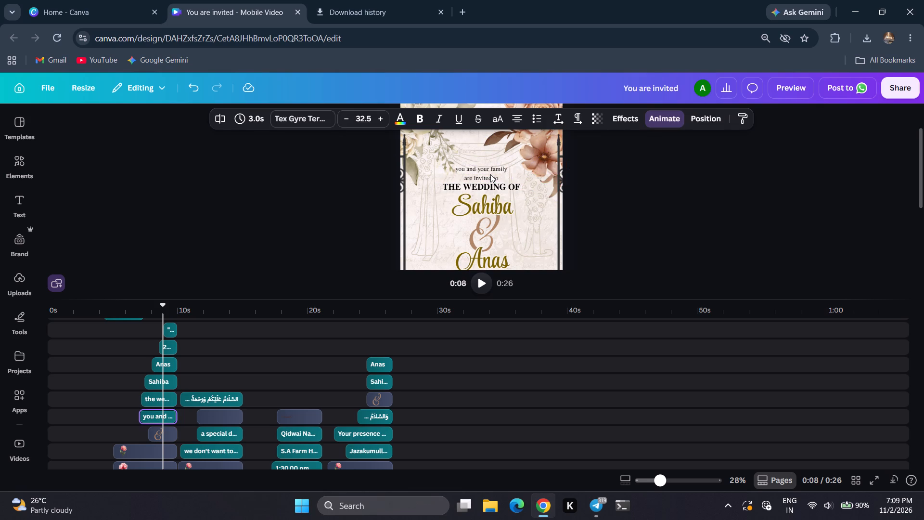
pyautogui.press('Up')
pyautogui.press('Up')
pyautogui.press('Up')
pyautogui.press('Up')
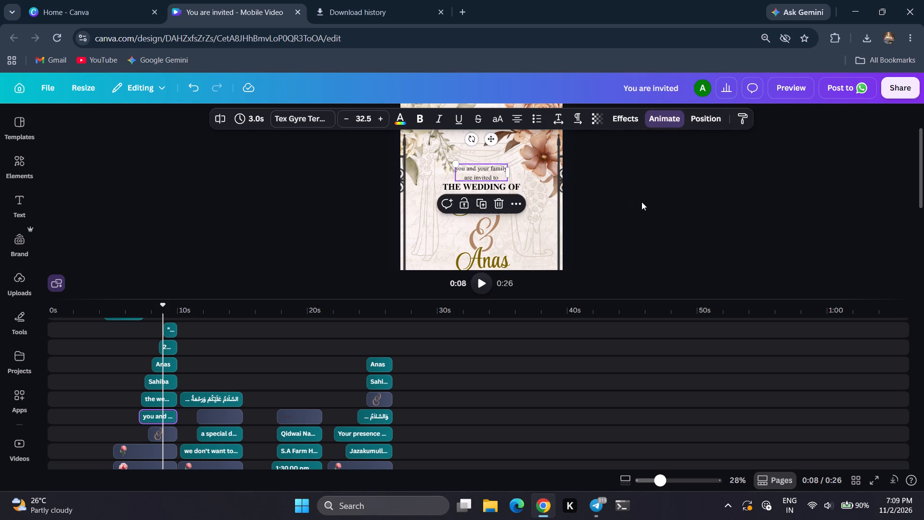
pyautogui.click(642, 202)
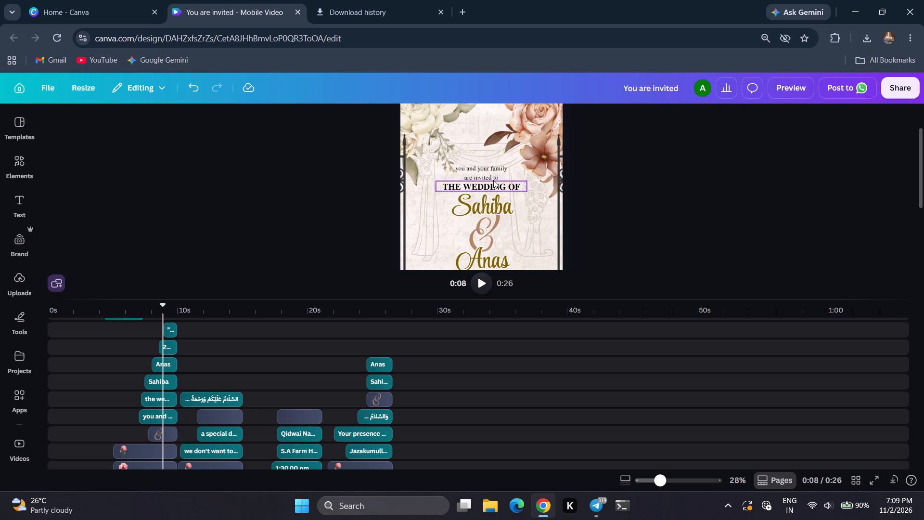
# Nudge the "THE WEDDING OF" line slightly further down.
pyautogui.click(493, 180)
pyautogui.click(485, 189)
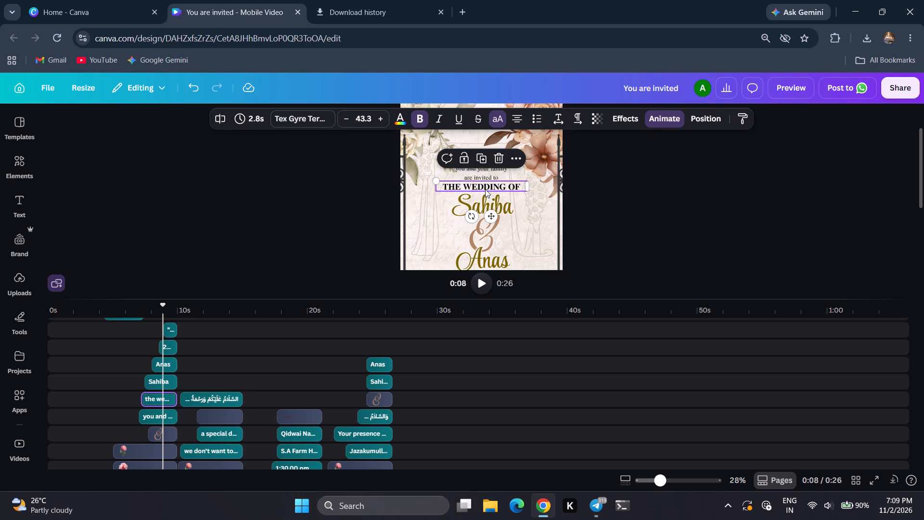
pyautogui.press('Down')
pyautogui.press('Down')
pyautogui.press('Down')
pyautogui.click(647, 202)
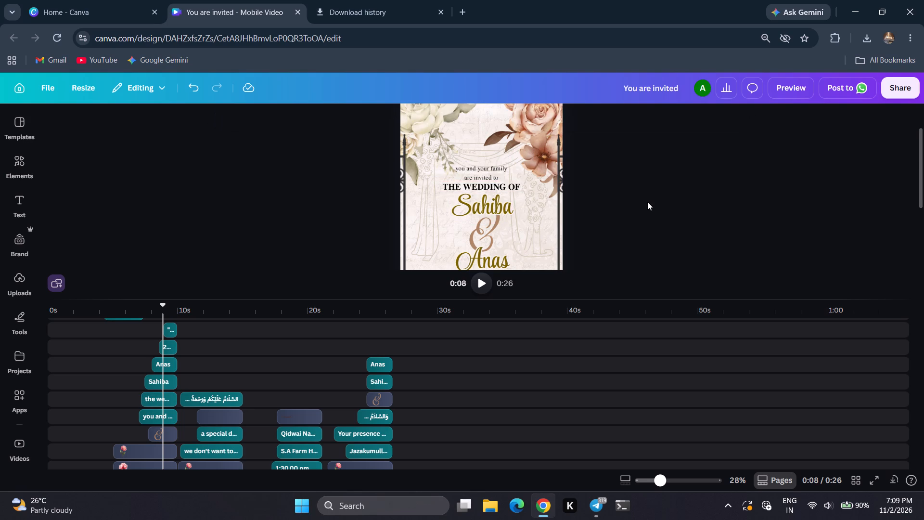
pyautogui.press('Down')
# Nudge the name "Anas" on the title page down towards the 26.12.2026 date.
pyautogui.moveTo(921, 172); pyautogui.dragTo(921, 192)
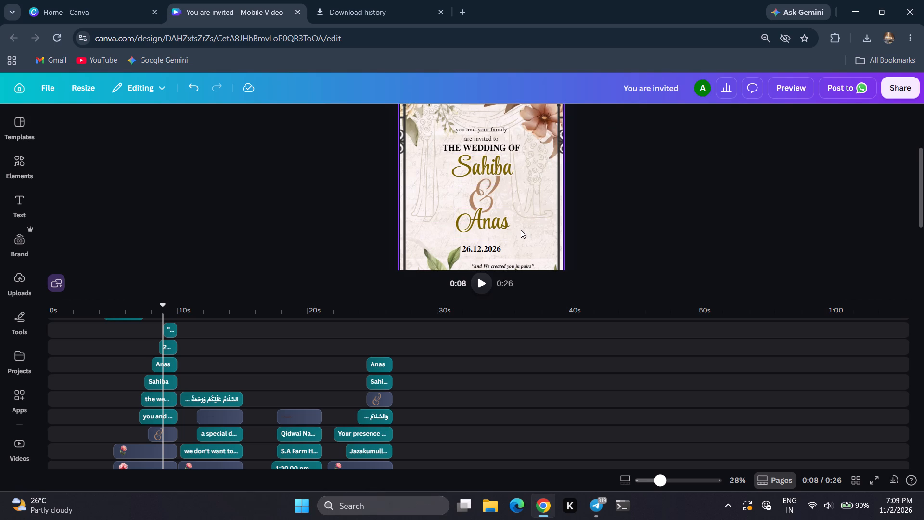
pyautogui.moveTo(521, 229); pyautogui.dragTo(498, 215)
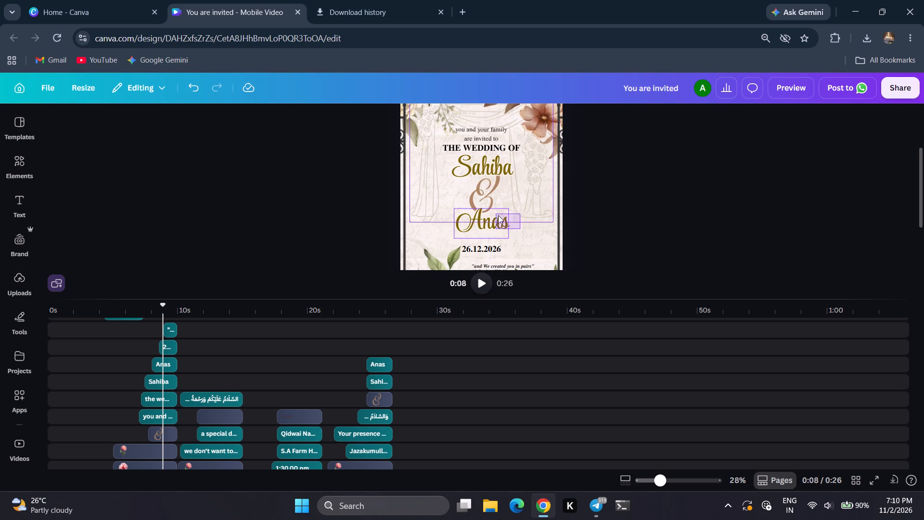
pyautogui.moveTo(498, 215); pyautogui.dragTo(512, 225)
pyautogui.click(499, 225)
pyautogui.press('Down')
pyautogui.press('Down')
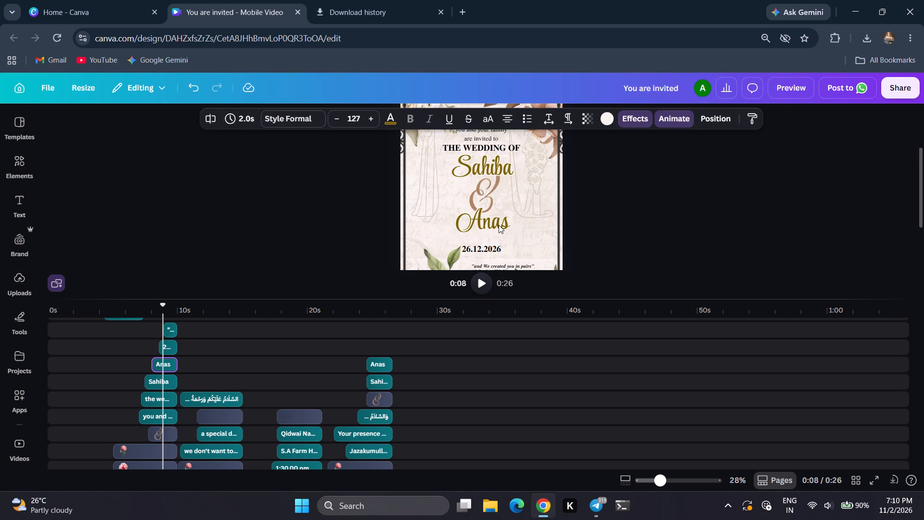
pyautogui.press('Down')
pyautogui.press('Down')
pyautogui.press('Down')
pyautogui.press('Down')
pyautogui.press('Down')
pyautogui.press('Down')
pyautogui.press('Down')
pyautogui.press('Down')
pyautogui.press('Down')
pyautogui.press('Down')
pyautogui.press('Down')
pyautogui.press('Down')
pyautogui.press('Down')
pyautogui.press('Down')
pyautogui.press('Down')
pyautogui.press('Down')
pyautogui.press('Down')
pyautogui.press('Down')
pyautogui.press('Down')
pyautogui.press('Down')
pyautogui.press('Down')
pyautogui.press('Down')
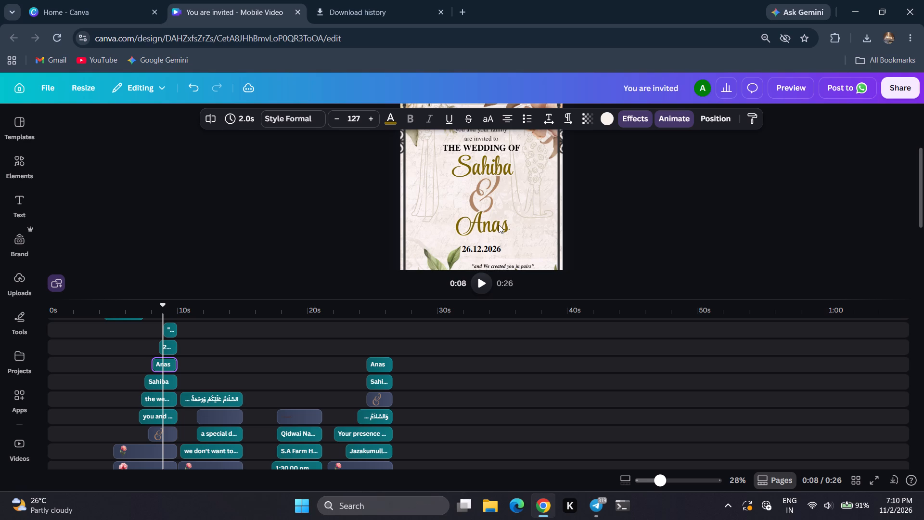
pyautogui.press('Down')
pyautogui.press('Down')
pyautogui.press('Down')
pyautogui.press('Down')
pyautogui.press('Down')
pyautogui.press('Down')
pyautogui.press('Down')
pyautogui.press('Down')
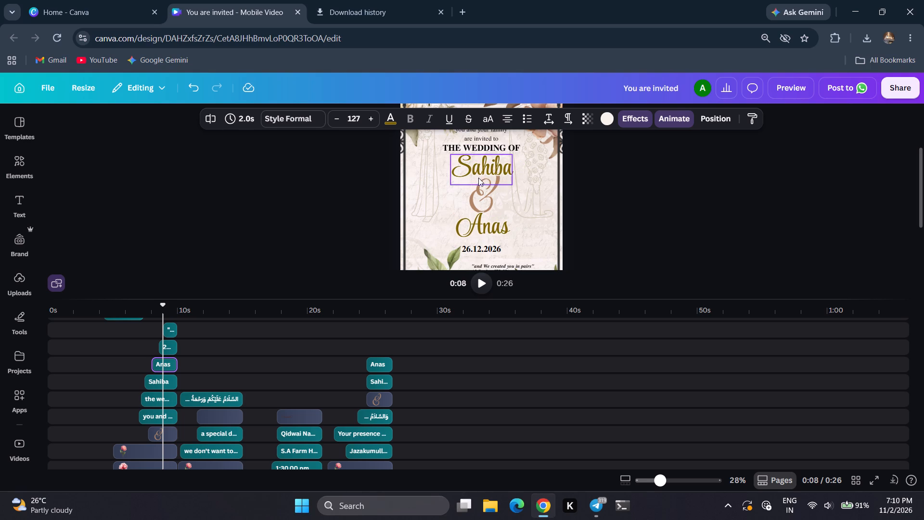
pyautogui.click(623, 206)
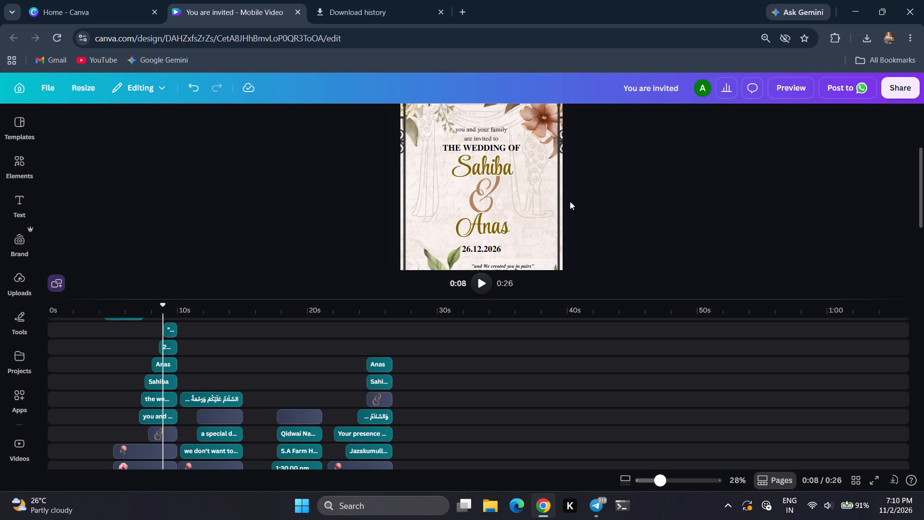
# Nudge the ampersand between "Sahiba" and "Anas" down.
pyautogui.click(481, 195)
pyautogui.press('Down')
pyautogui.press('Down')
pyautogui.press('Down')
pyautogui.press('Down')
pyautogui.press('Down')
pyautogui.press('Down')
pyautogui.press('Down')
pyautogui.press('Down')
pyautogui.press('Down')
pyautogui.press('Down')
pyautogui.press('Down')
pyautogui.press('Down')
pyautogui.press('Down')
pyautogui.press('Down')
pyautogui.press('Down')
pyautogui.press('Down')
pyautogui.press('Down')
pyautogui.press('Down')
pyautogui.press('Down')
pyautogui.press('Down')
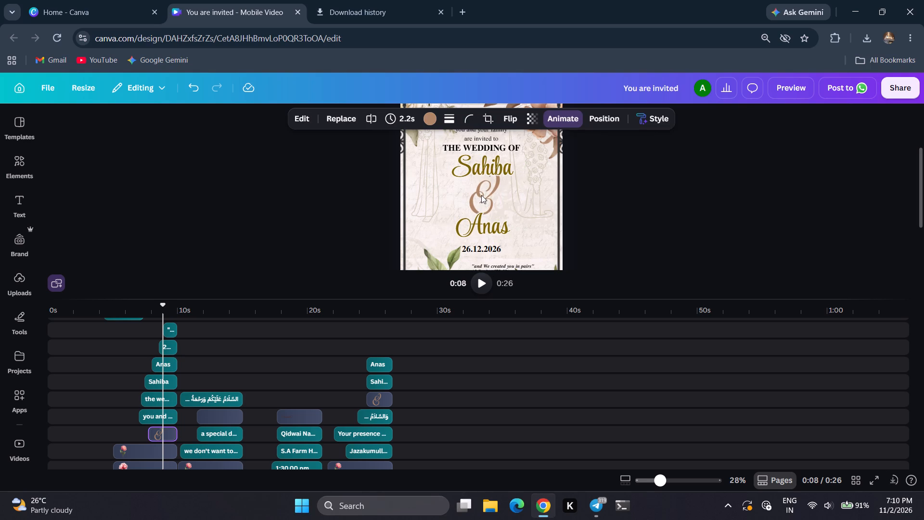
# Nudge the name "Sahiba" on the title page down towards the ampersand.
pyautogui.click(486, 170)
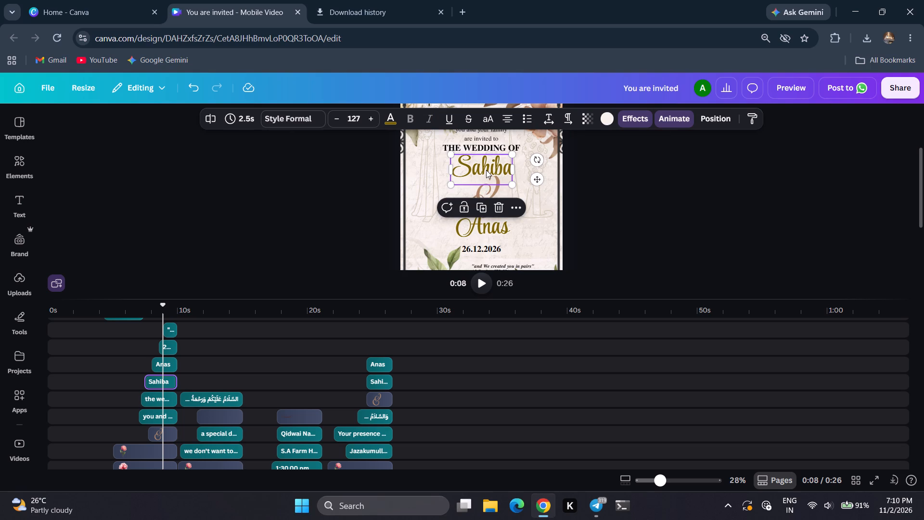
pyautogui.press('Down')
pyautogui.press('Down')
pyautogui.press('Down')
pyautogui.press('Down')
pyautogui.press('Down')
pyautogui.press('Down')
pyautogui.press('Down')
pyautogui.press('Down')
pyautogui.press('Down')
pyautogui.press('Down')
pyautogui.press('Down')
pyautogui.press('Down')
pyautogui.press('Down')
pyautogui.press('Down')
pyautogui.press('Down')
pyautogui.press('Down')
pyautogui.press('Down')
pyautogui.press('Down')
pyautogui.press('Down')
pyautogui.press('Down')
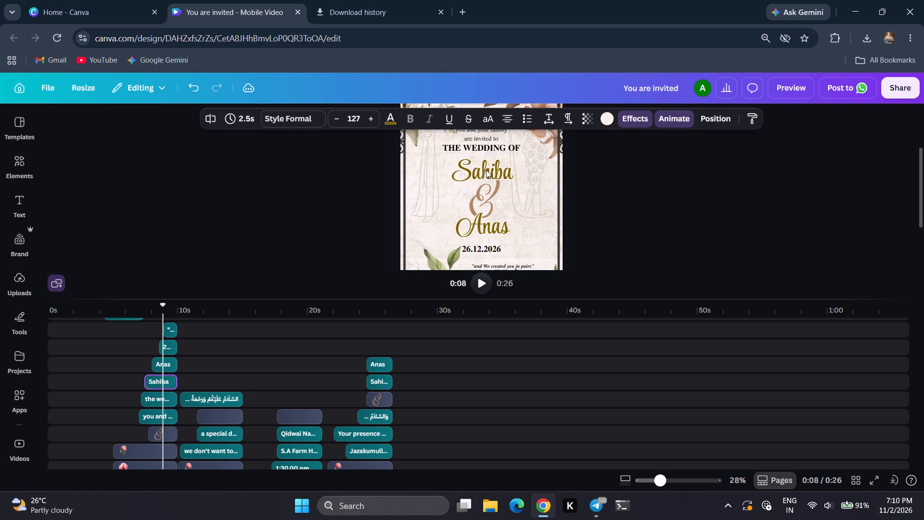
# Nudge the "THE WEDDING OF" line slightly down towards "Sahiba".
pyautogui.click(483, 145)
pyautogui.press('Down')
pyautogui.press('Down')
pyautogui.press('Down')
pyautogui.press('Down')
pyautogui.press('Down')
pyautogui.press('Down')
pyautogui.press('Down')
pyautogui.press('Down')
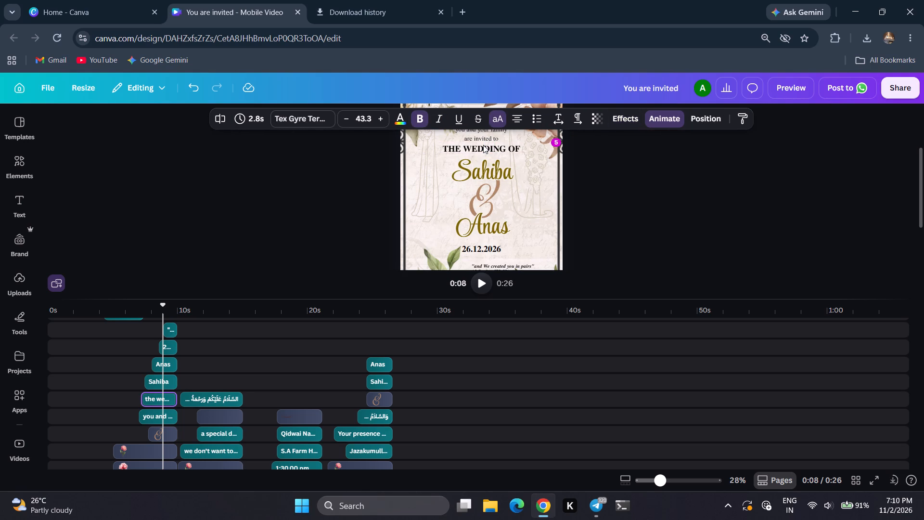
# Nudge the "you and your family are invited to" text slightly down towards the "THE WEDDING OF" line.
pyautogui.click(849, 156)
pyautogui.press('Up')
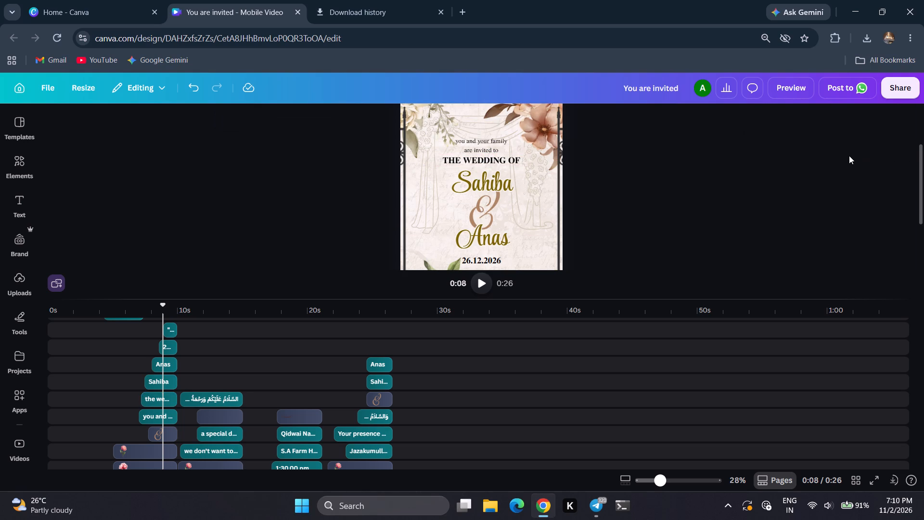
pyautogui.press('Up')
pyautogui.click(483, 157)
pyautogui.press('Down')
pyautogui.press('Down')
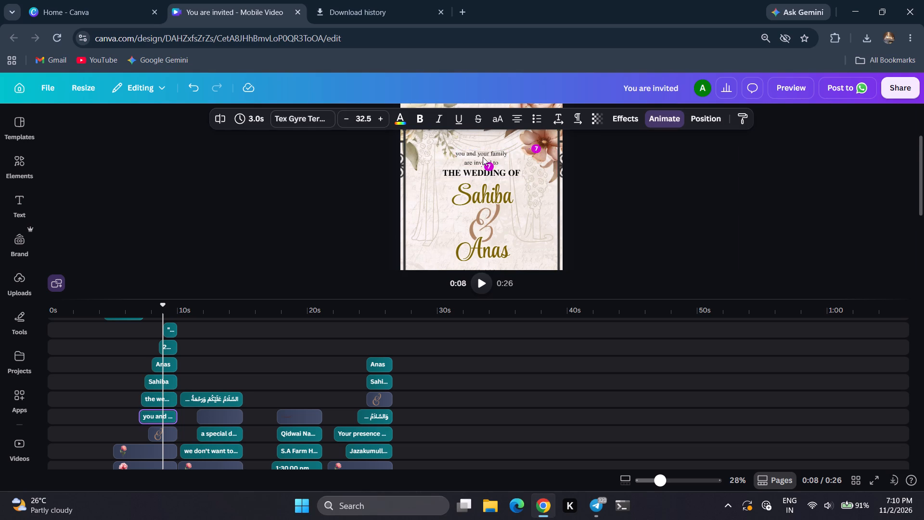
pyautogui.press('Down')
pyautogui.press('Down')
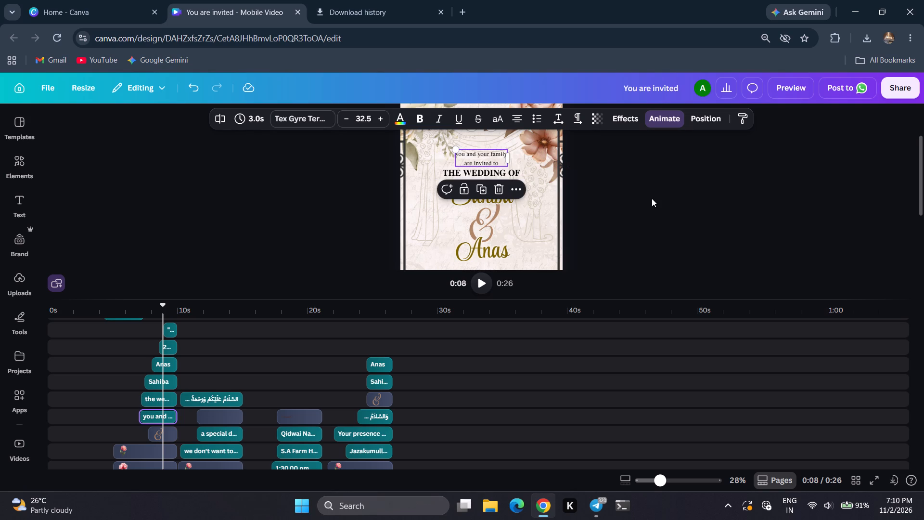
pyautogui.click(652, 198)
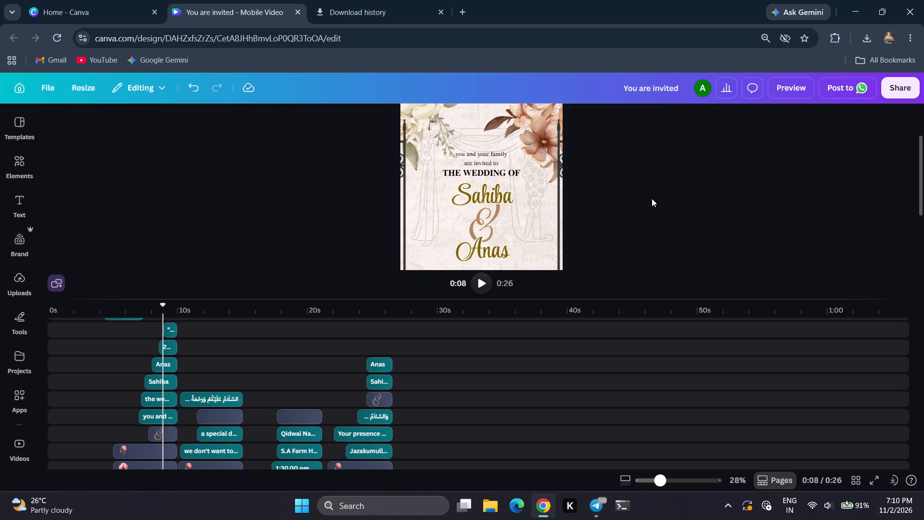
# Shrink the leafy sprig beside the "you and your family" text to about 212 × 382 and shift it slightly down.
pyautogui.click(445, 145)
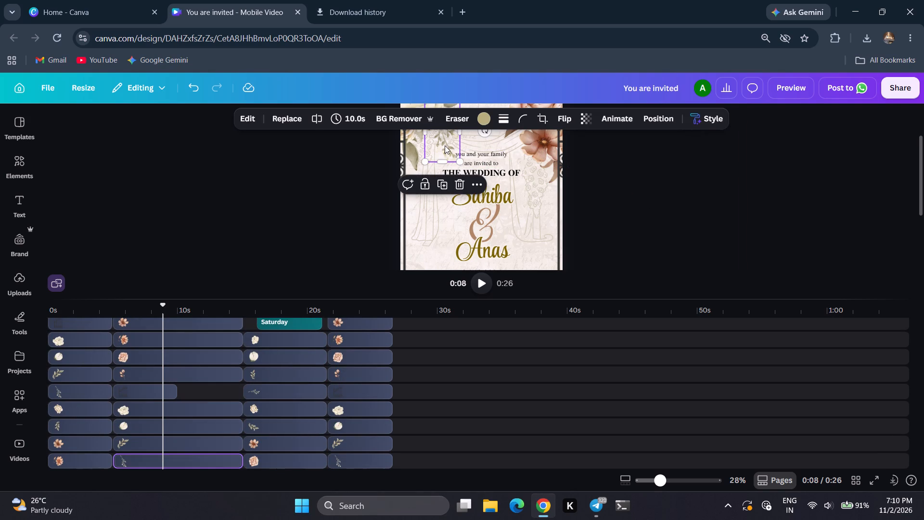
pyautogui.moveTo(459, 163); pyautogui.dragTo(457, 157)
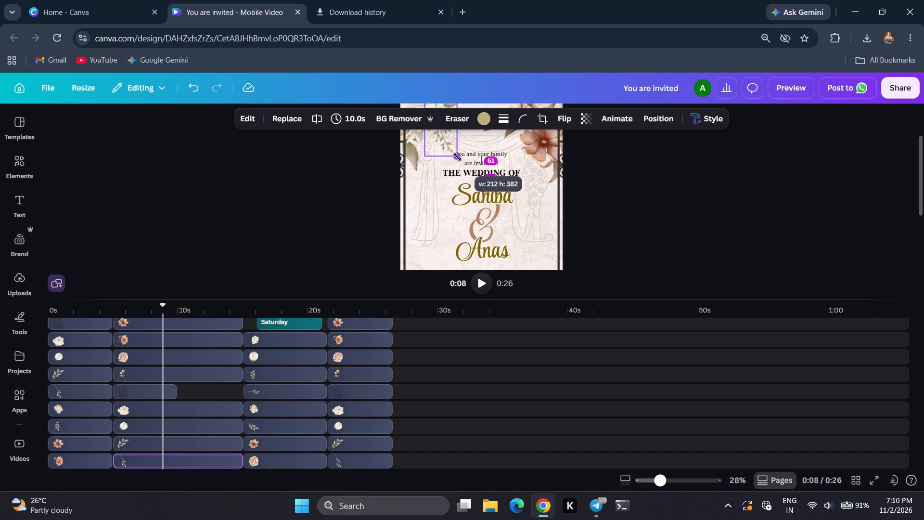
pyautogui.moveTo(457, 157); pyautogui.dragTo(457, 156)
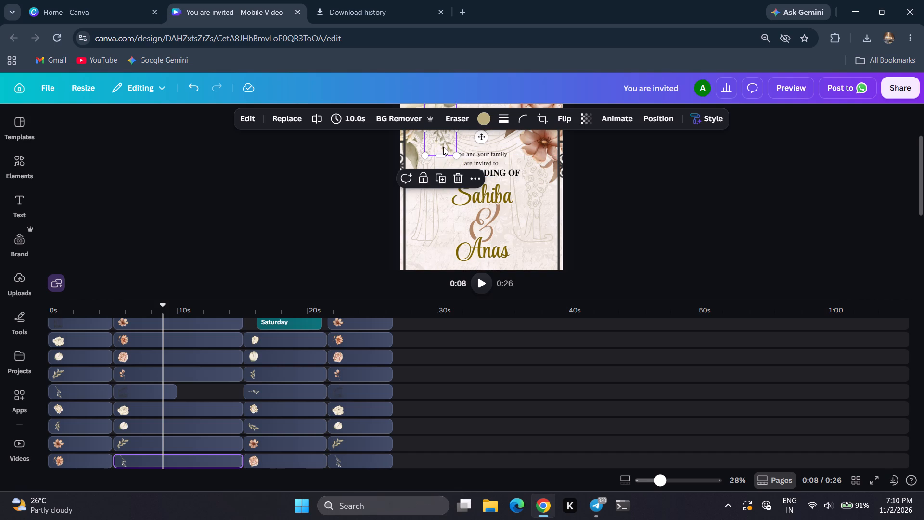
pyautogui.moveTo(443, 147); pyautogui.dragTo(442, 154)
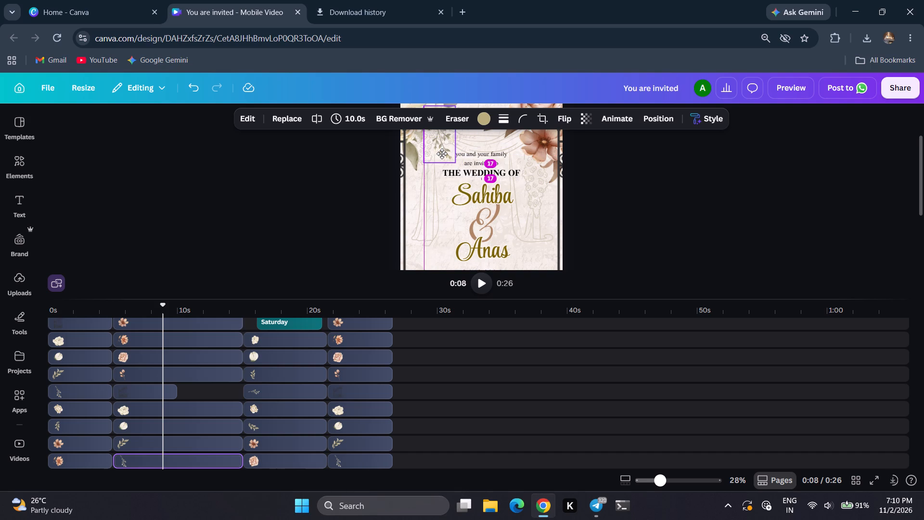
pyautogui.moveTo(442, 154); pyautogui.dragTo(444, 155)
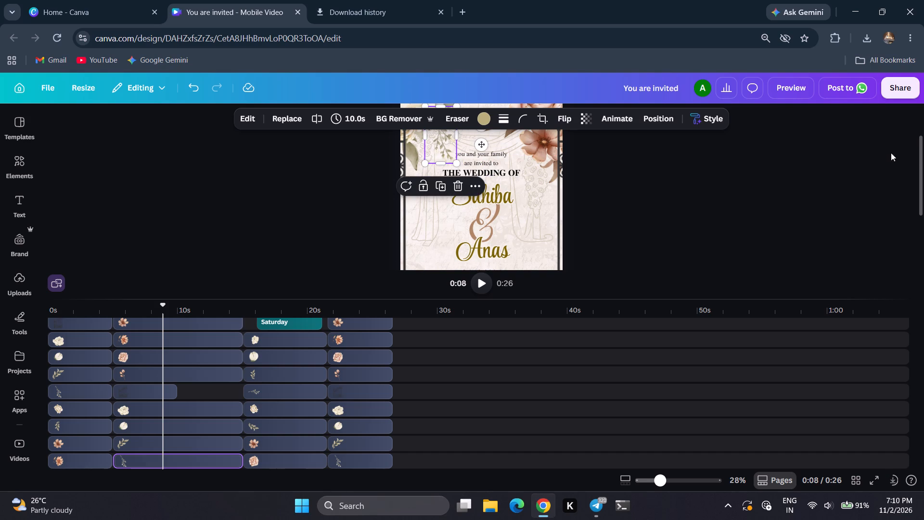
pyautogui.moveTo(919, 156); pyautogui.dragTo(920, 133)
pyautogui.click(703, 211)
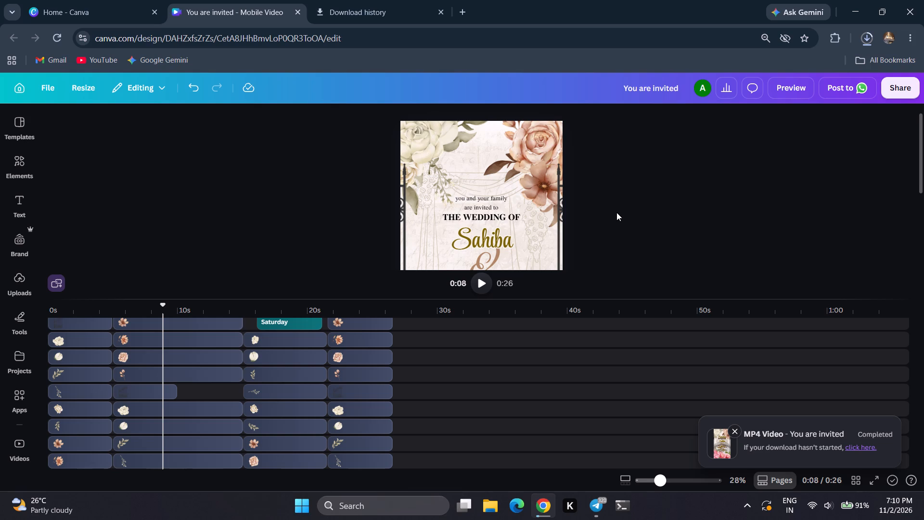
# Rename the design "INvited With Family".
pyautogui.click(649, 89)
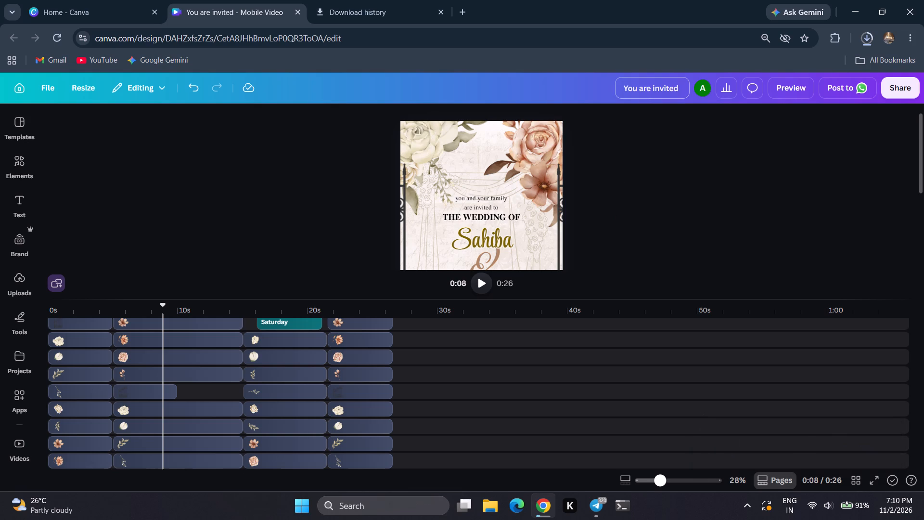
pyautogui.tripleClick(652, 89)
pyautogui.press('BackSpace')
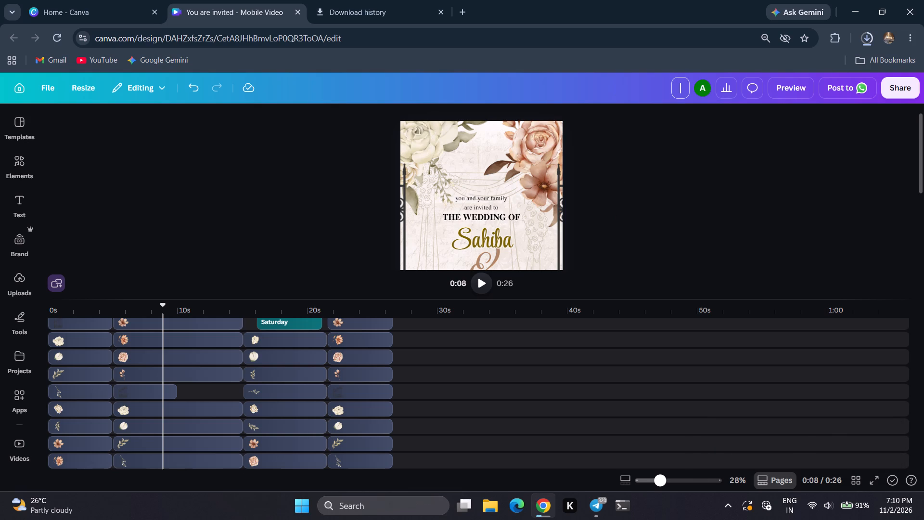
pyautogui.write('INvited')
pyautogui.press('space')
pyautogui.write('With Family')
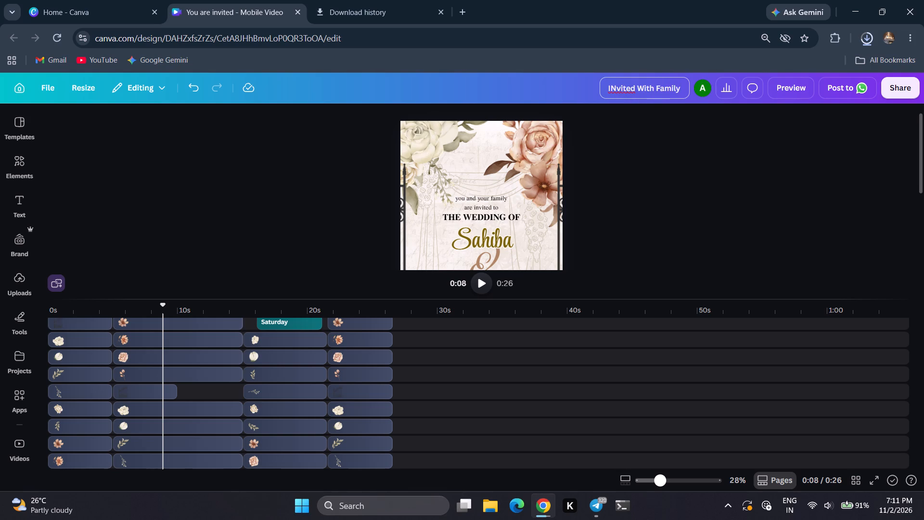
# Download the renamed design as an MP4 video in 4K quality.
pyautogui.click(898, 92)
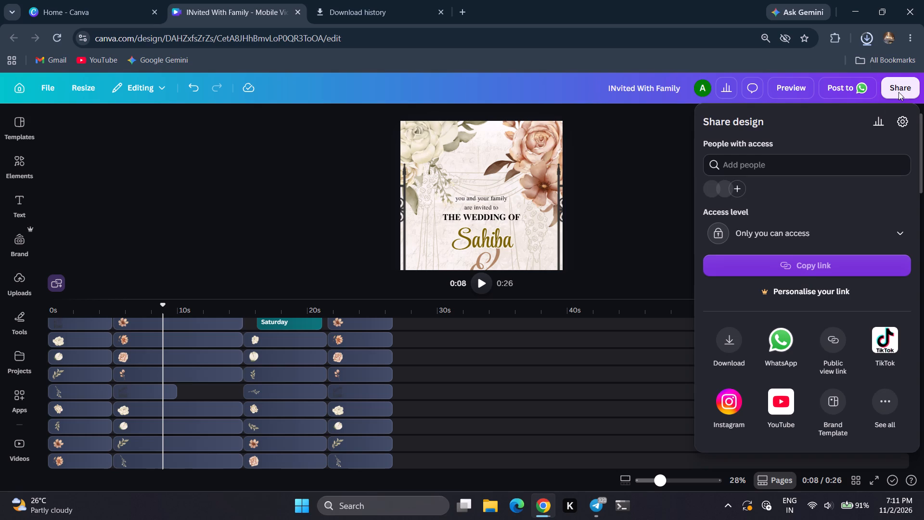
pyautogui.click(727, 338)
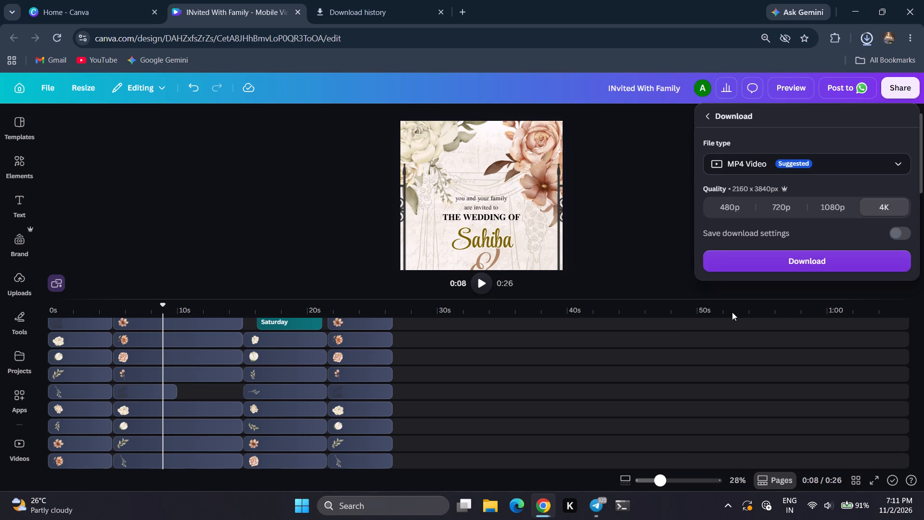
pyautogui.click(789, 260)
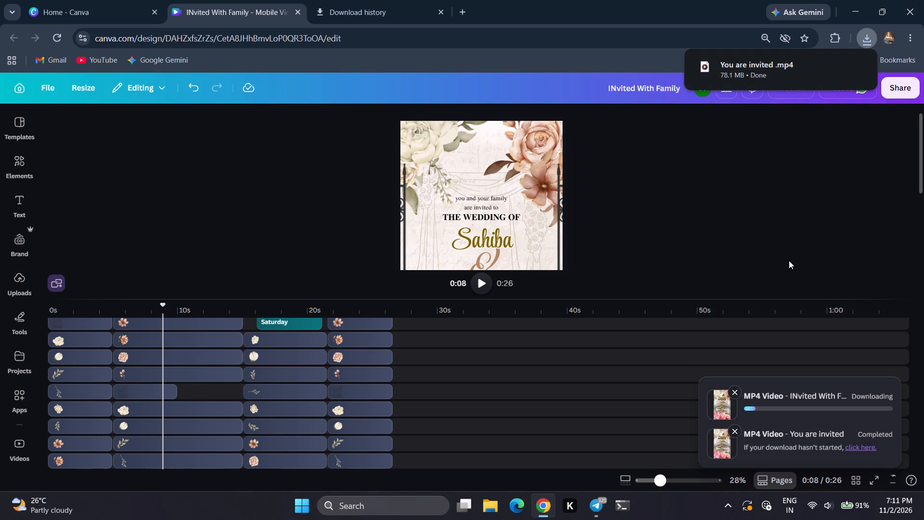
pyautogui.click(675, 226)
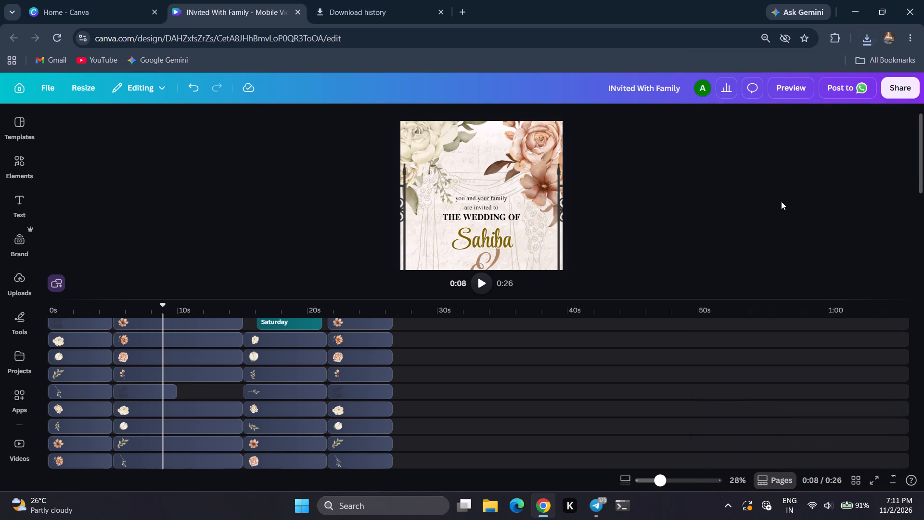
# Nudge the "and We created you in pairs" Qur'an quote up towards the date and very slightly left.
pyautogui.moveTo(919, 158); pyautogui.dragTo(919, 192)
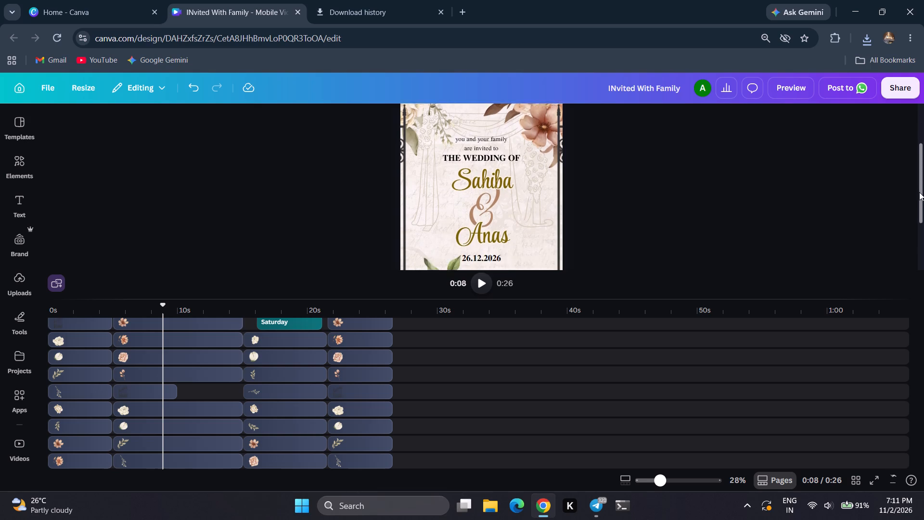
pyautogui.moveTo(919, 192); pyautogui.dragTo(920, 204)
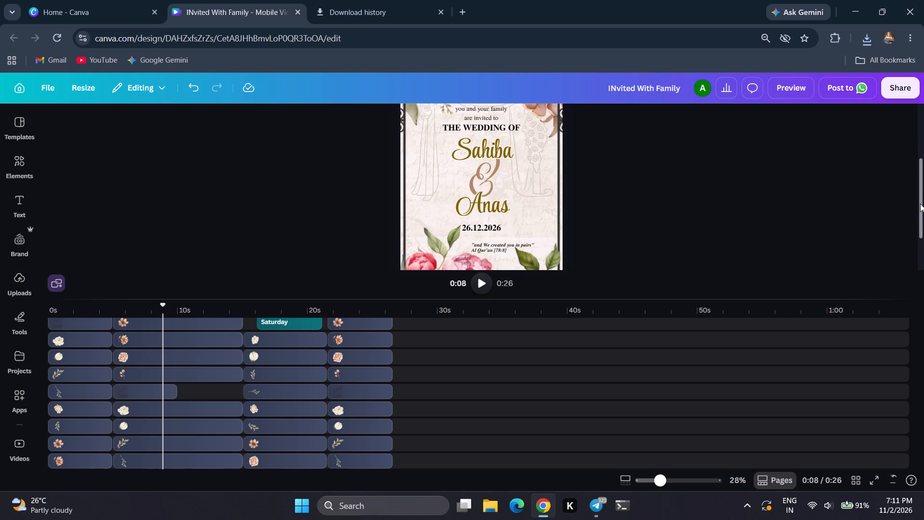
pyautogui.moveTo(920, 204); pyautogui.dragTo(919, 210)
pyautogui.click(491, 234)
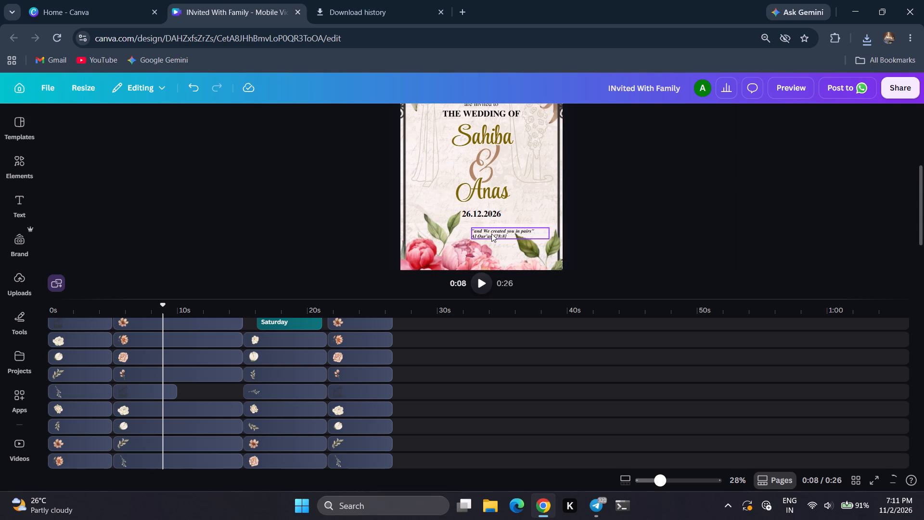
pyautogui.press('Up')
pyautogui.press('Up')
pyautogui.press('Up')
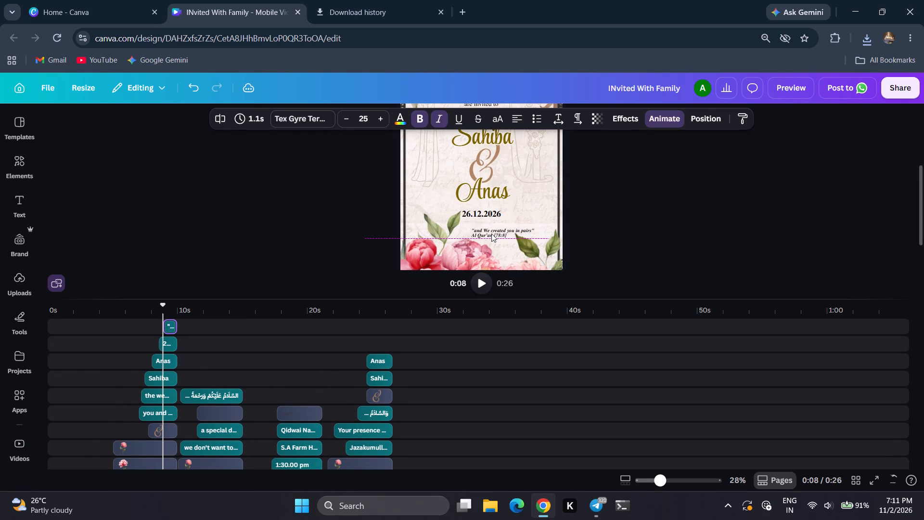
pyautogui.press('Up')
pyautogui.press('Up')
pyautogui.press('Up')
pyautogui.press('Up')
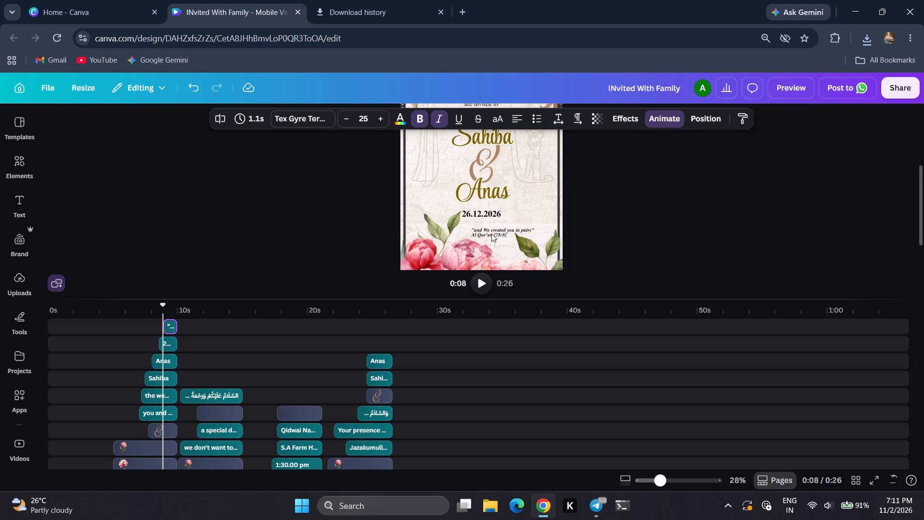
pyautogui.press('Up')
pyautogui.press('Up')
pyautogui.press('Up')
pyautogui.press('Up')
pyautogui.press('Up')
pyautogui.press('Up')
pyautogui.press('Up')
pyautogui.press('Up')
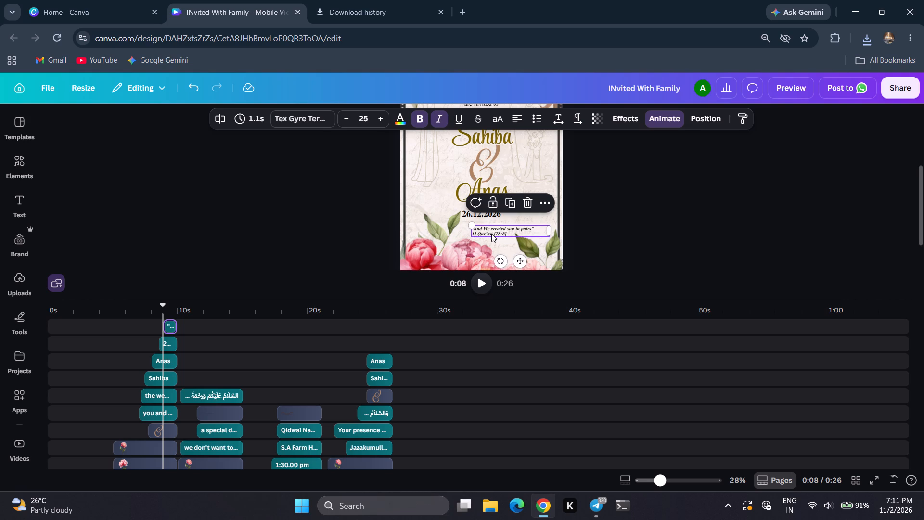
pyautogui.press('Left')
pyautogui.press('Left')
pyautogui.press('Up')
pyautogui.press('Up')
pyautogui.press('Up')
pyautogui.press('Up')
pyautogui.press('Up')
pyautogui.press('Up')
pyautogui.press('Up')
pyautogui.press('Up')
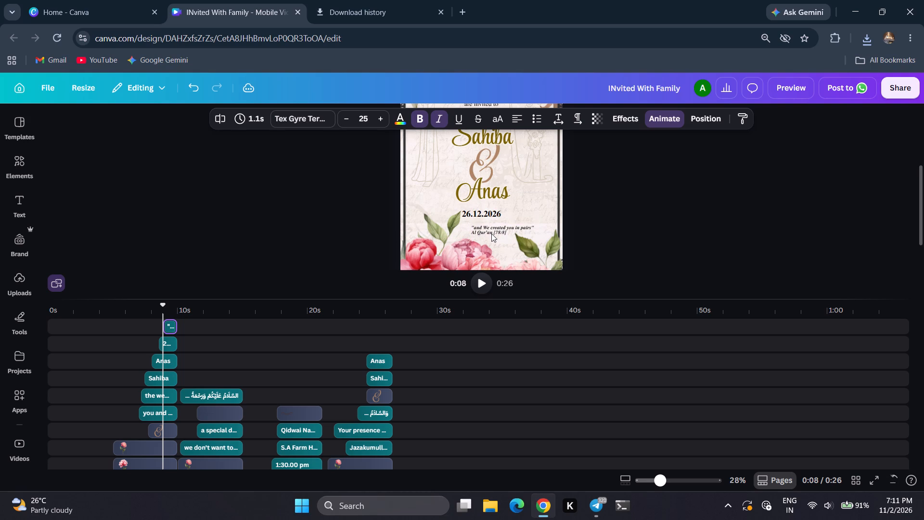
pyautogui.click(676, 208)
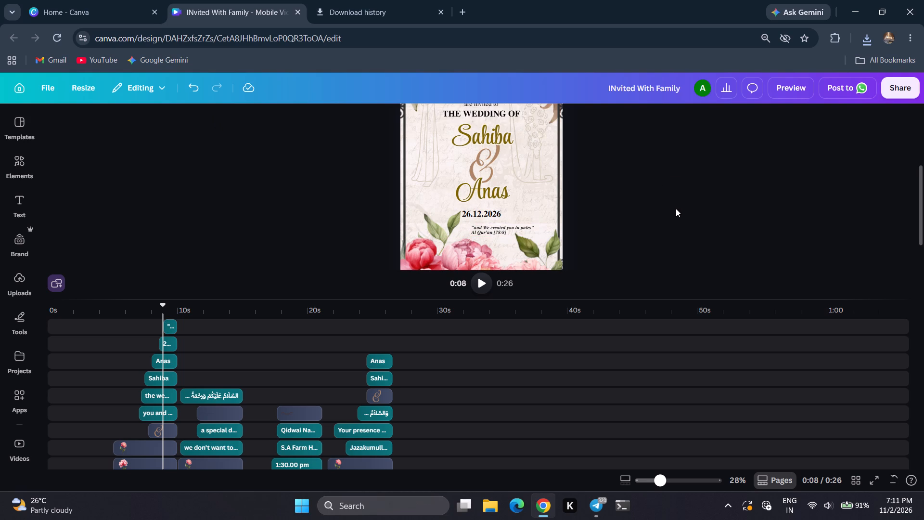
# Nudge the 26.12.2026 date right and slightly up beneath "Anas".
pyautogui.click(486, 219)
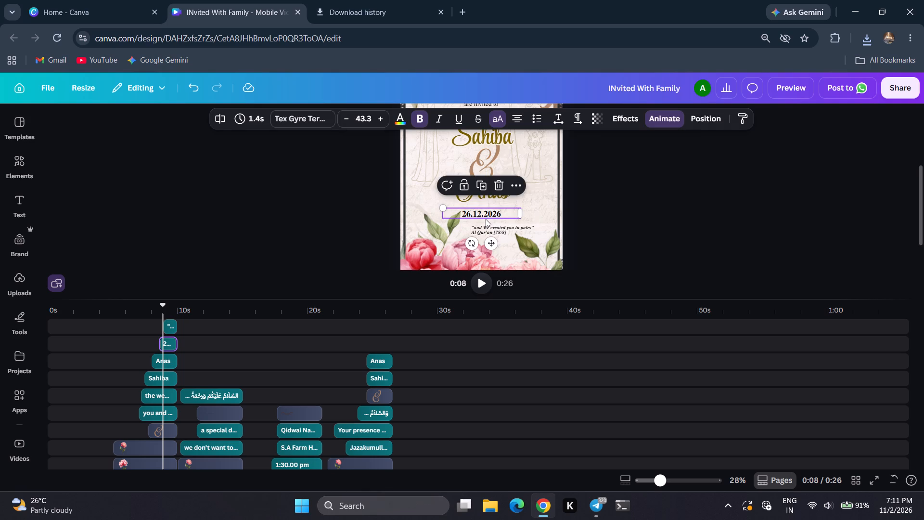
pyautogui.press('Right')
pyautogui.press('Right')
pyautogui.press('Right')
pyautogui.press('Right')
pyautogui.press('Right')
pyautogui.press('Right')
pyautogui.press('Right')
pyautogui.press('Right')
pyautogui.press('Right')
pyautogui.press('Right')
pyautogui.press('Right')
pyautogui.press('Right')
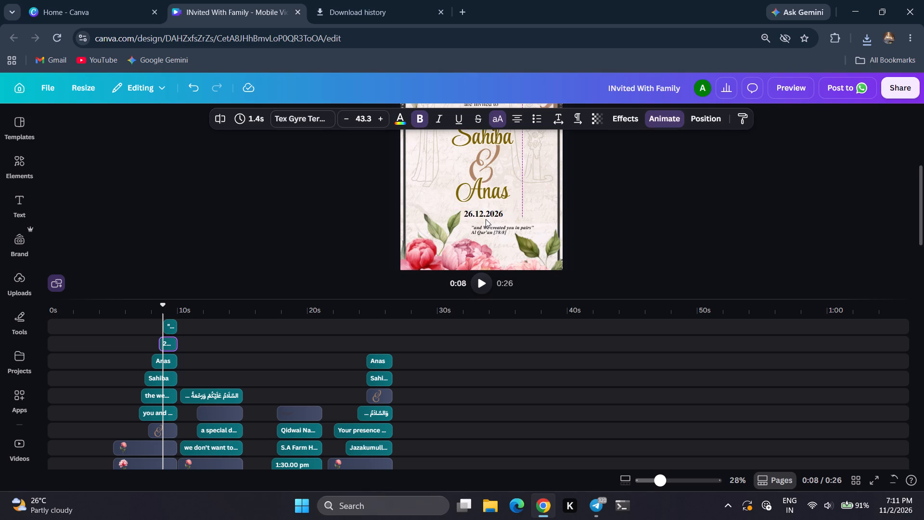
pyautogui.press('Right')
pyautogui.click(486, 219)
pyautogui.press('Up')
pyautogui.press('Up')
pyautogui.press('Up')
pyautogui.press('Up')
pyautogui.press('Up')
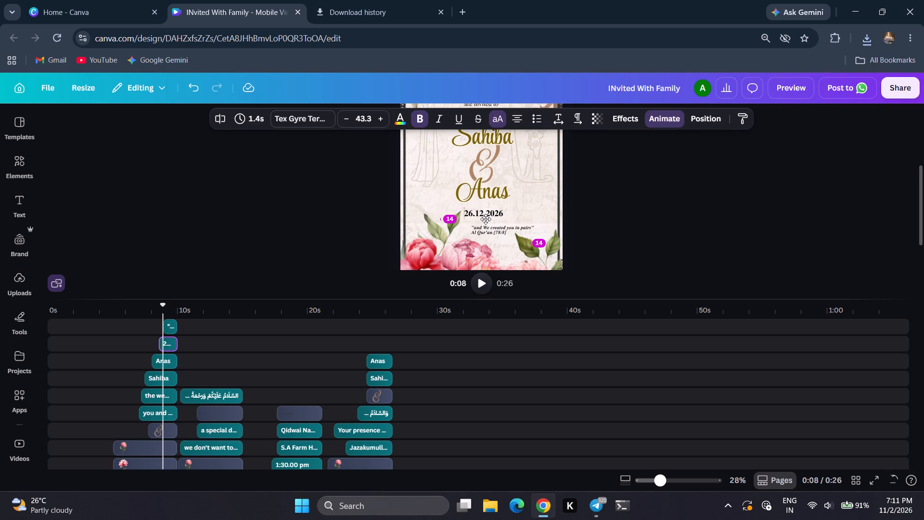
pyautogui.press('Right')
pyautogui.click(650, 215)
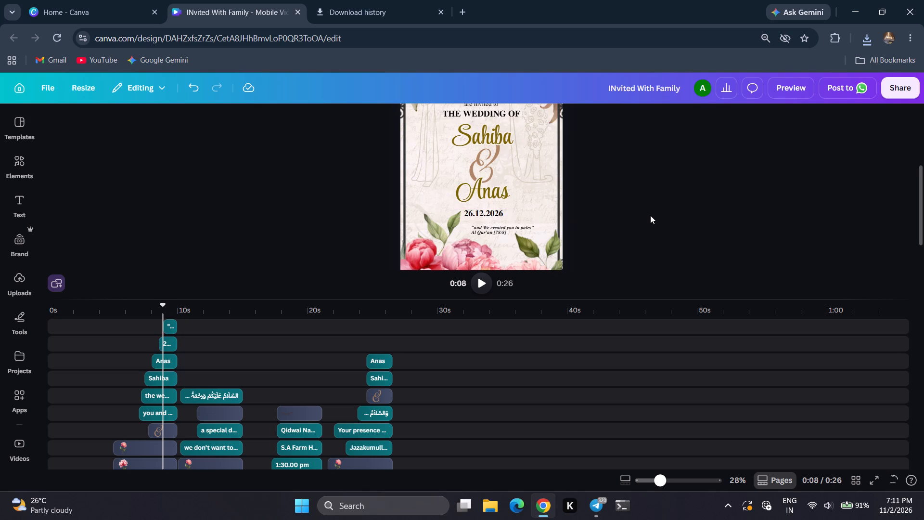
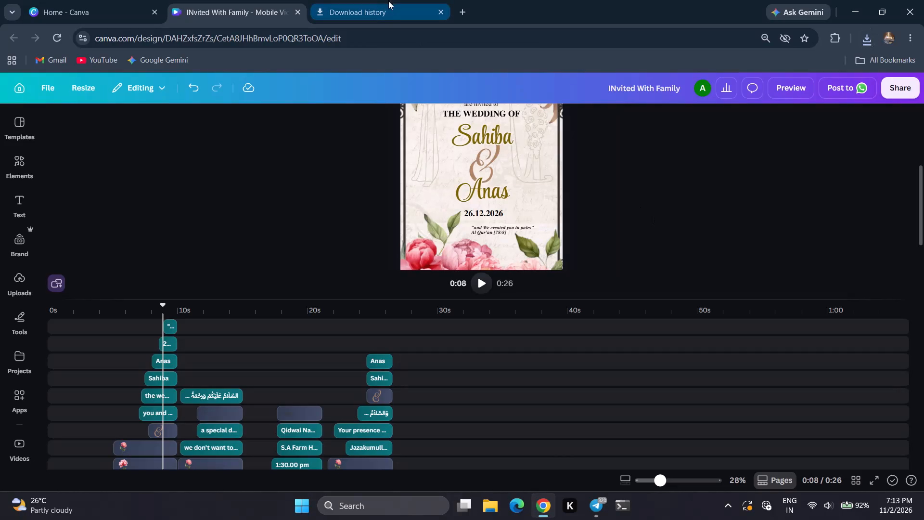
# Close the Chrome window containing the "INvited With Family" design.
pyautogui.click(908, 10)
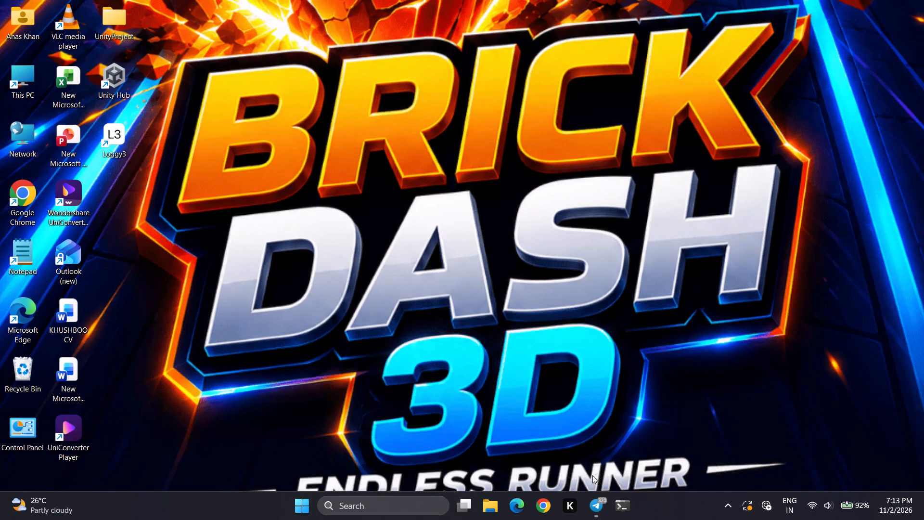
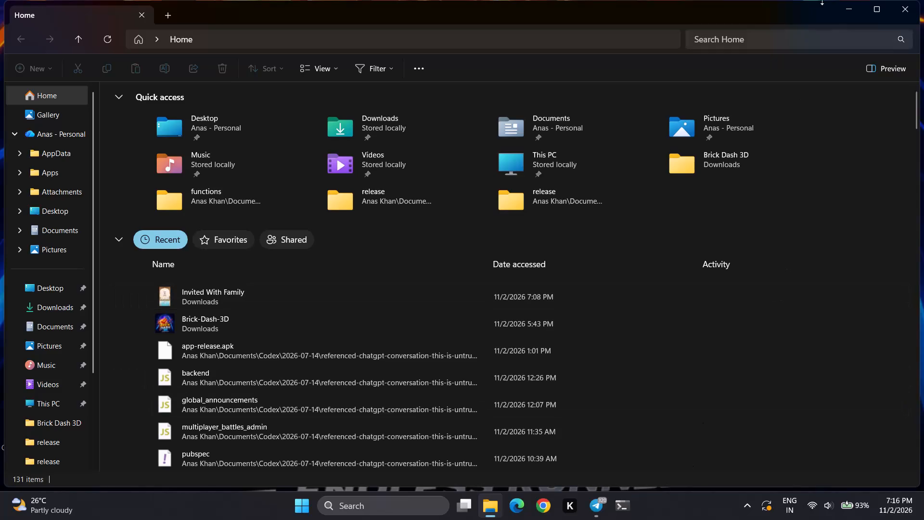
# Maximise the File Explorer window and open the Downloads folder.
pyautogui.click(882, 13)
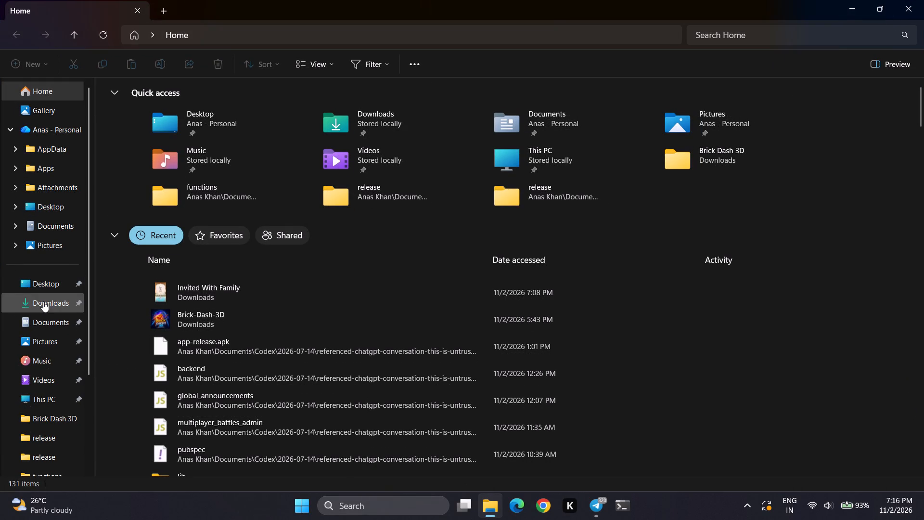
pyautogui.doubleClick(43, 301)
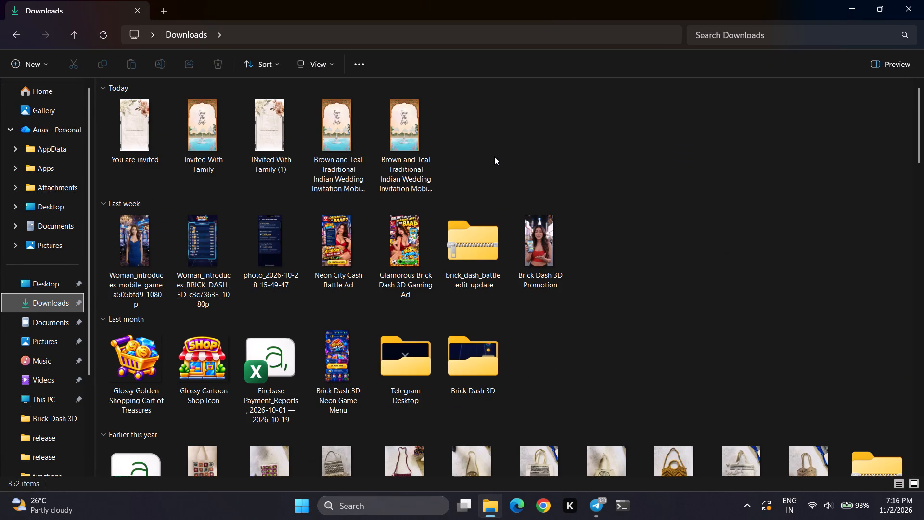
pyautogui.click(494, 156)
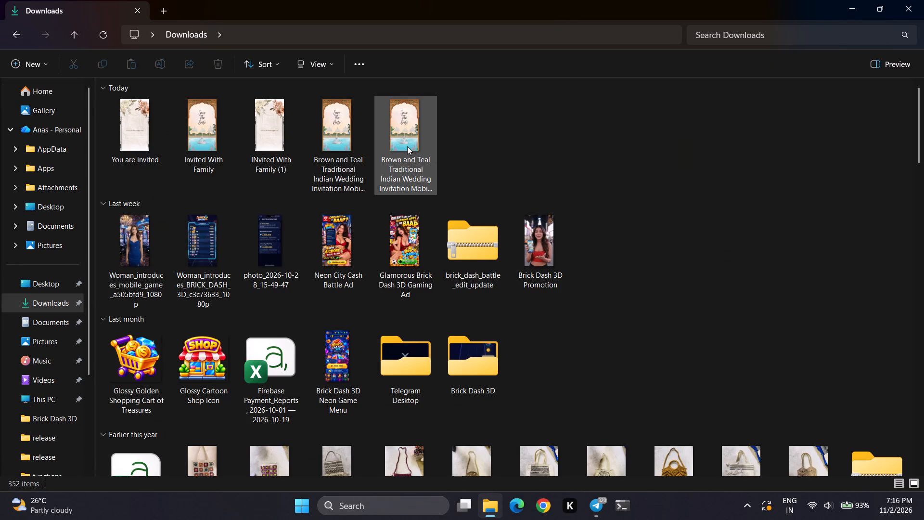
# Check the file properties of both "Brown and Teal Traditional Indian Wedding Invitation Mobile Video" files from today.
pyautogui.rightClick(407, 146)
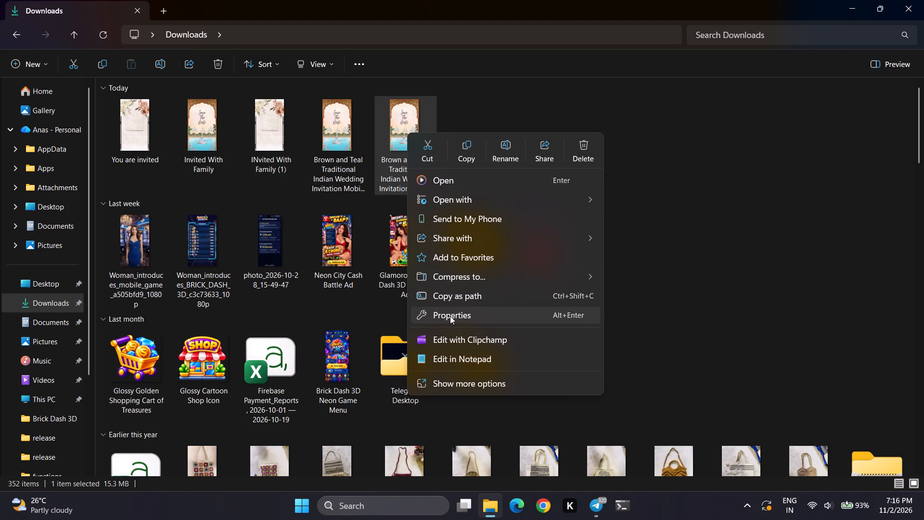
pyautogui.click(450, 316)
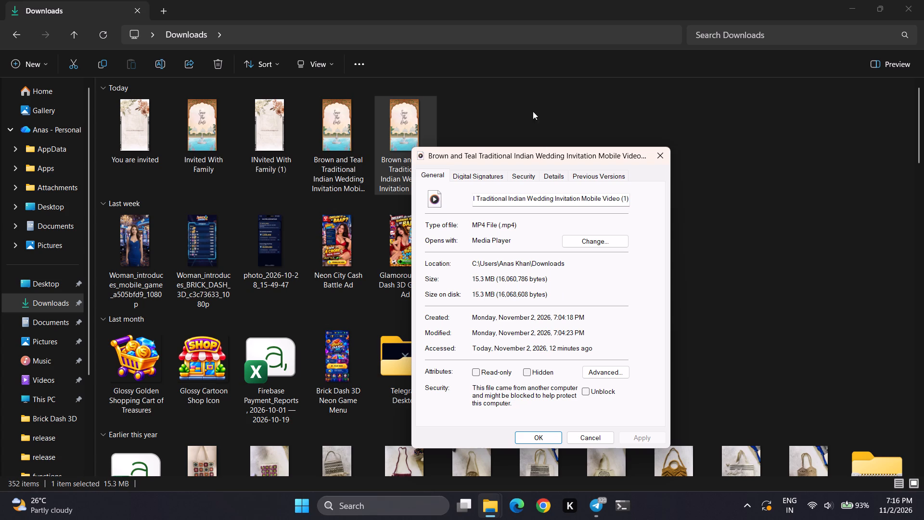
pyautogui.click(532, 97)
pyautogui.click(347, 131)
pyautogui.rightClick(347, 131)
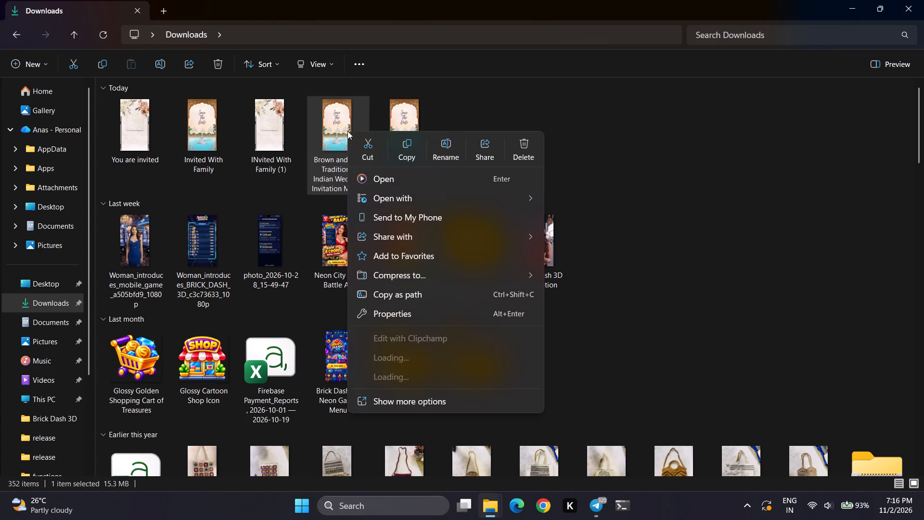
pyautogui.click(400, 311)
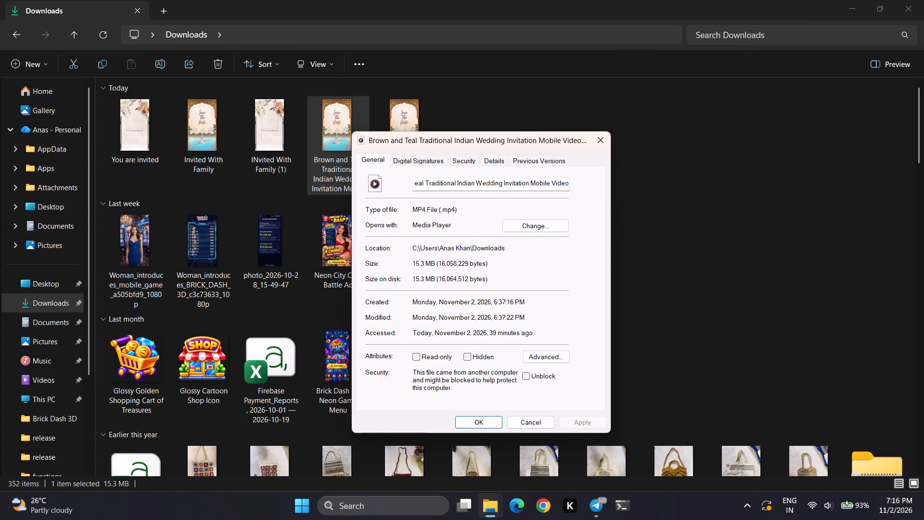
pyautogui.click(684, 245)
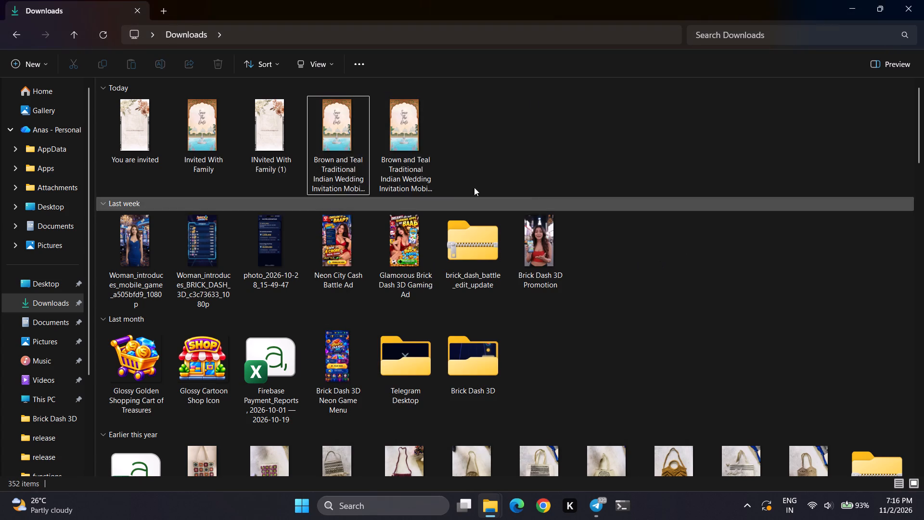
# Delete the older "Brown and Teal Traditional Indian Wedding Invitation Mobile Video" file, the copy without "(1)" in its name.
pyautogui.click(355, 159)
pyautogui.click(218, 63)
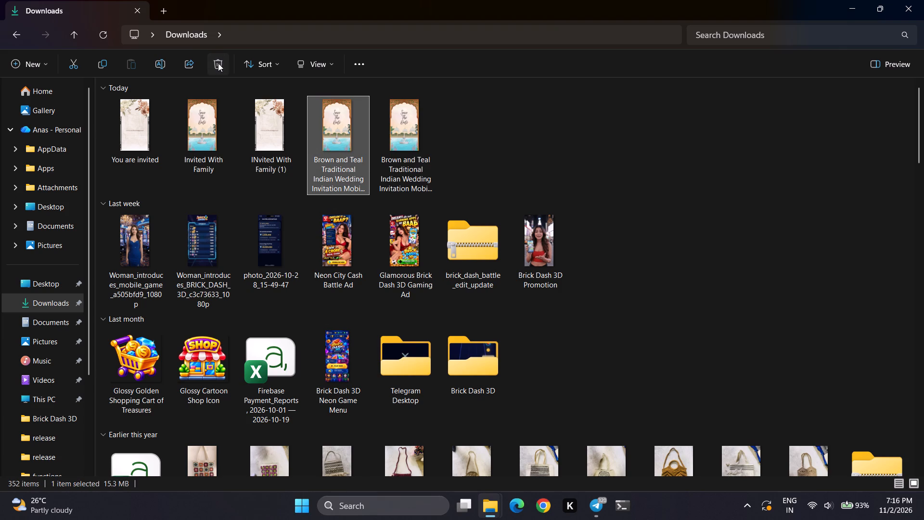
# Rename the remaining Brown and Teal wedding invitation video as "Your are invited".
pyautogui.click(328, 139)
pyautogui.rightClick(328, 139)
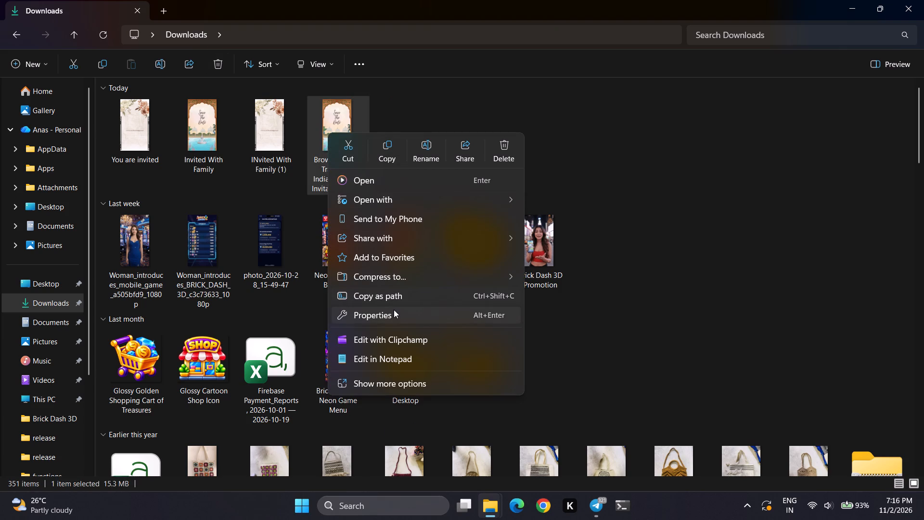
pyautogui.click(427, 153)
pyautogui.press('BackSpace')
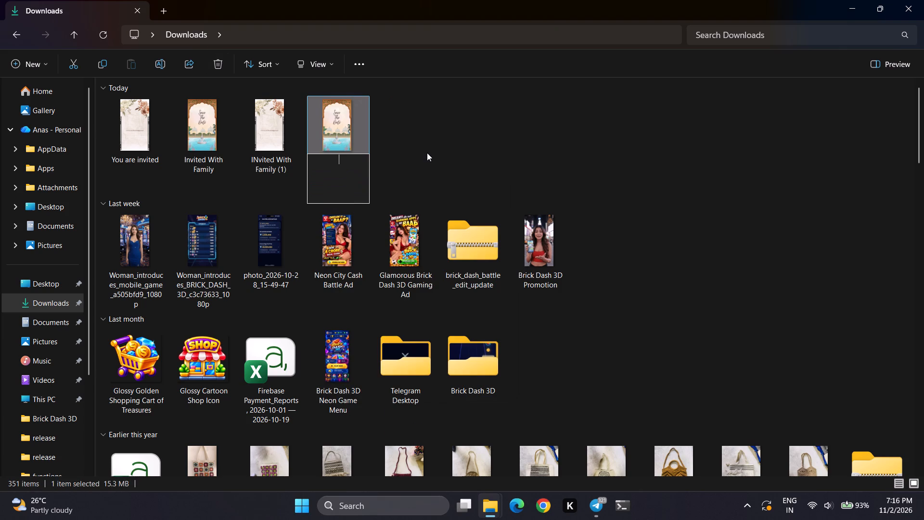
pyautogui.write('Your ar')
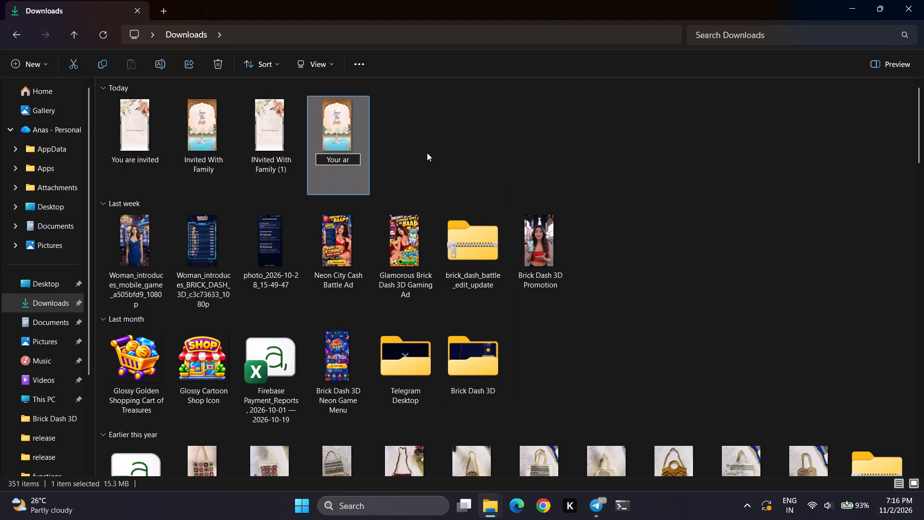
pyautogui.write('e invited')
pyautogui.click(479, 144)
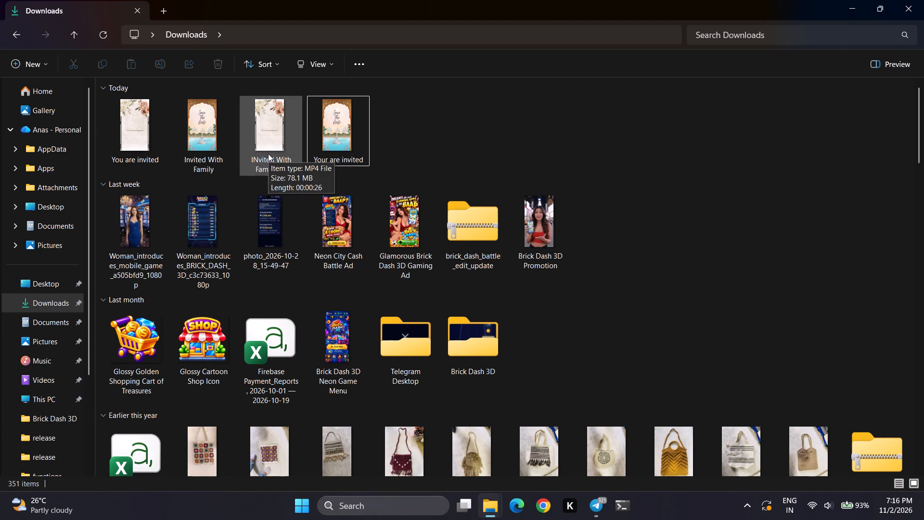
# Close the Downloads window and the leftover Properties windows of the Brown and Teal videos.
pyautogui.click(909, 7)
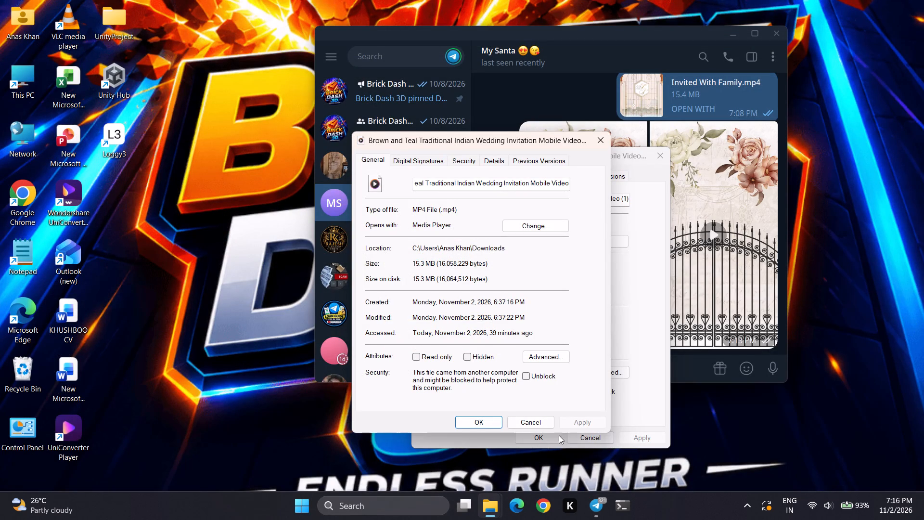
pyautogui.click(532, 419)
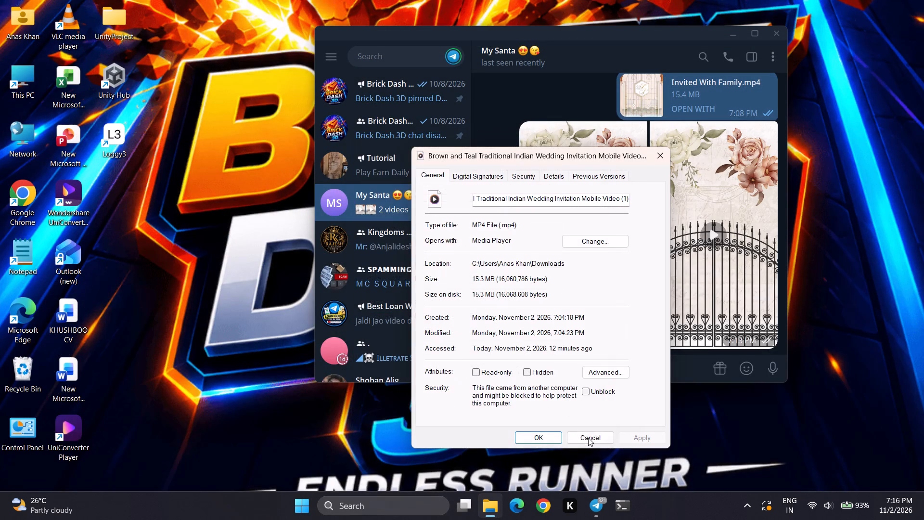